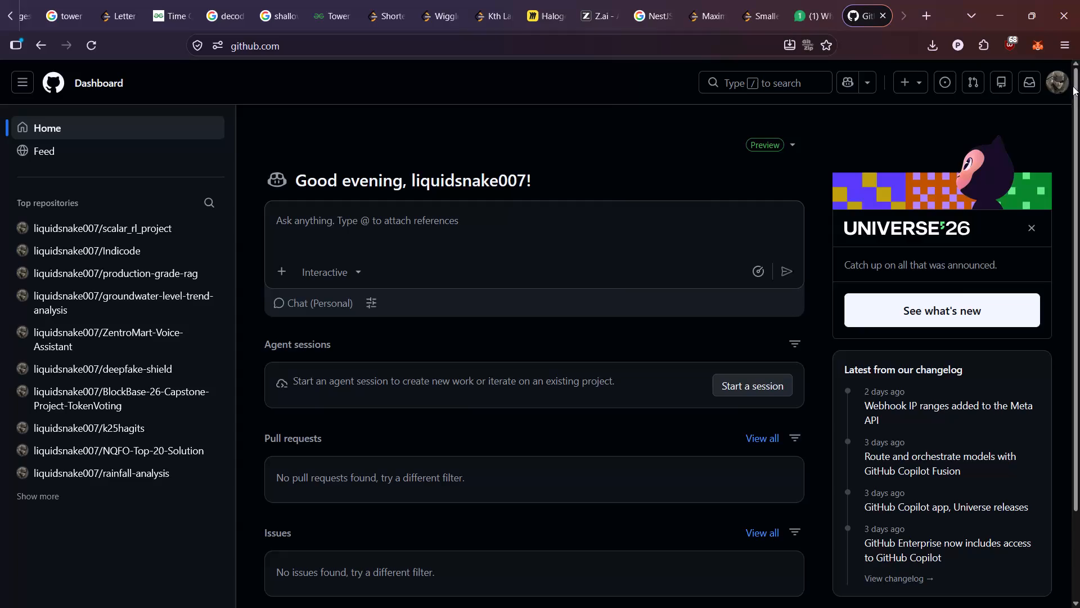
Open your own GitHub profile page from the dashboard.
click(1064, 84)
click(961, 119)
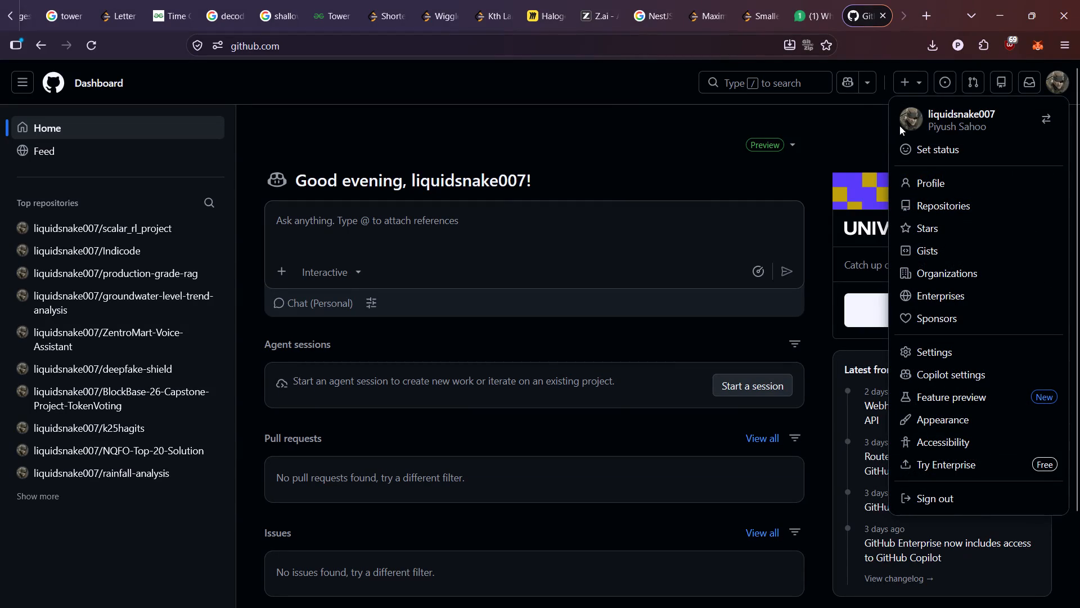
click(920, 179)
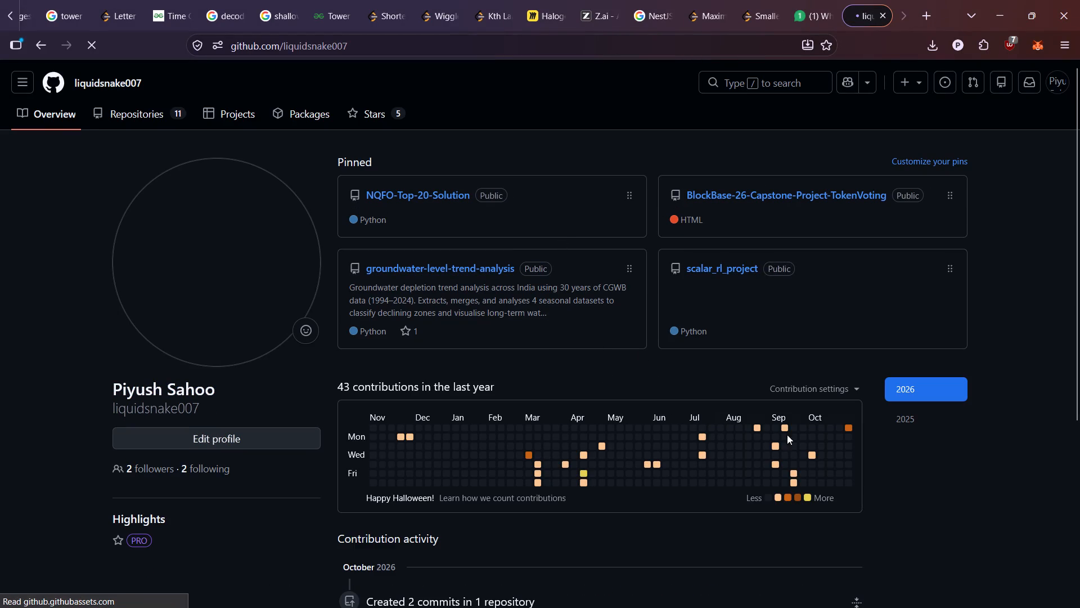
scroll(633, 529, down, 1)
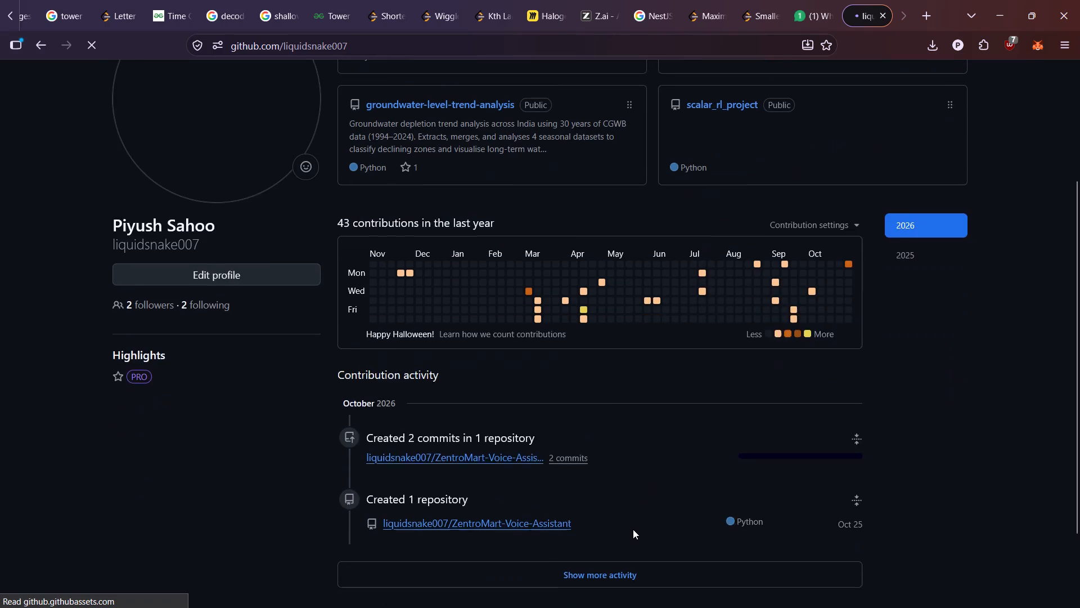
scroll(633, 529, down, 1)
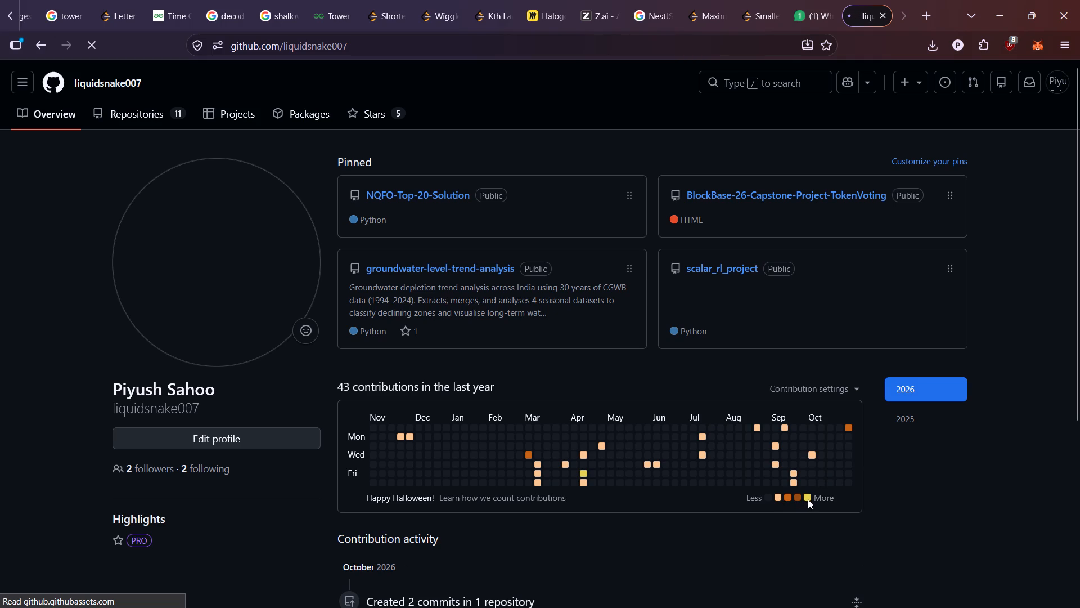
click(902, 421)
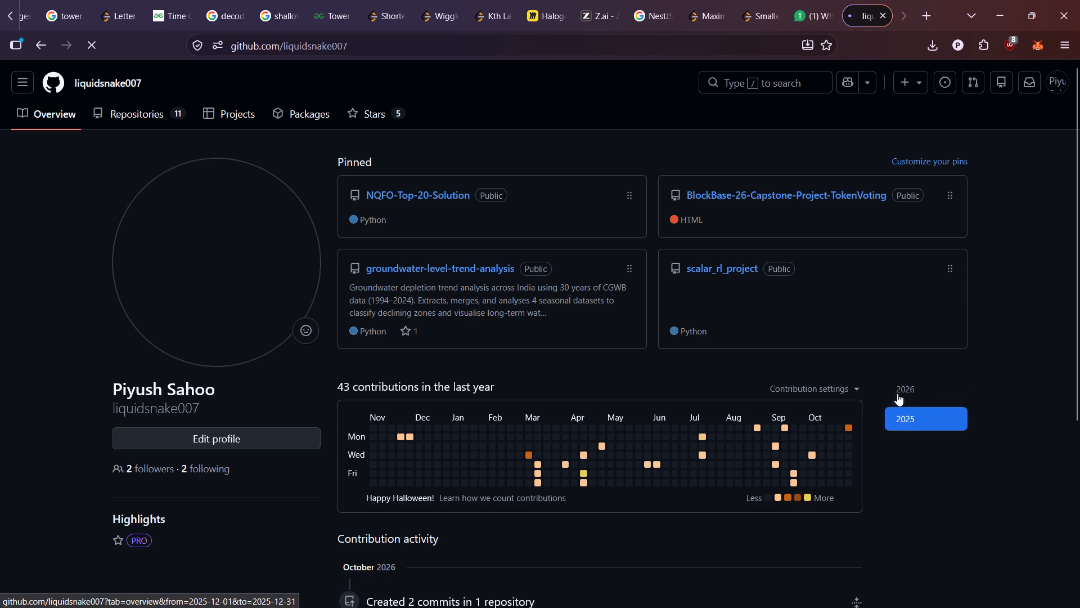
click(904, 386)
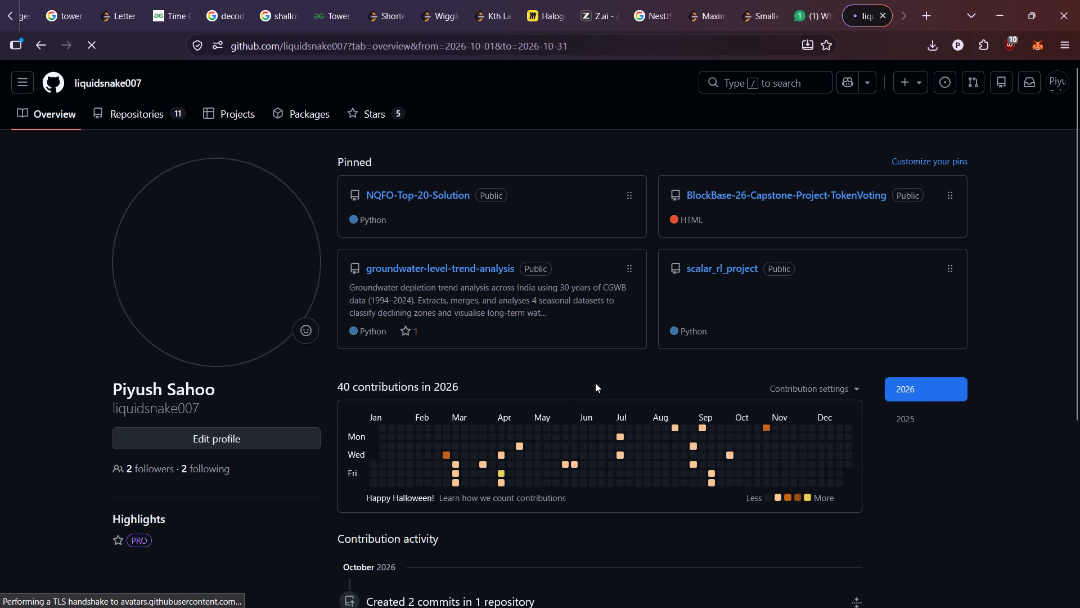
scroll(621, 368, up, 3)
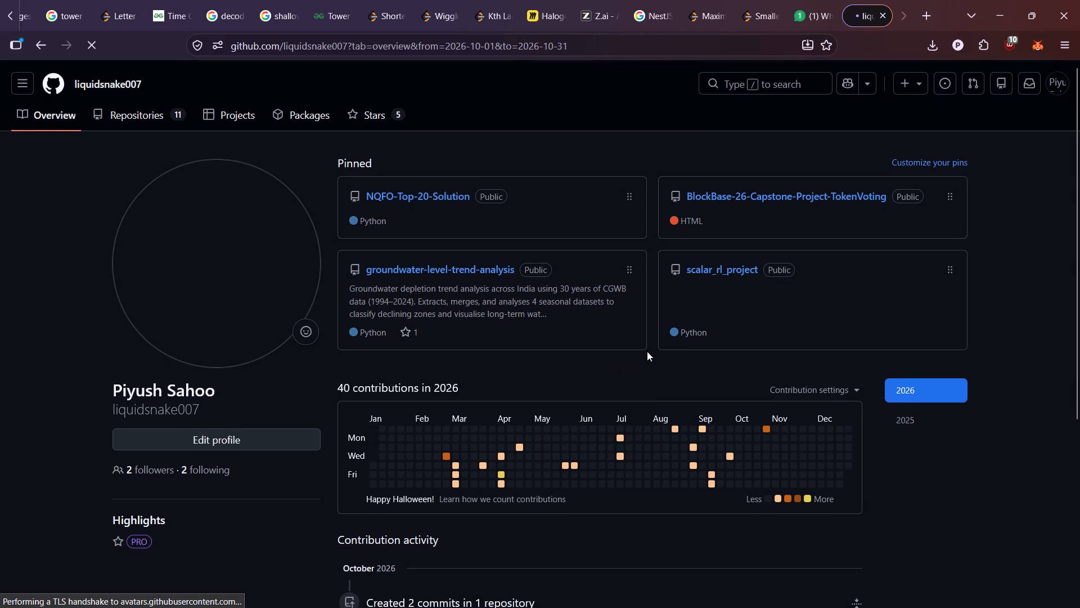
click(161, 118)
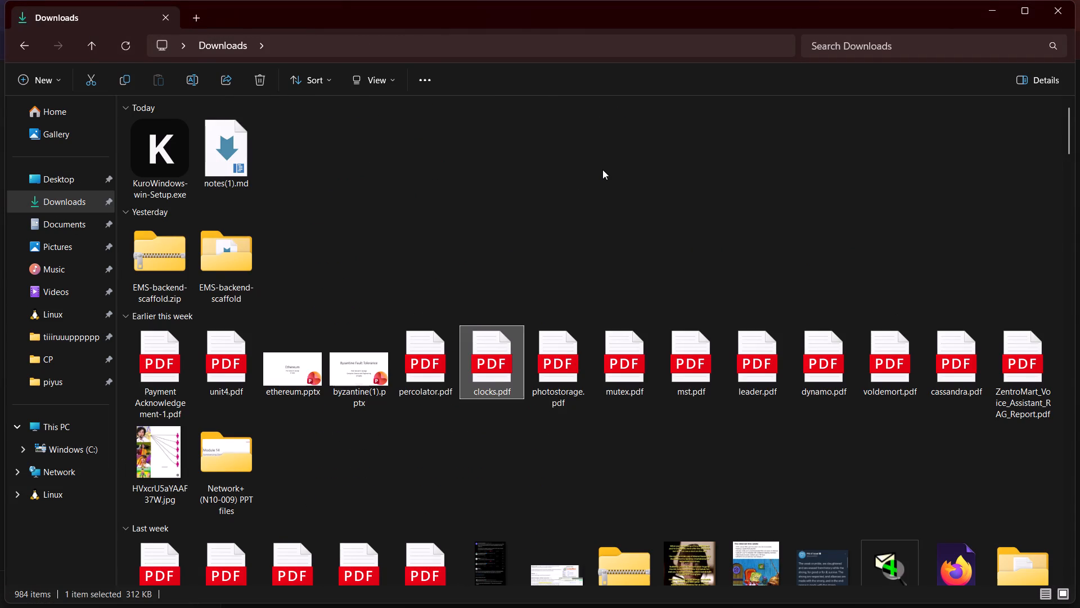
scroll(602, 169, down, 3)
scroll(548, 314, down, 3)
click(562, 294)
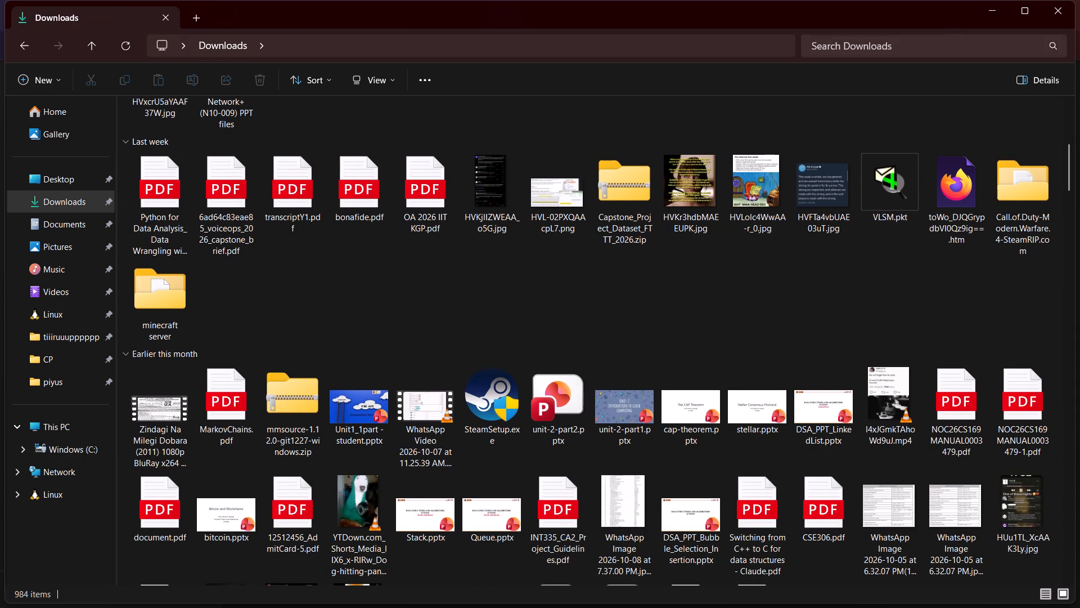
Search the Downloads folder for "resum" and open the personal resume Word document dated 28-08-2026.
click(948, 42)
text(res)
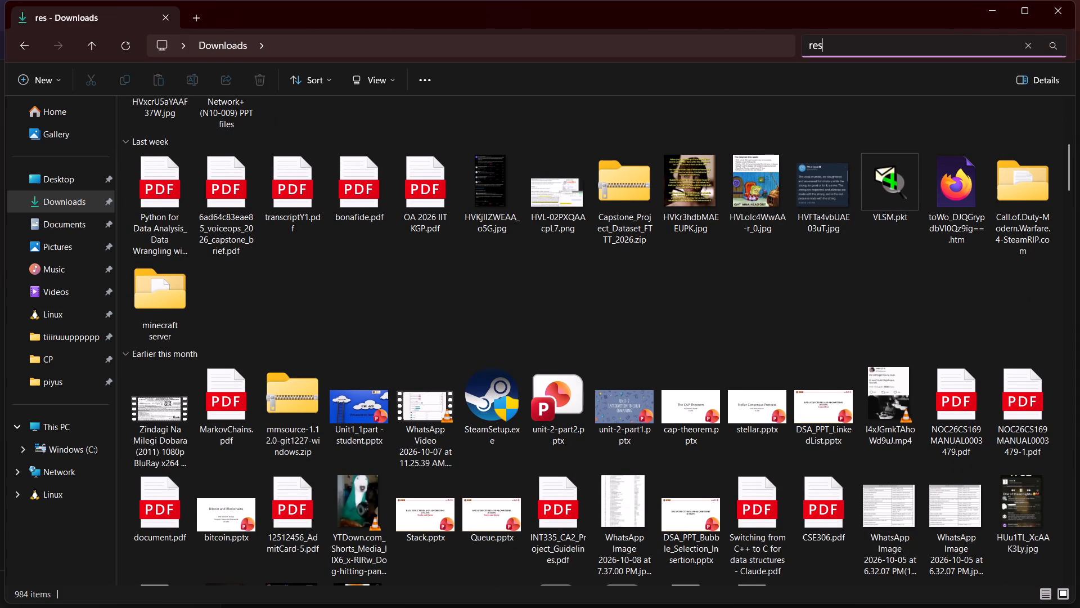
text(um)
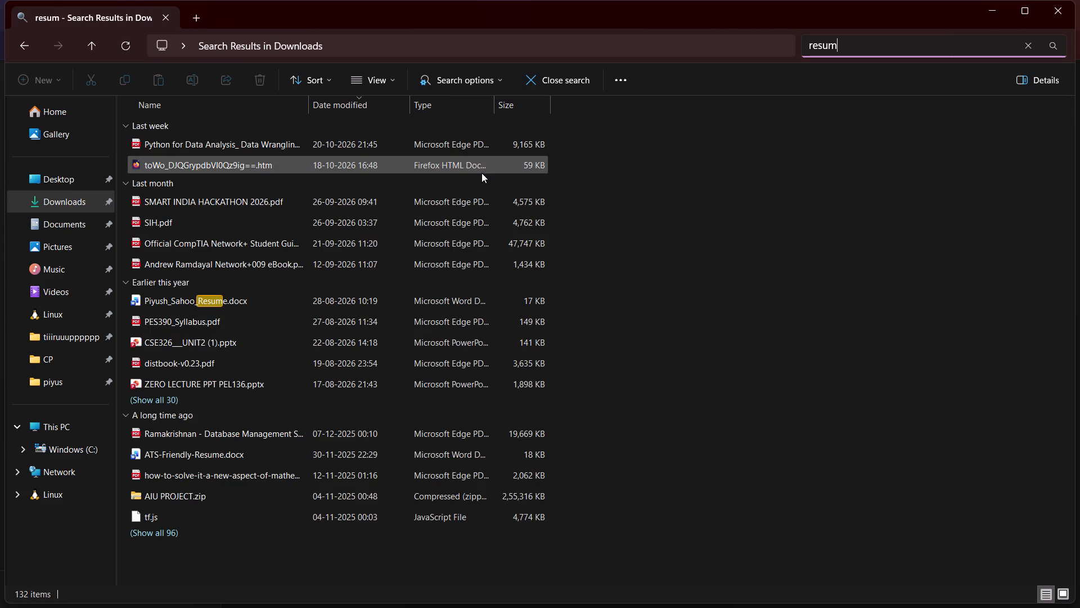
double_click(276, 299)
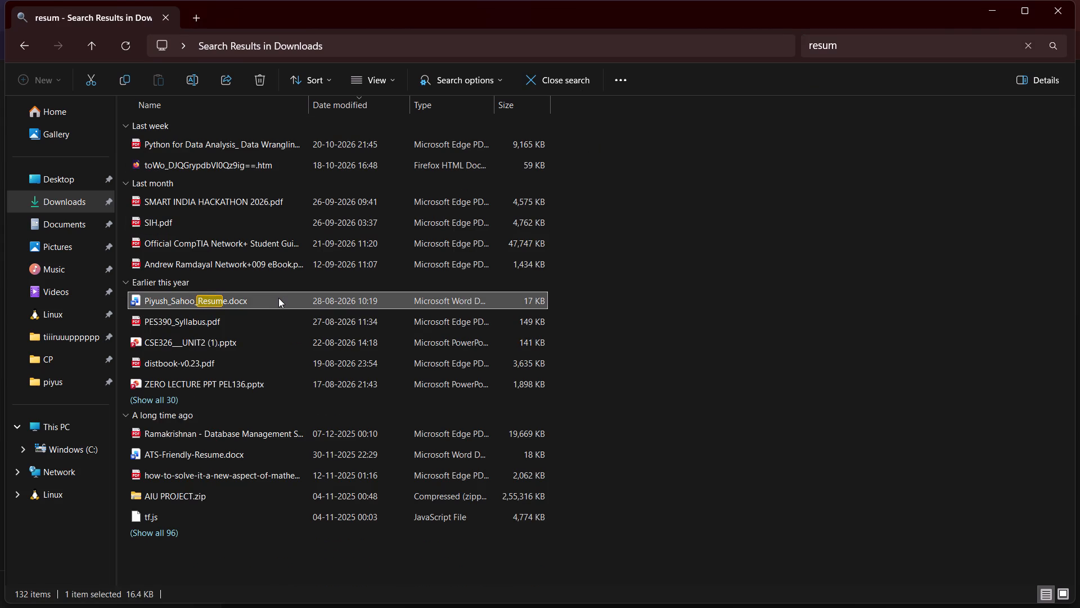
Read through the resume's skills, projects and certifications, dismiss the OMEN Gaming Hub notification, and close the document.
scroll(643, 480, right, 1)
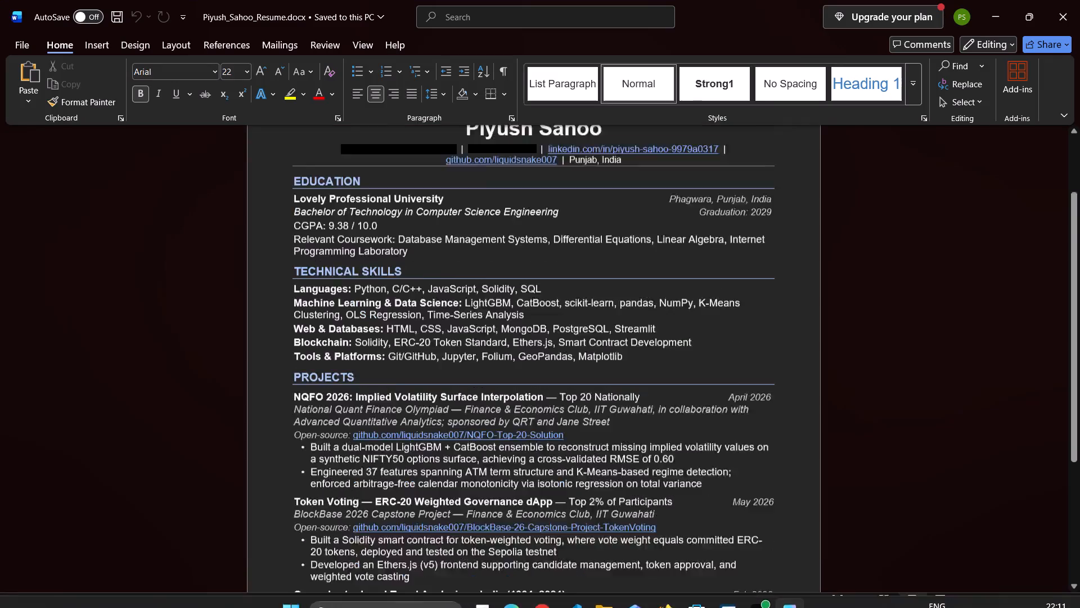
scroll(643, 480, right, 2)
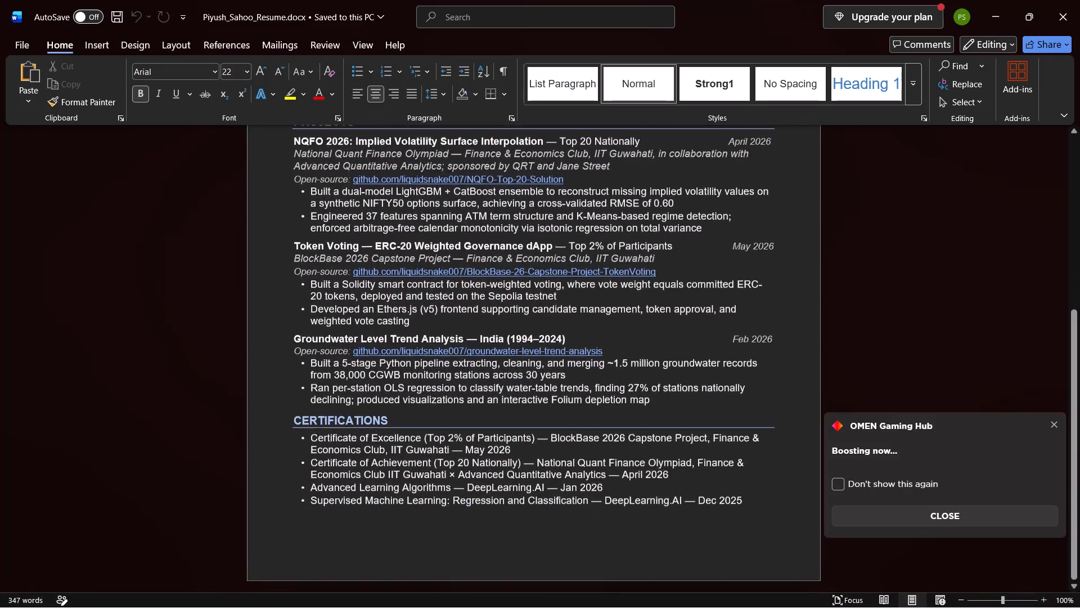
scroll(643, 480, right, 1)
click(1057, 418)
click(1079, 1)
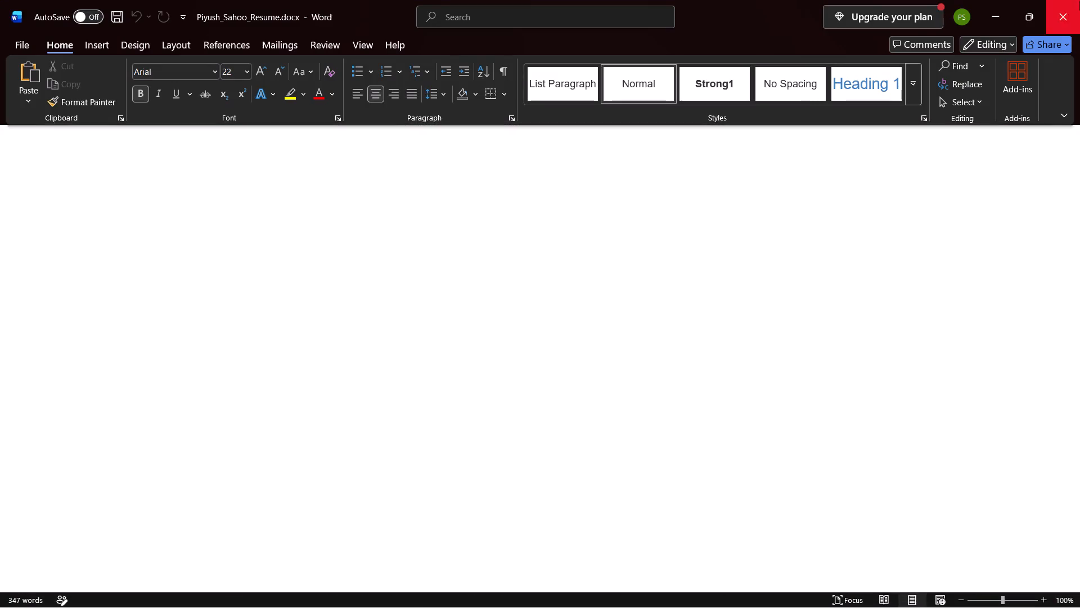
Search the Downloads folder for "cv" instead, and open cv-1.pdf to check whose CV it is before closing it.
scroll(577, 233, up, 1)
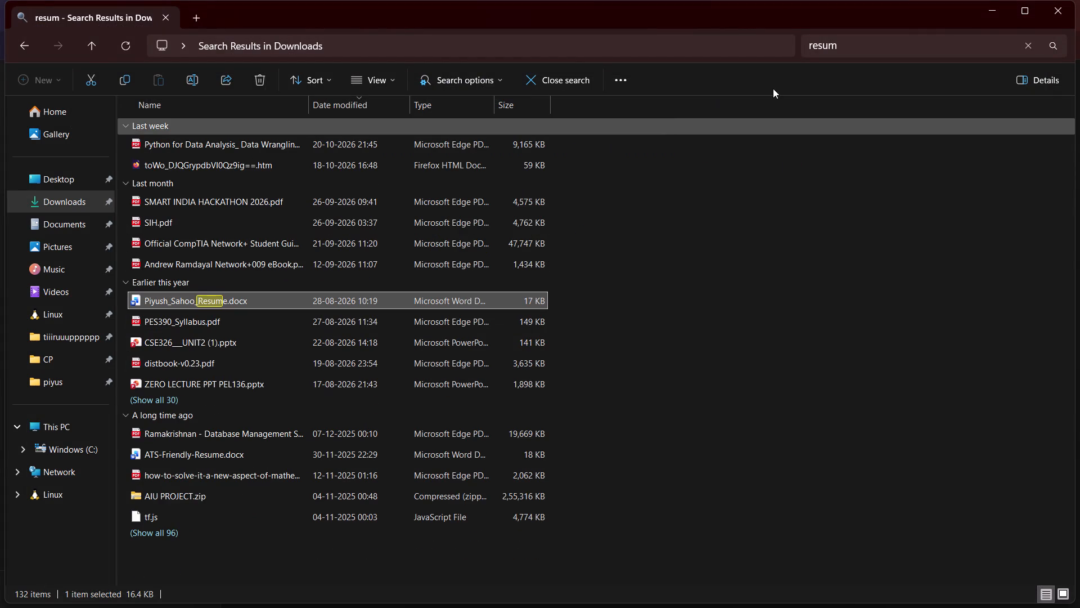
drag(857, 50, 668, 34)
key(BackSpace)
text(cv)
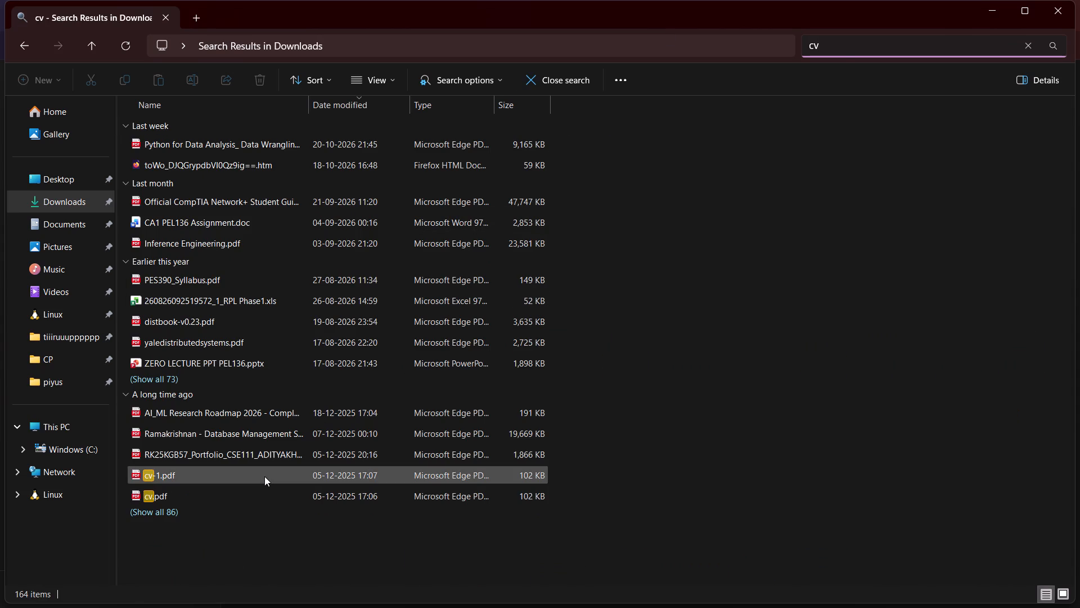
double_click(264, 476)
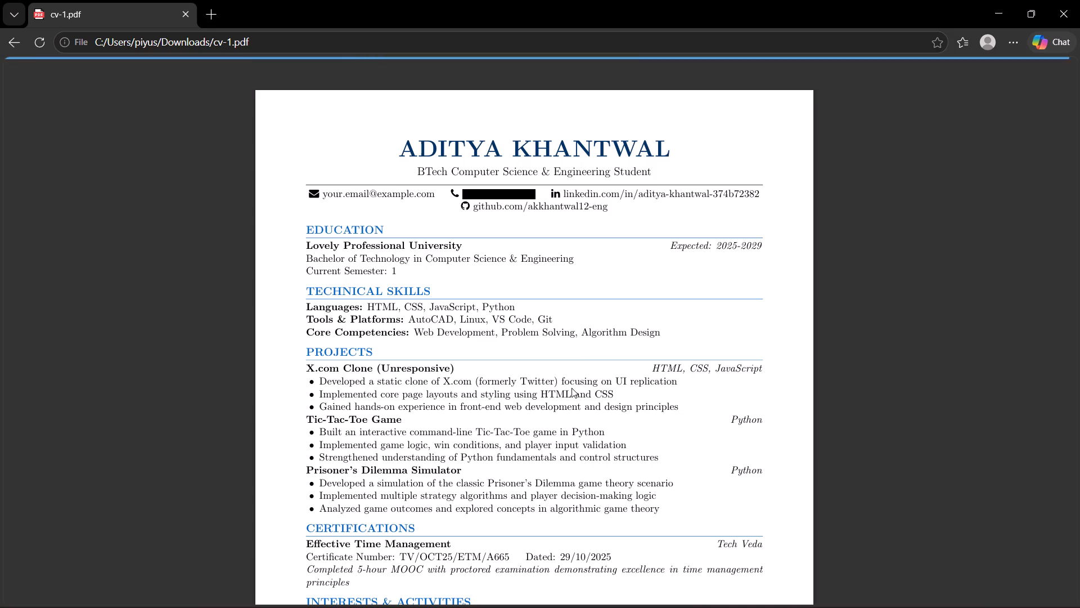
click(1059, 11)
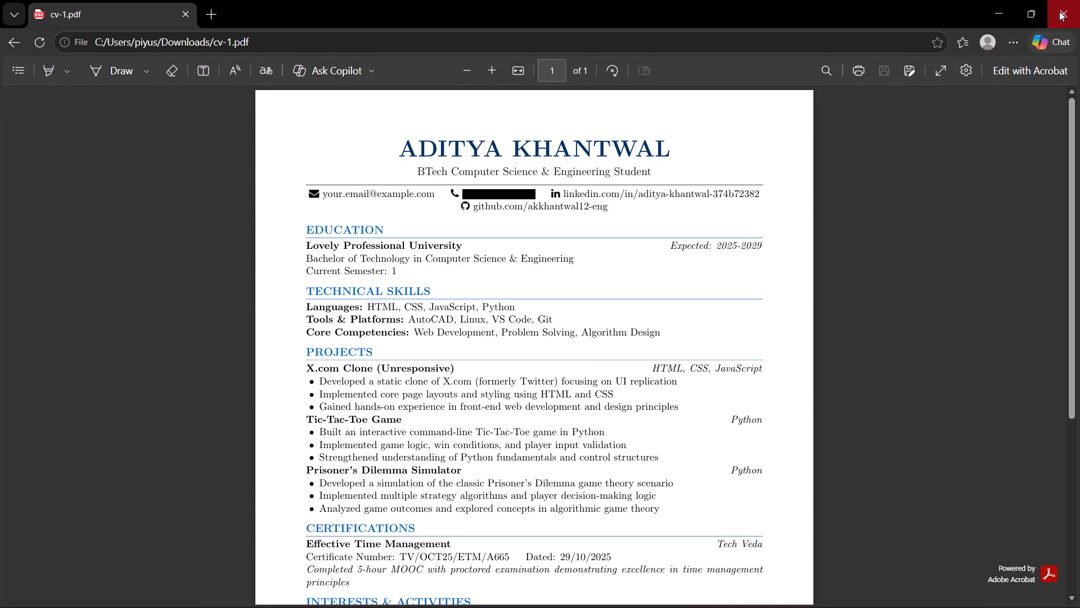
Show all "cv" search results from earlier this year and look through them for CV files.
click(165, 512)
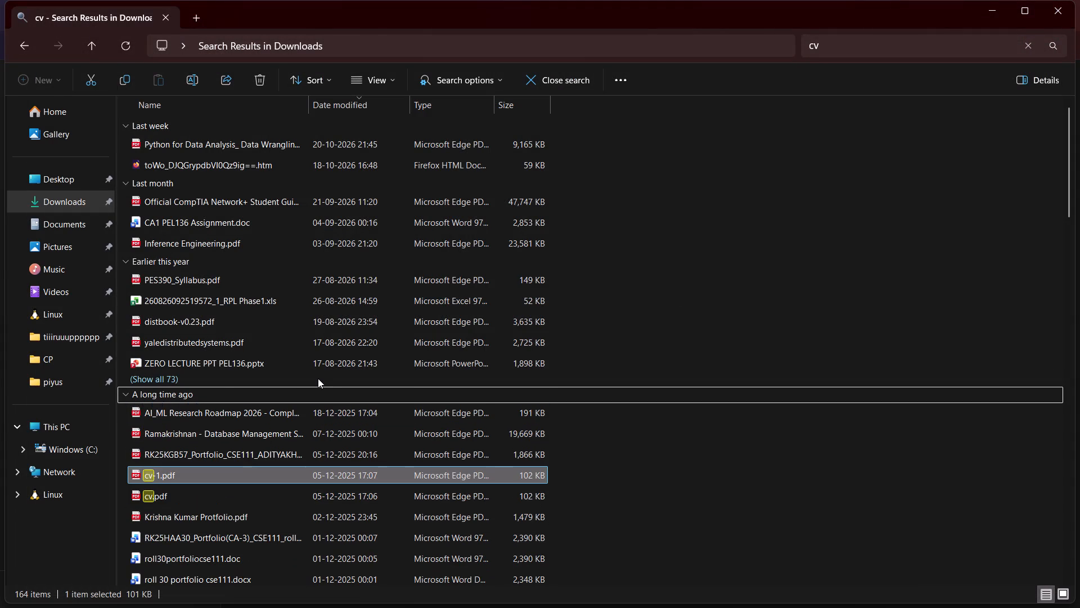
scroll(318, 378, up, 4)
click(144, 381)
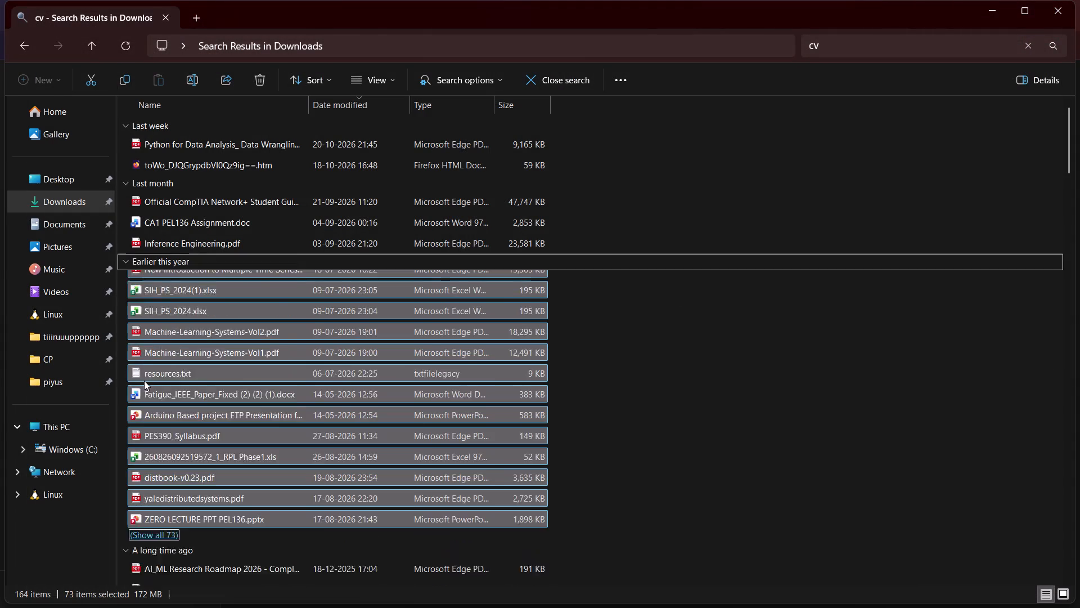
scroll(163, 336, down, 4)
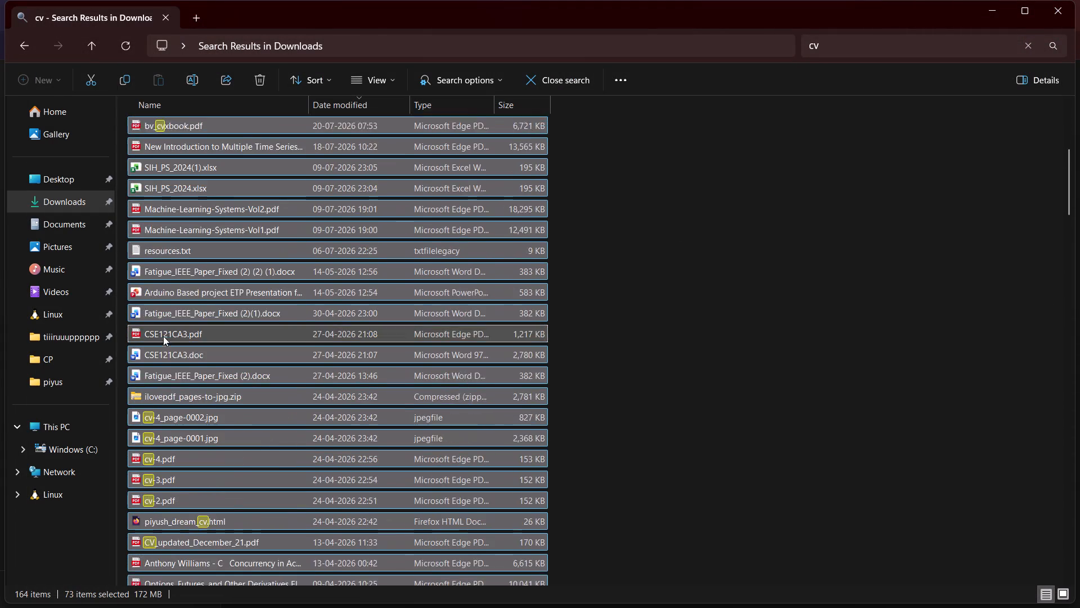
scroll(163, 336, down, 2)
scroll(177, 415, down, 1)
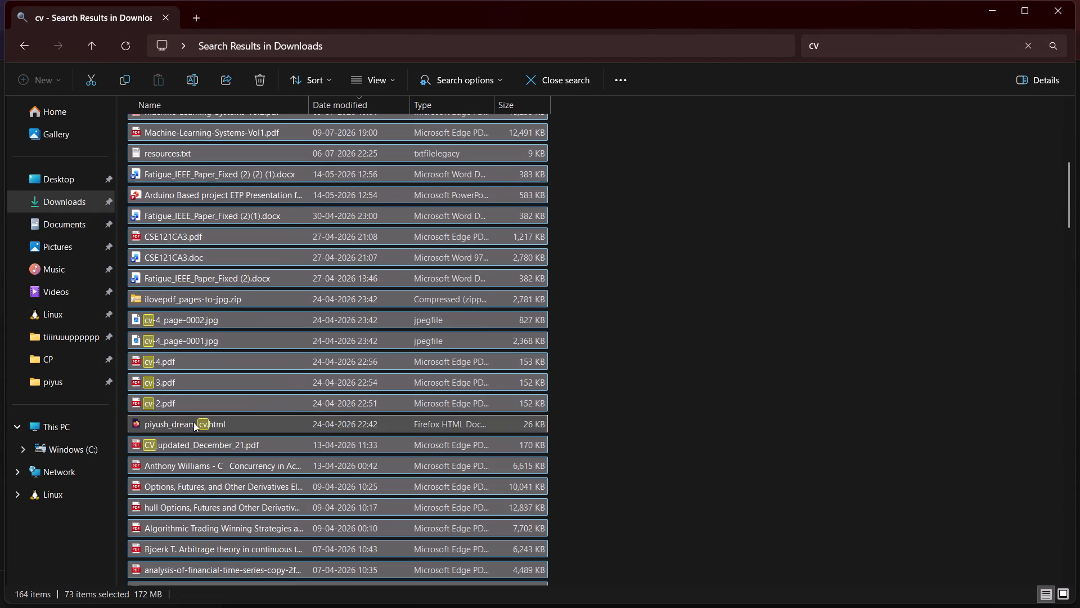
scroll(236, 391, up, 2)
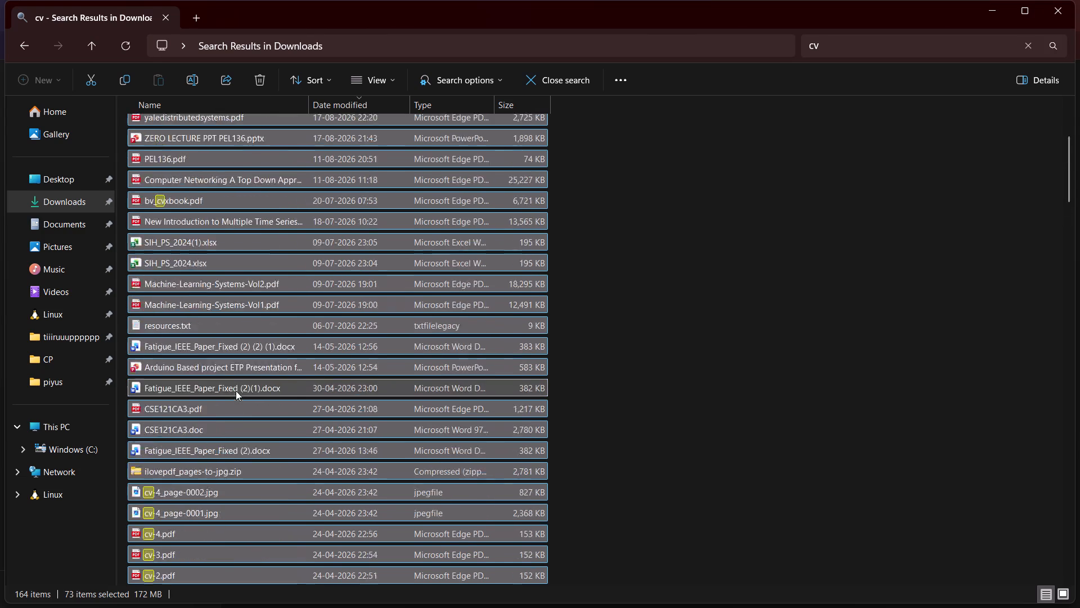
scroll(236, 391, up, 4)
scroll(236, 391, down, 8)
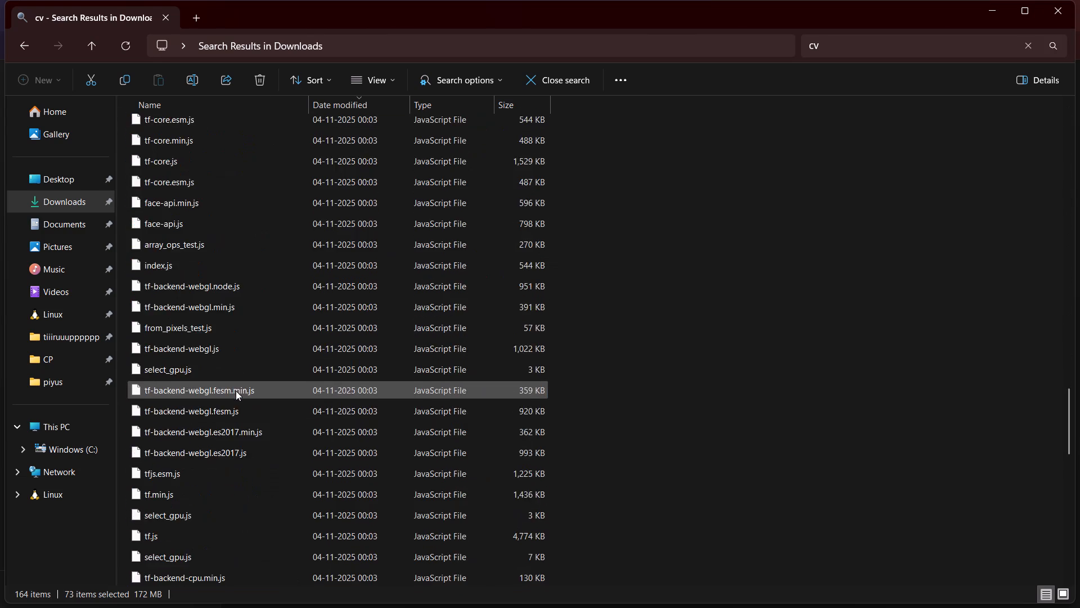
scroll(236, 391, up, 14)
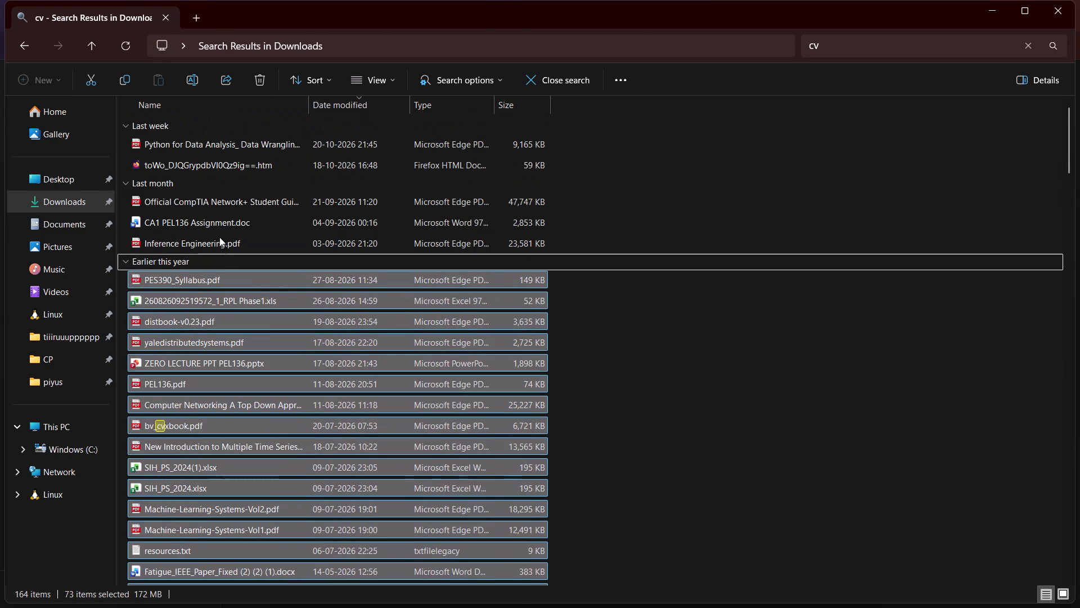
scroll(196, 182, up, 1)
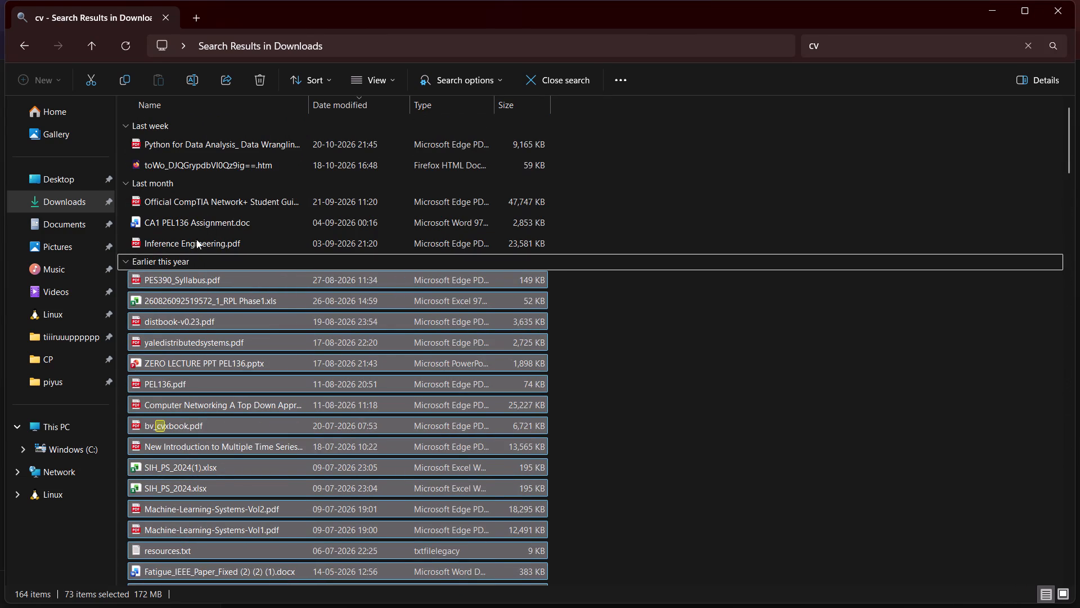
Look further down the "cv" results, open General CV Template Revised.docx to check whose CV it is, and close it.
scroll(196, 257, down, 5)
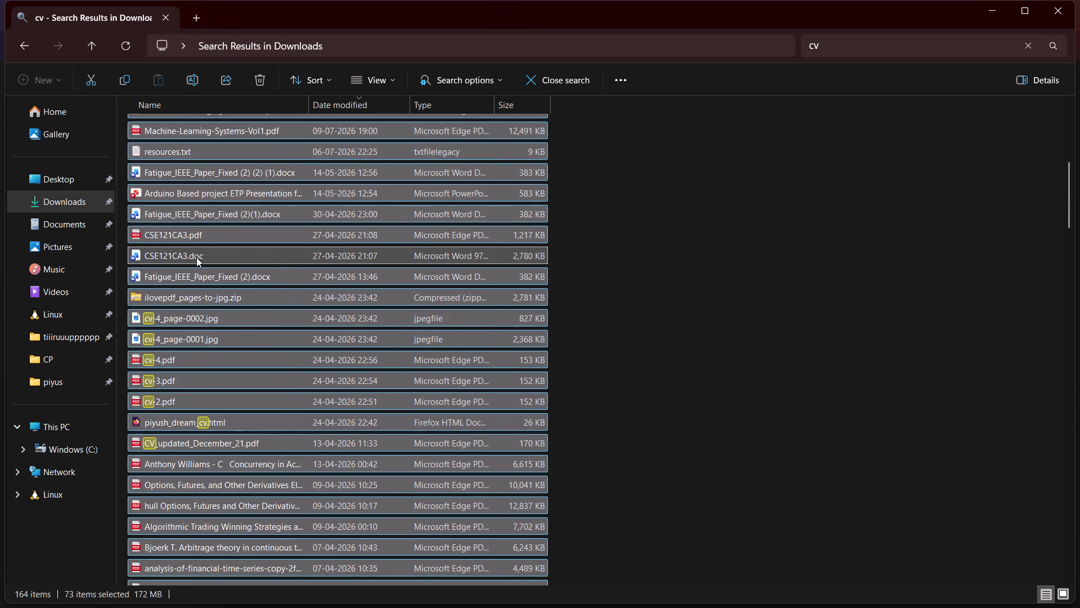
scroll(195, 371, down, 5)
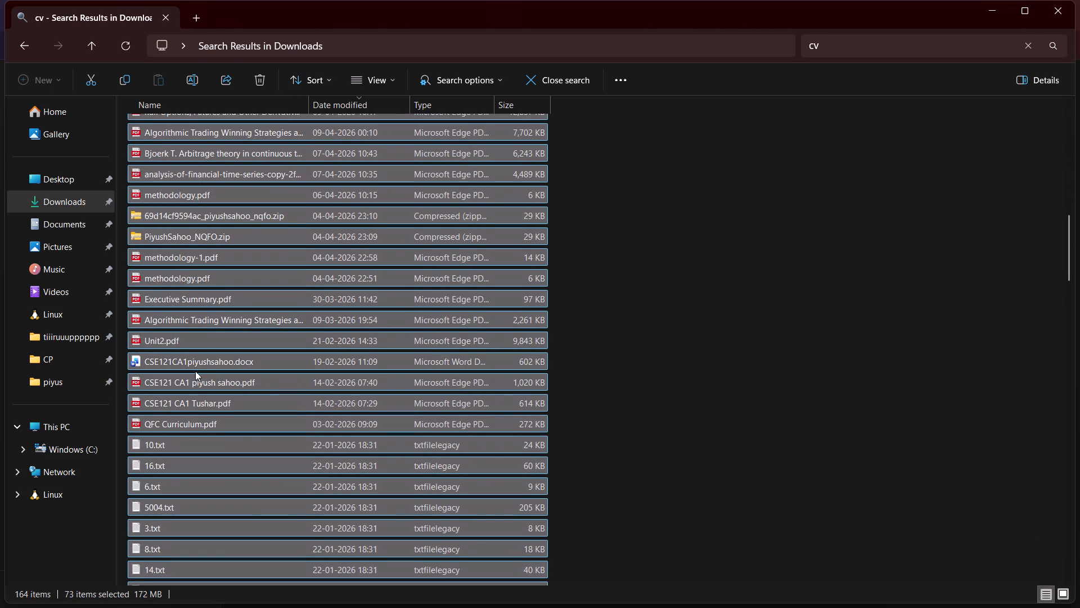
scroll(201, 387, up, 1)
scroll(201, 387, down, 3)
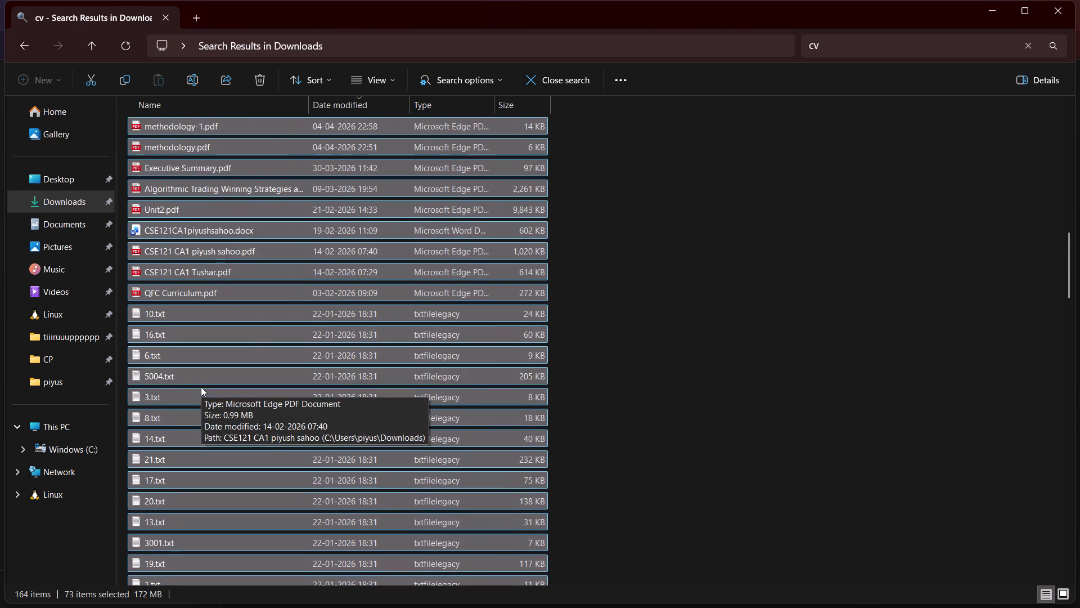
scroll(201, 387, down, 6)
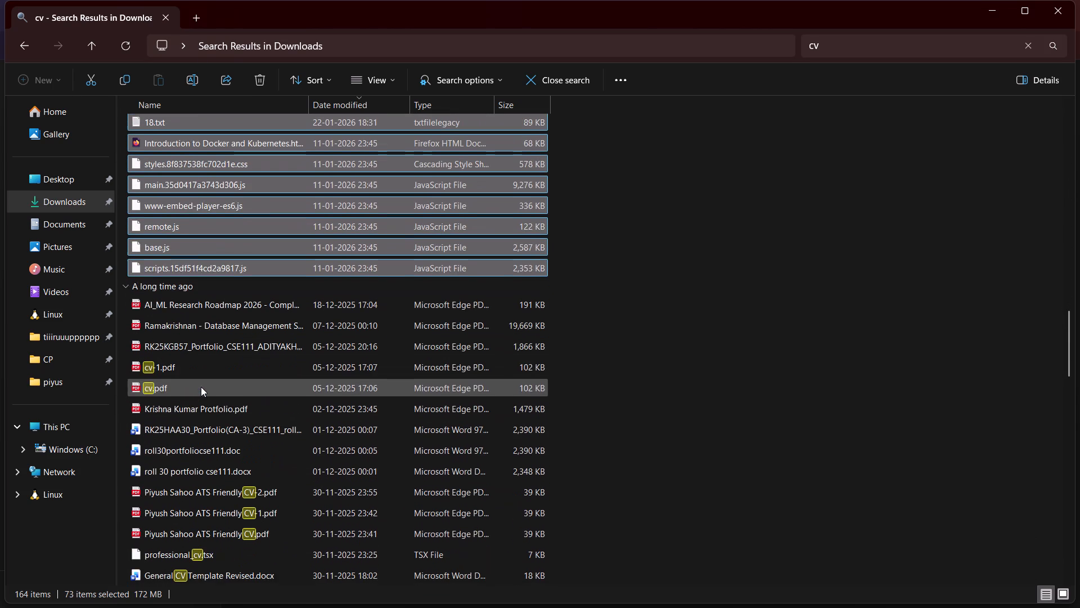
scroll(201, 387, down, 1)
scroll(216, 476, down, 1)
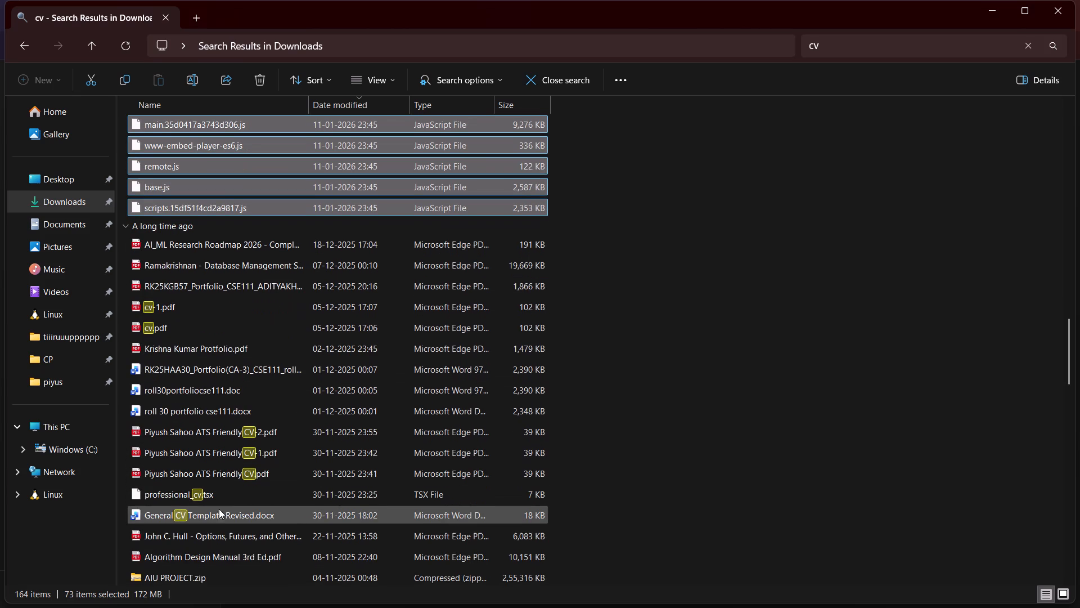
double_click(220, 515)
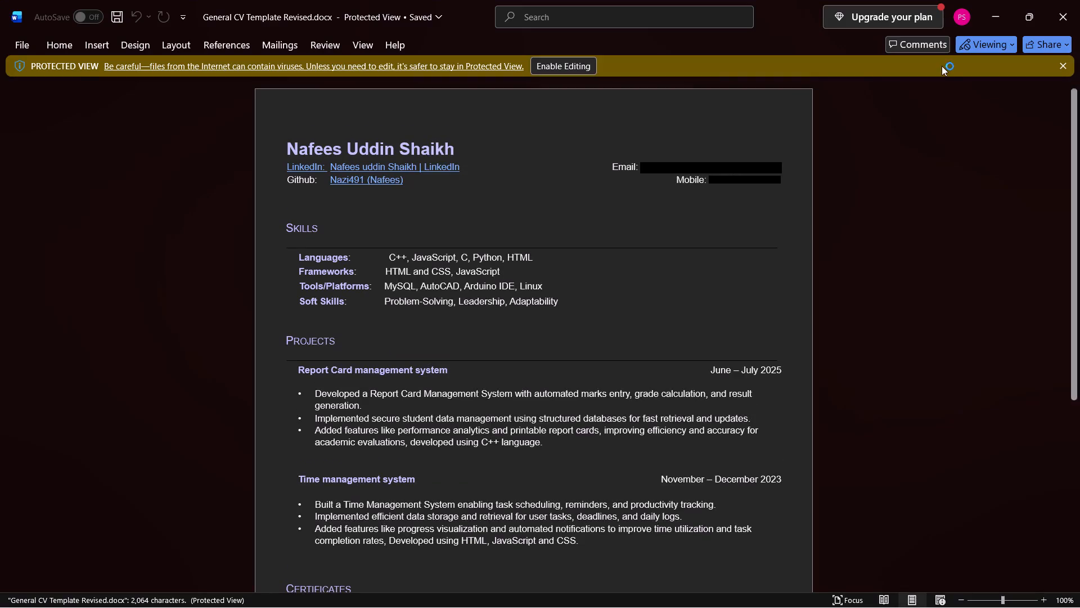
click(1079, 1)
Open the personal "ATS Friendly CV-2" PDF from the search results, review its contents, and close it.
double_click(282, 427)
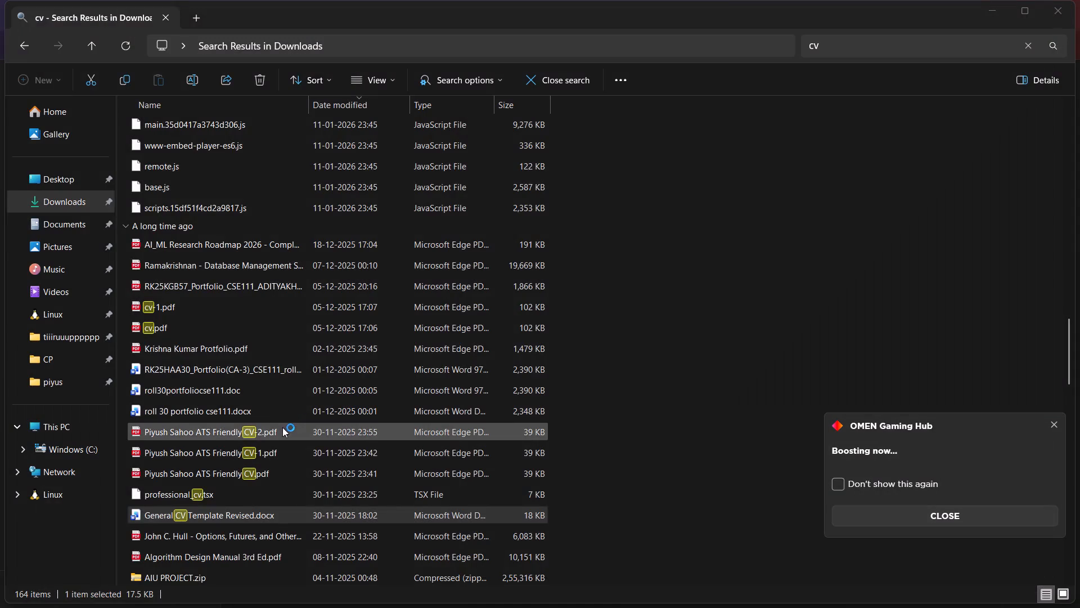
scroll(532, 367, up, 3)
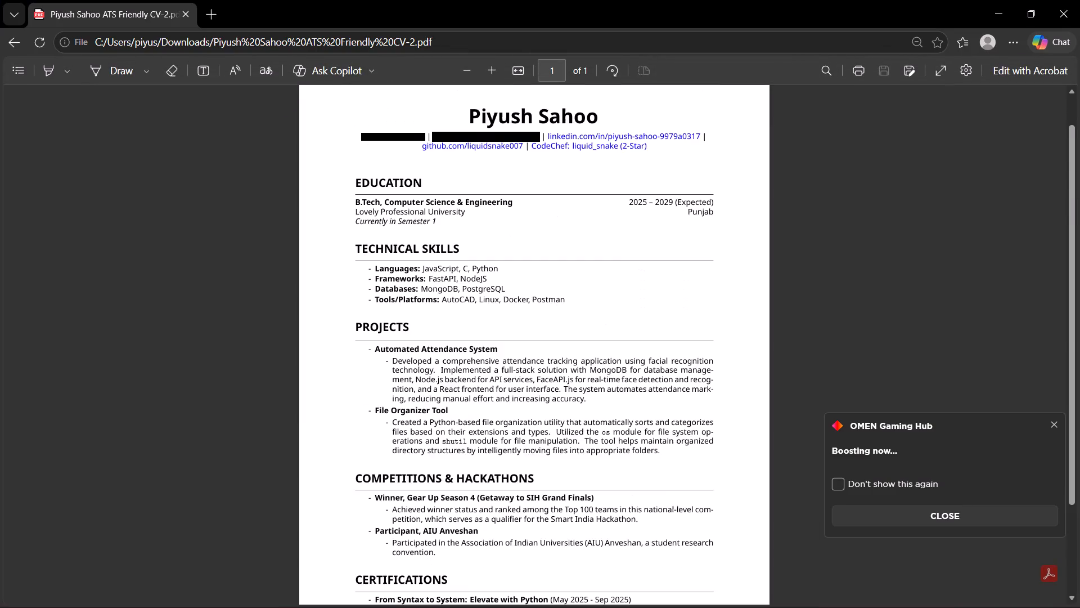
click(1073, 14)
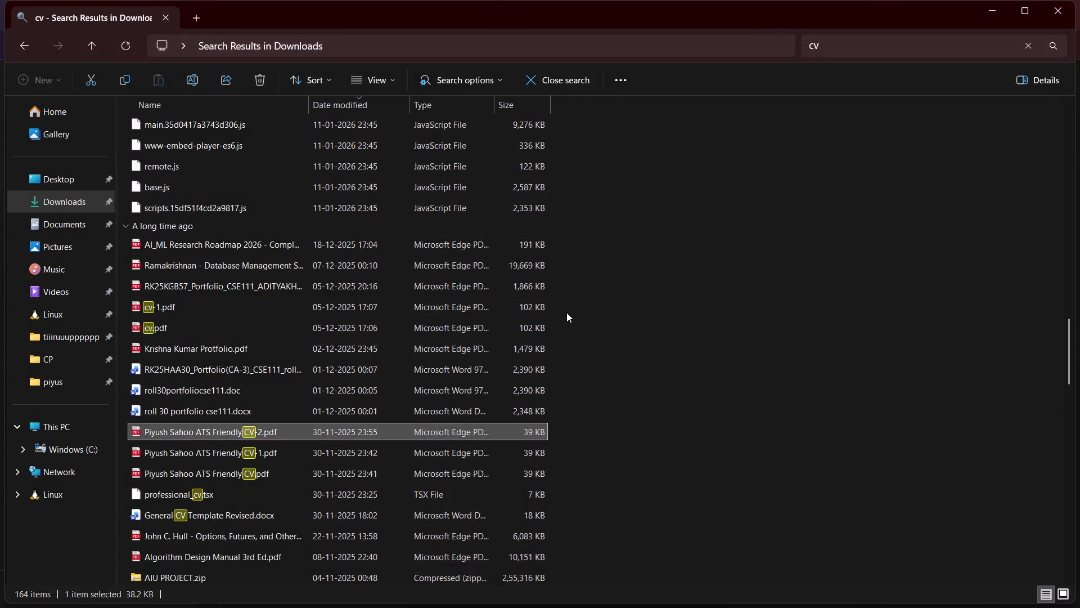
scroll(566, 312, down, 1)
scroll(219, 371, down, 5)
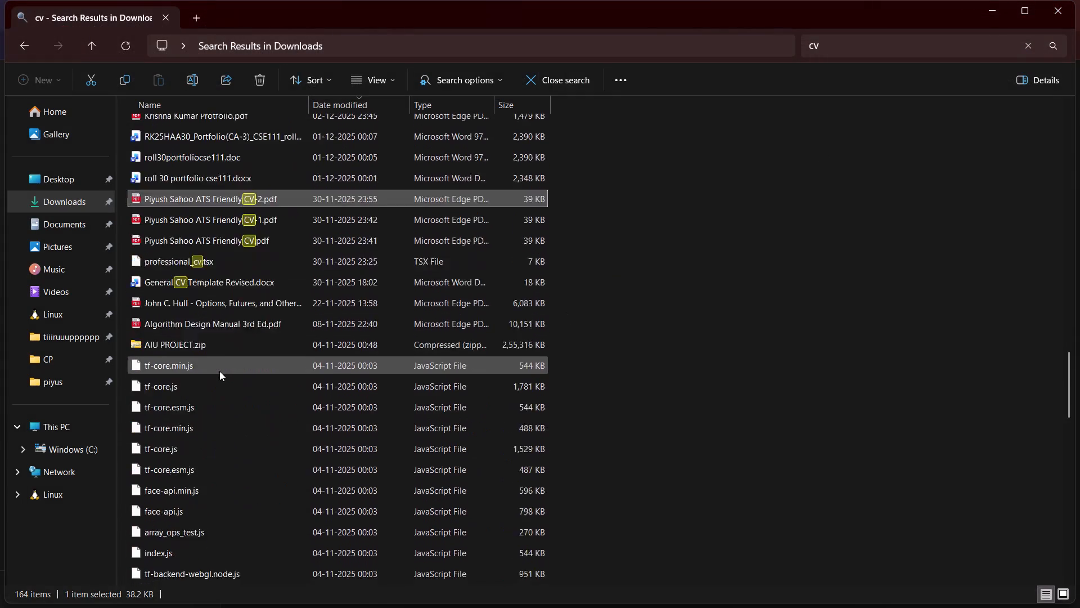
scroll(219, 371, down, 11)
scroll(219, 371, up, 10)
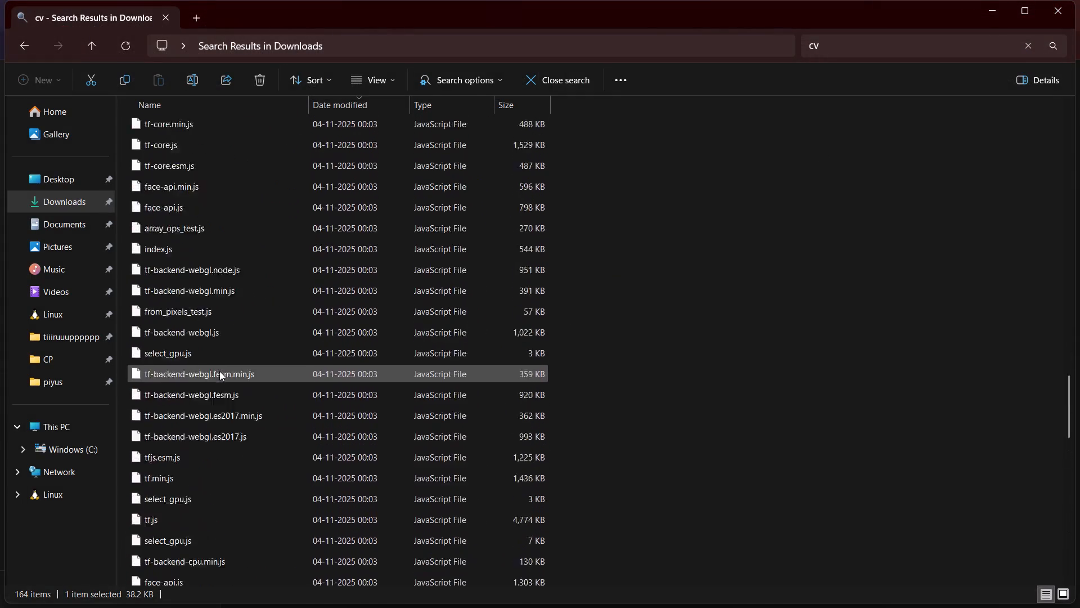
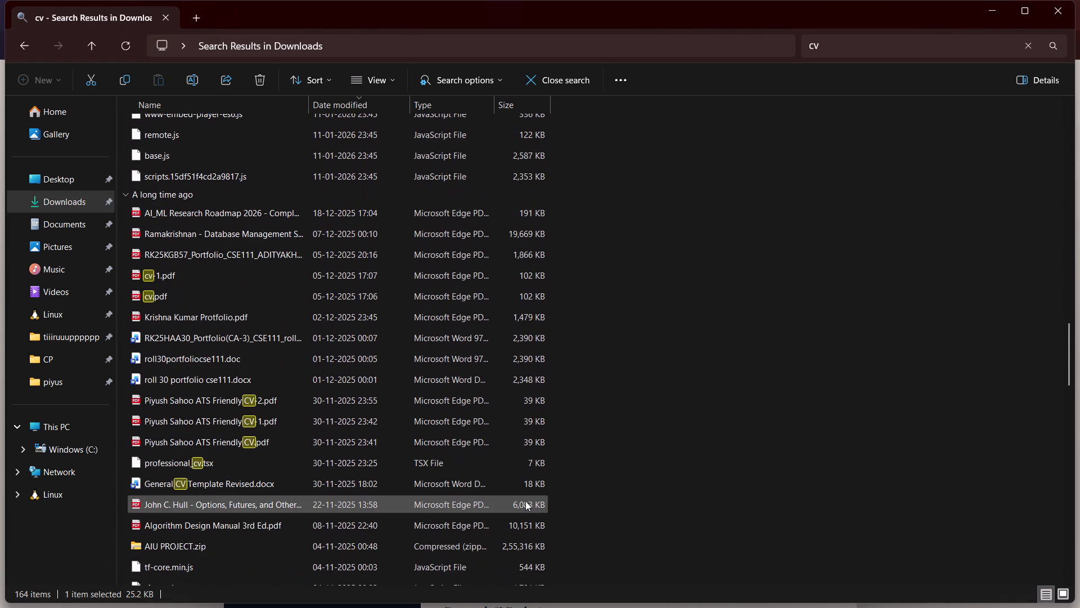
Open General CV Template Revised.docx from the older "cv" search results to check whose CV it is, and close it.
scroll(525, 501, down, 4)
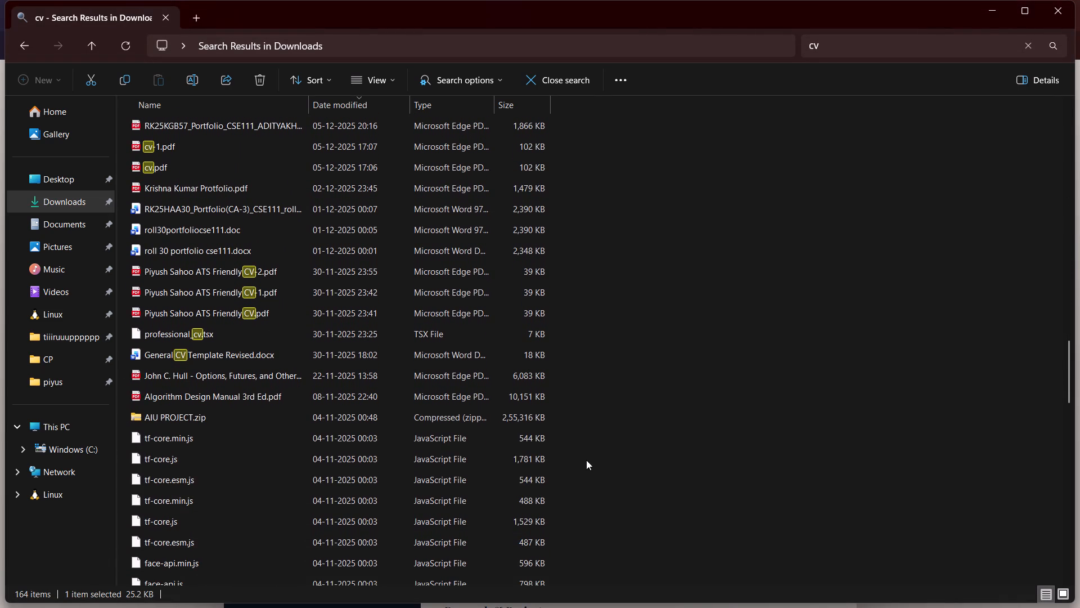
scroll(588, 444, down, 1)
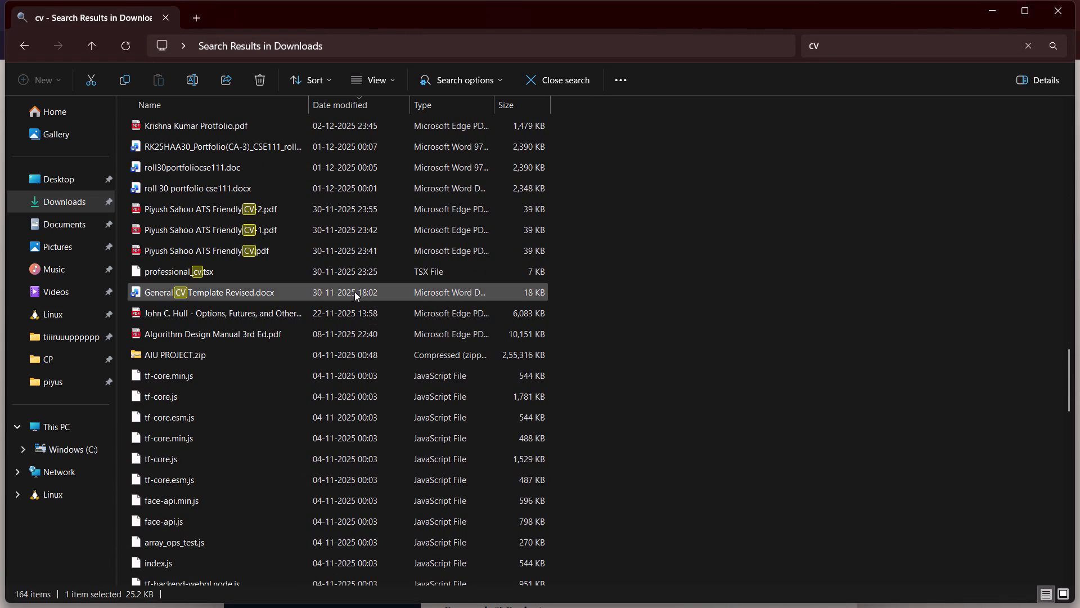
double_click(354, 291)
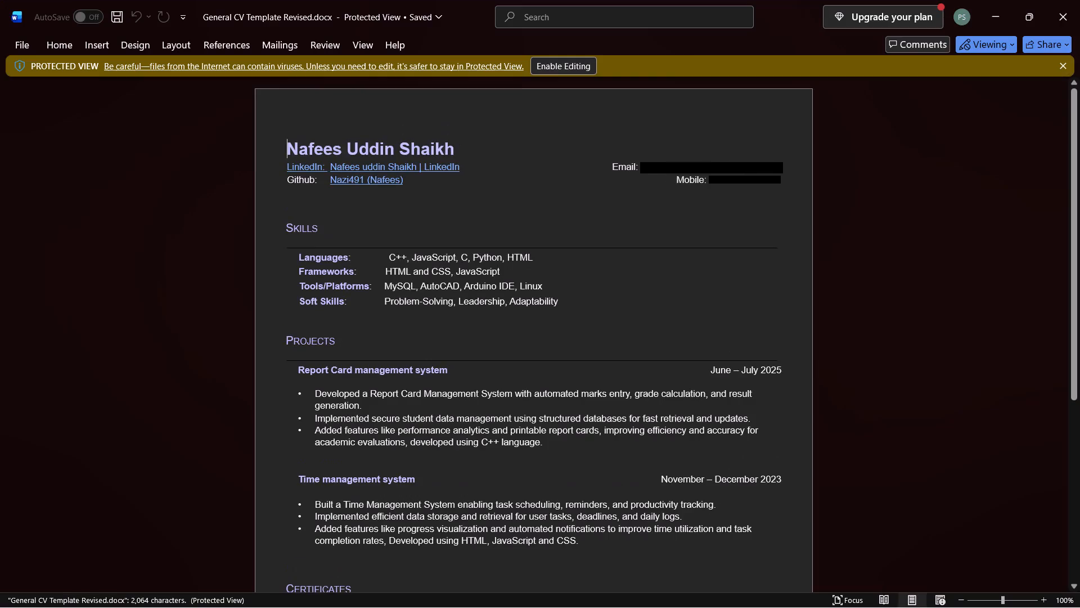
click(1077, 13)
Look through the rest of the "cv" search results in Downloads for other CV files, and return to the most recent ones.
scroll(669, 356, down, 1)
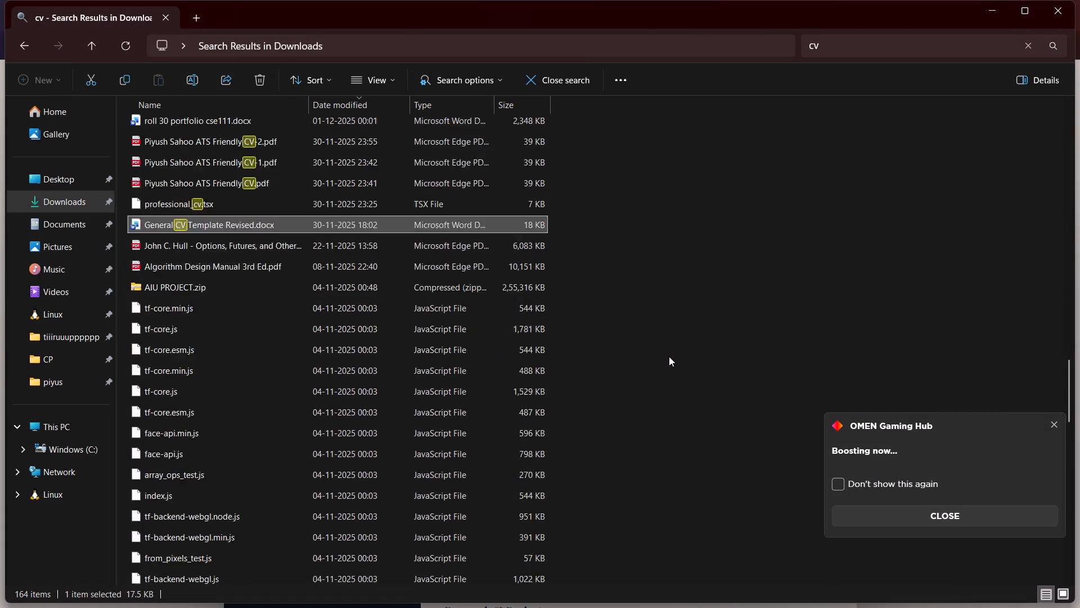
scroll(669, 356, down, 10)
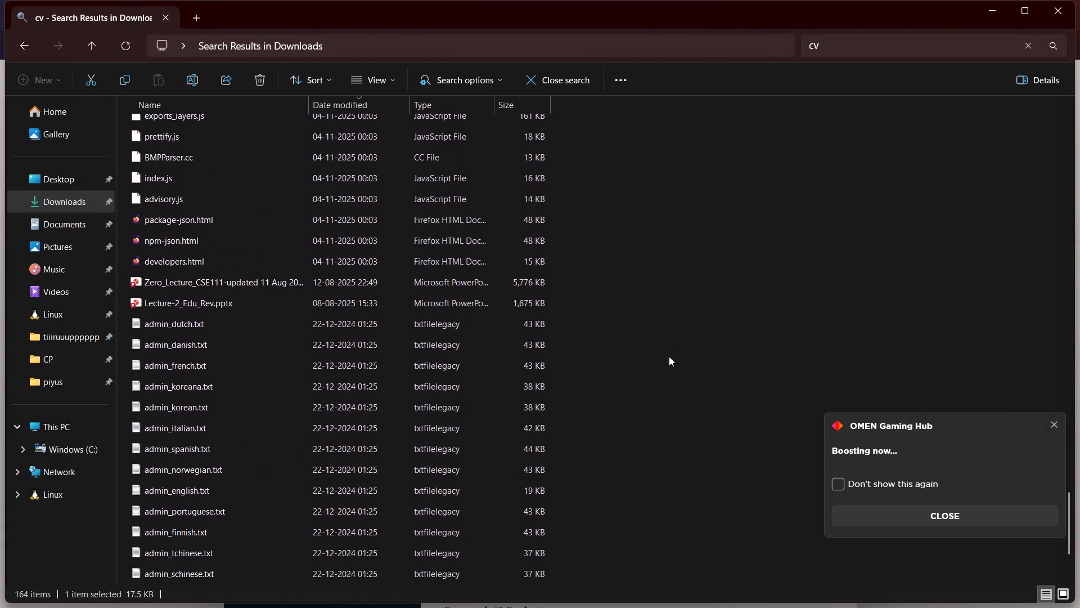
scroll(669, 356, down, 2)
scroll(669, 356, up, 7)
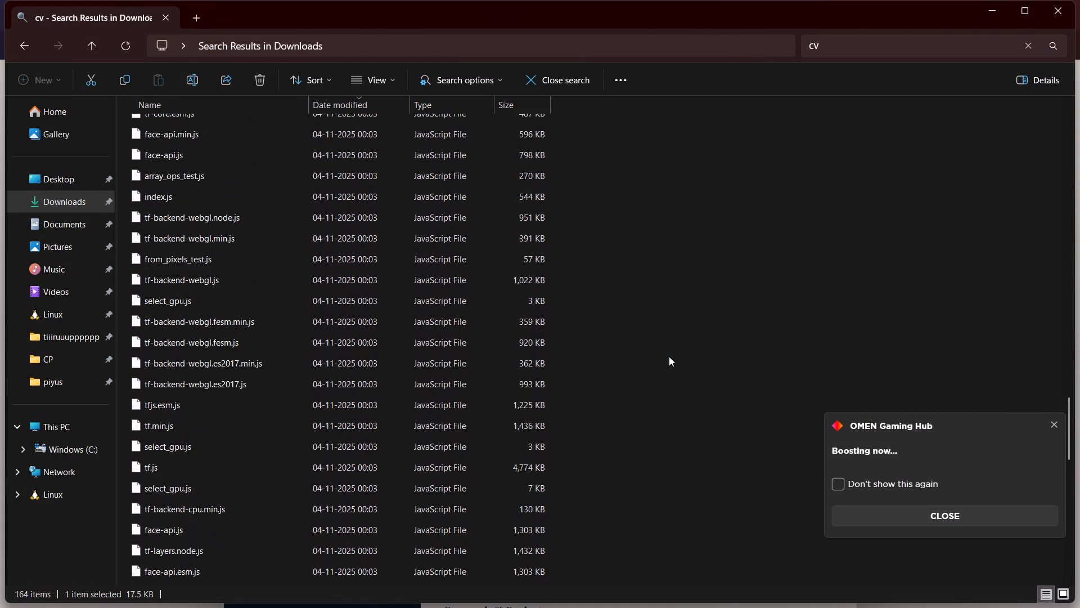
scroll(669, 356, up, 12)
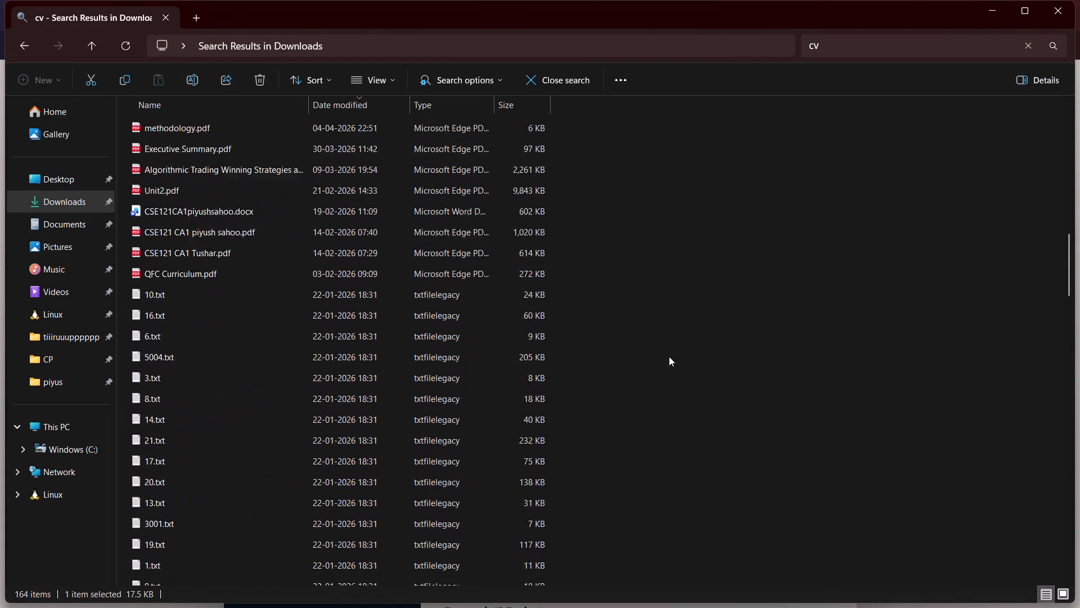
scroll(669, 356, up, 6)
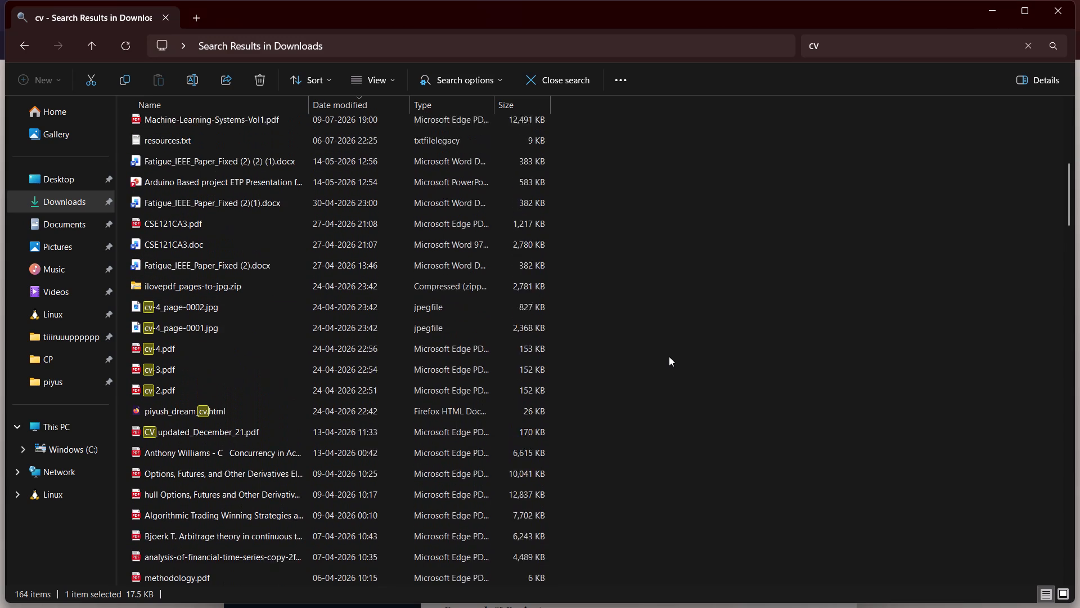
scroll(669, 356, up, 7)
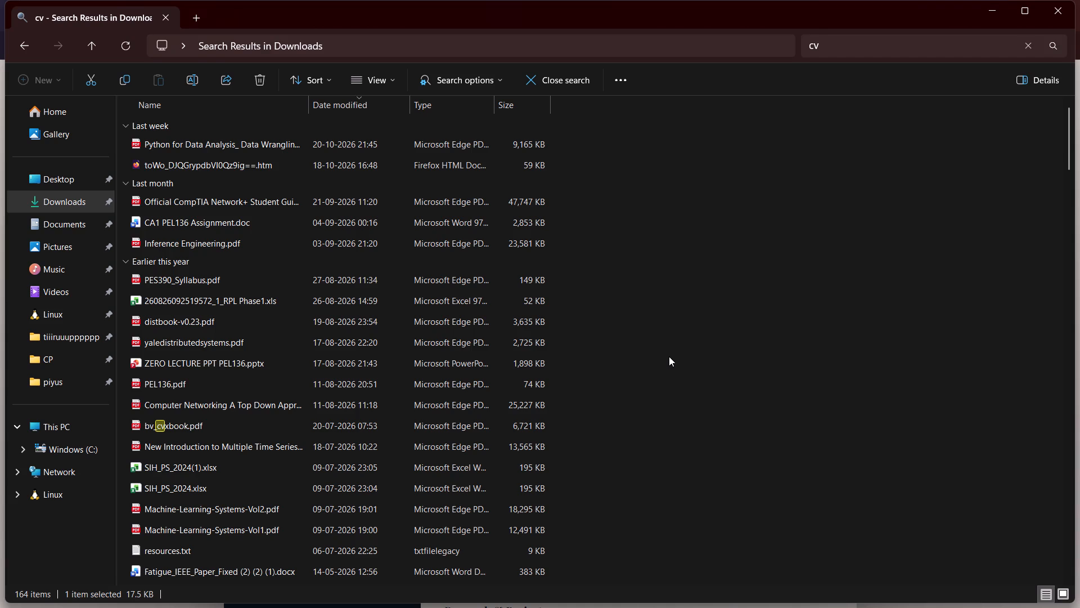
scroll(588, 341, up, 1)
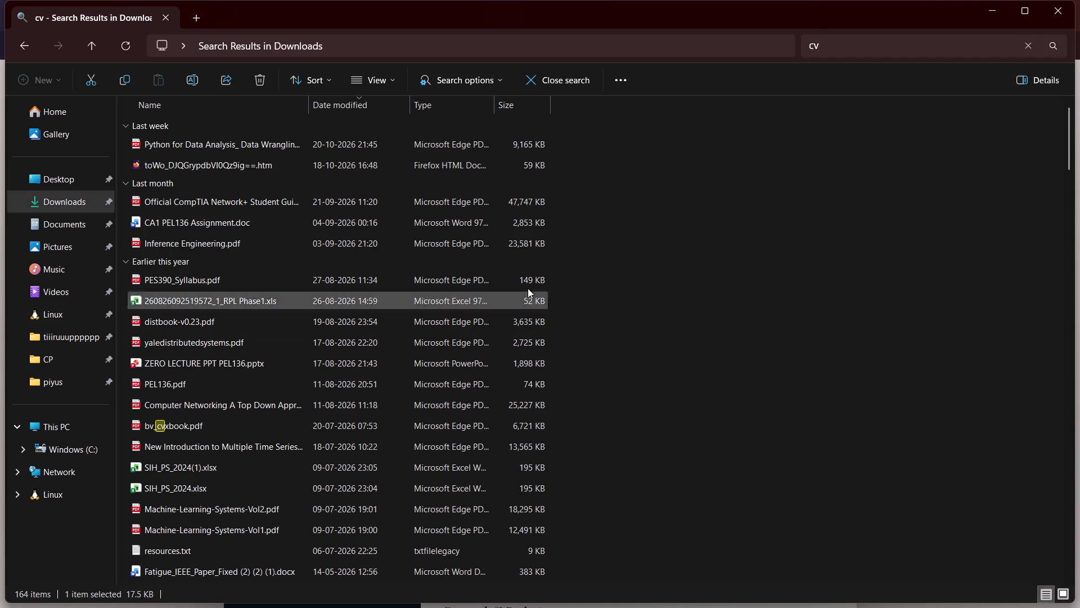
Find CV_updated_December_21.pdf among this year's "cv" results, open it, and read through to its last page.
scroll(530, 268, down, 1)
scroll(581, 285, down, 4)
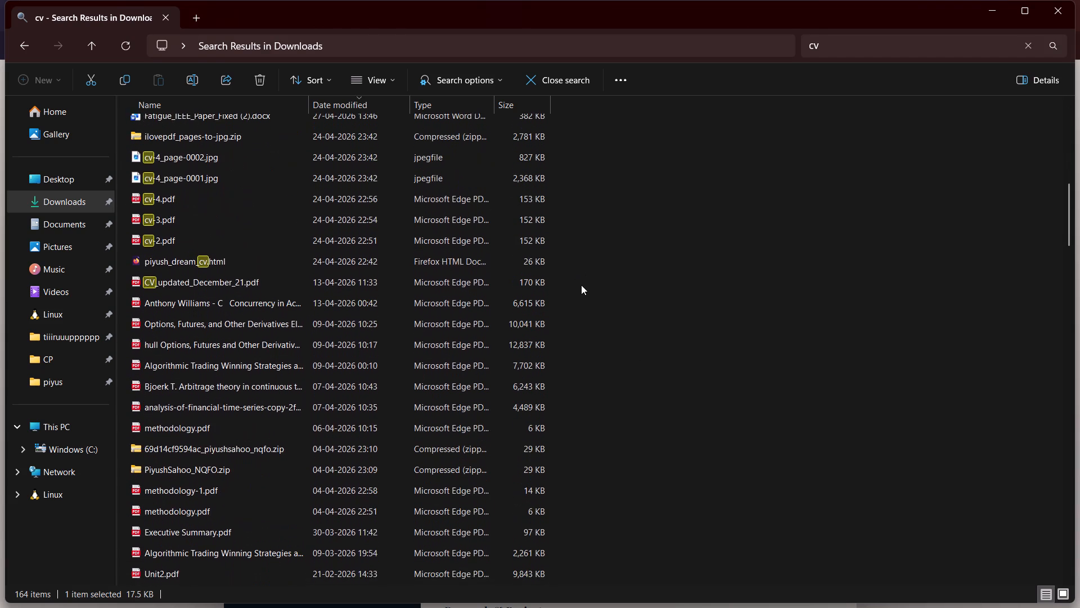
scroll(581, 285, down, 1)
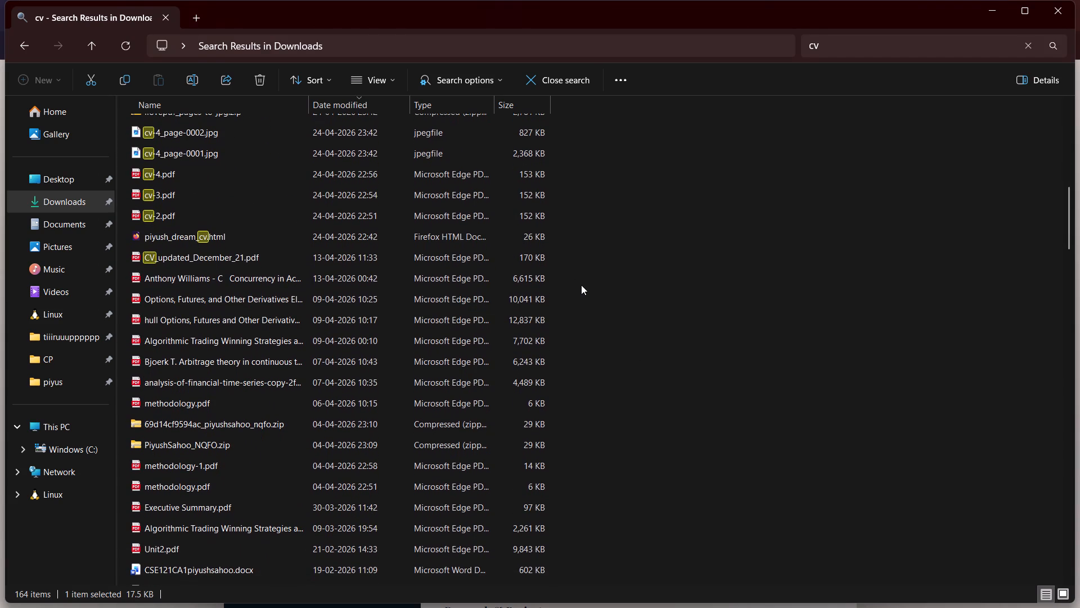
scroll(581, 285, down, 1)
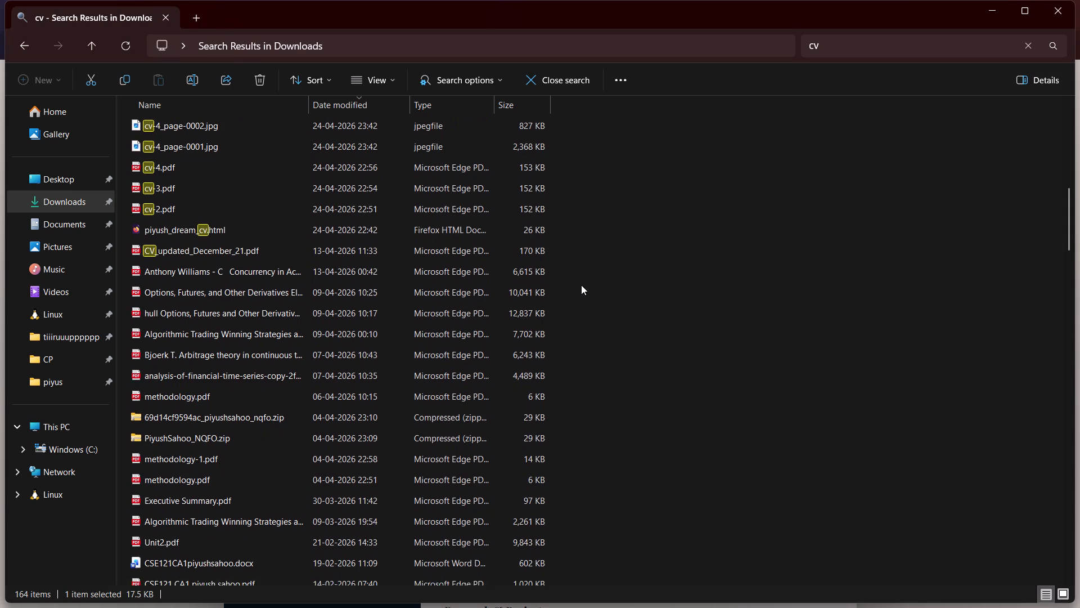
scroll(581, 285, down, 1)
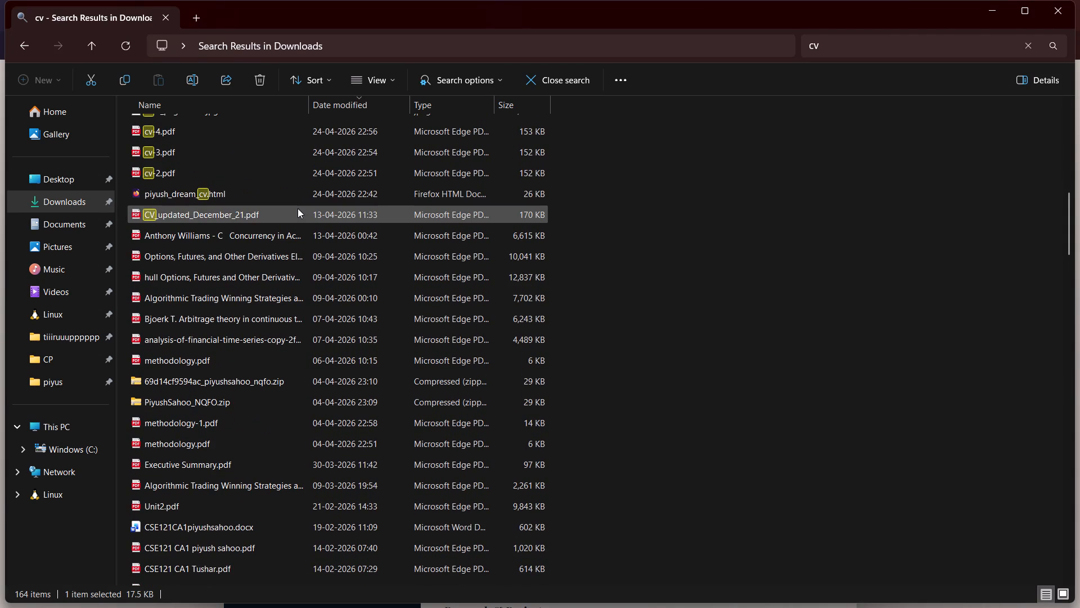
double_click(298, 208)
scroll(525, 262, down, 2)
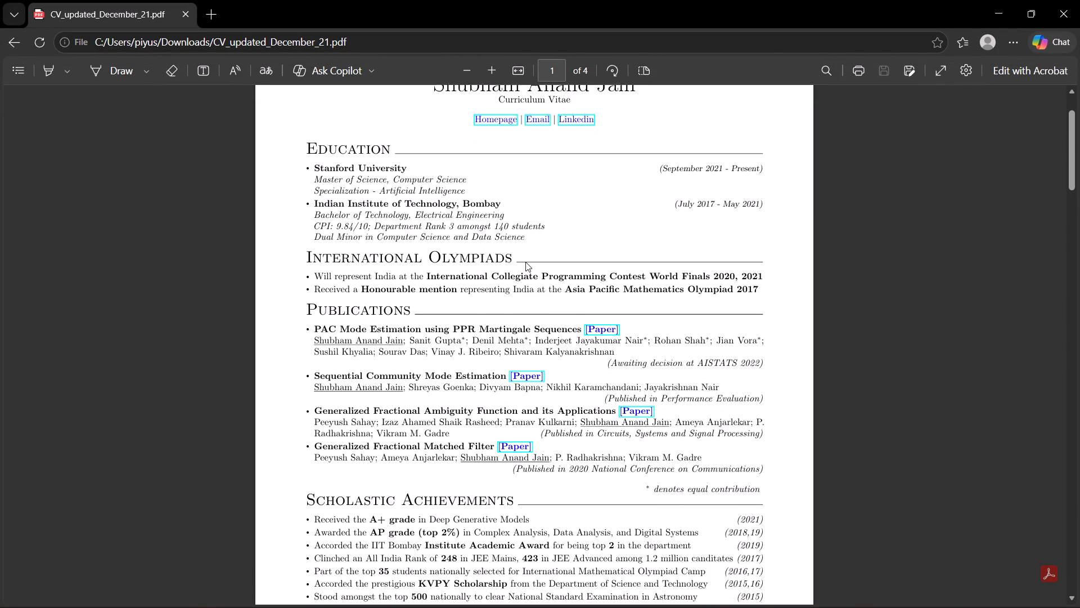
scroll(525, 262, down, 4)
scroll(523, 334, down, 6)
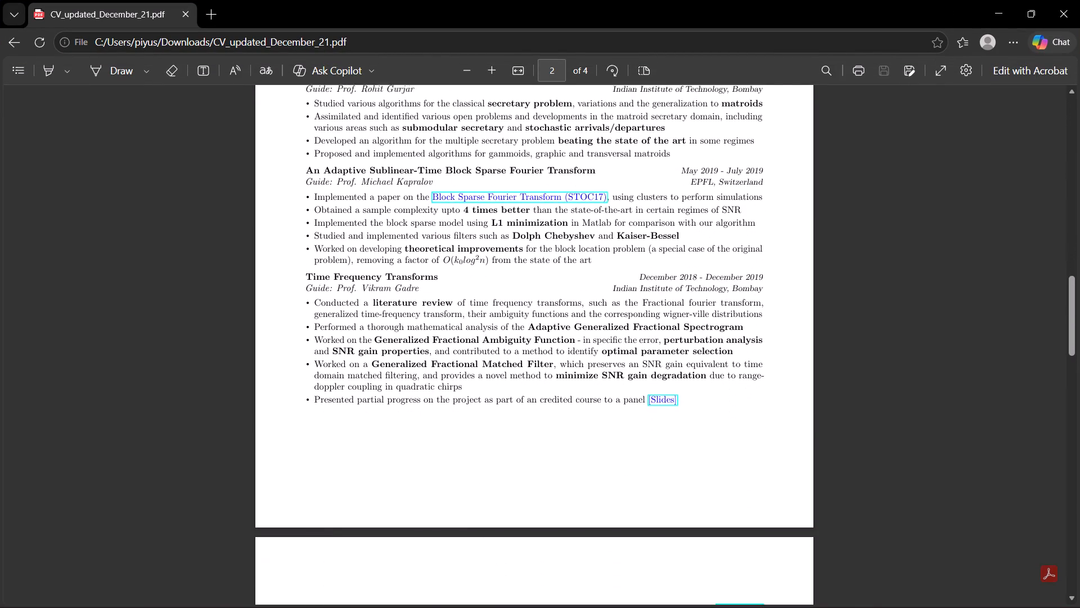
scroll(523, 334, down, 3)
scroll(662, 336, down, 2)
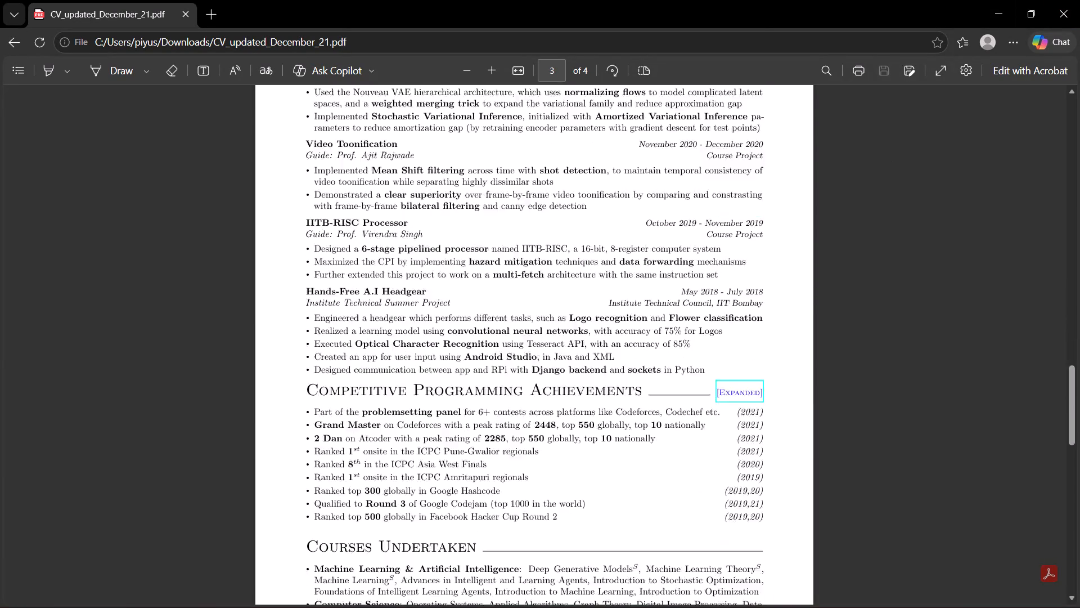
scroll(662, 336, down, 4)
scroll(662, 336, up, 1)
scroll(662, 336, down, 4)
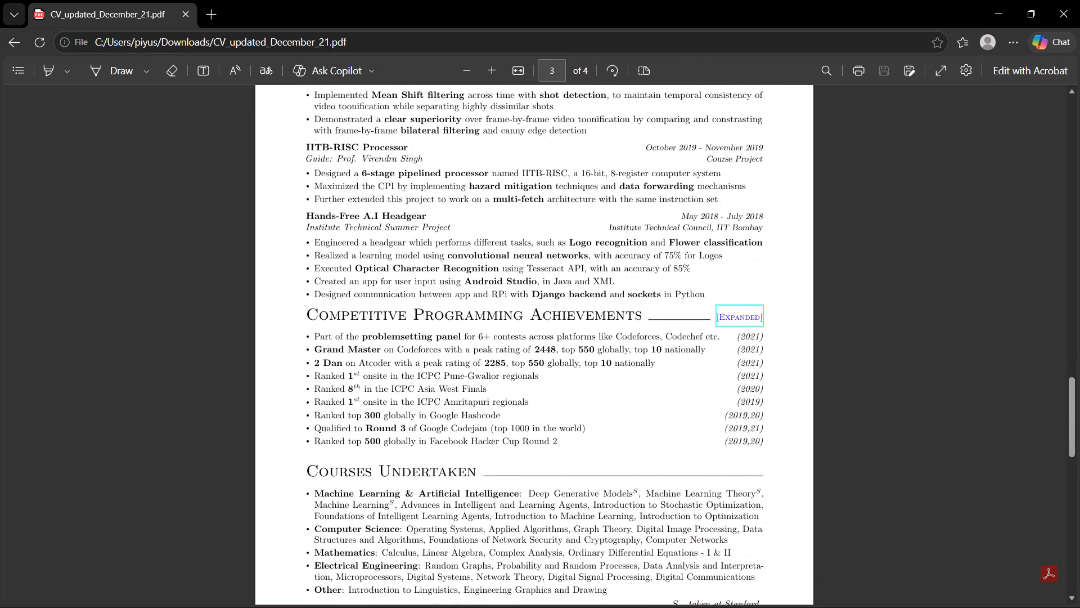
scroll(662, 336, down, 2)
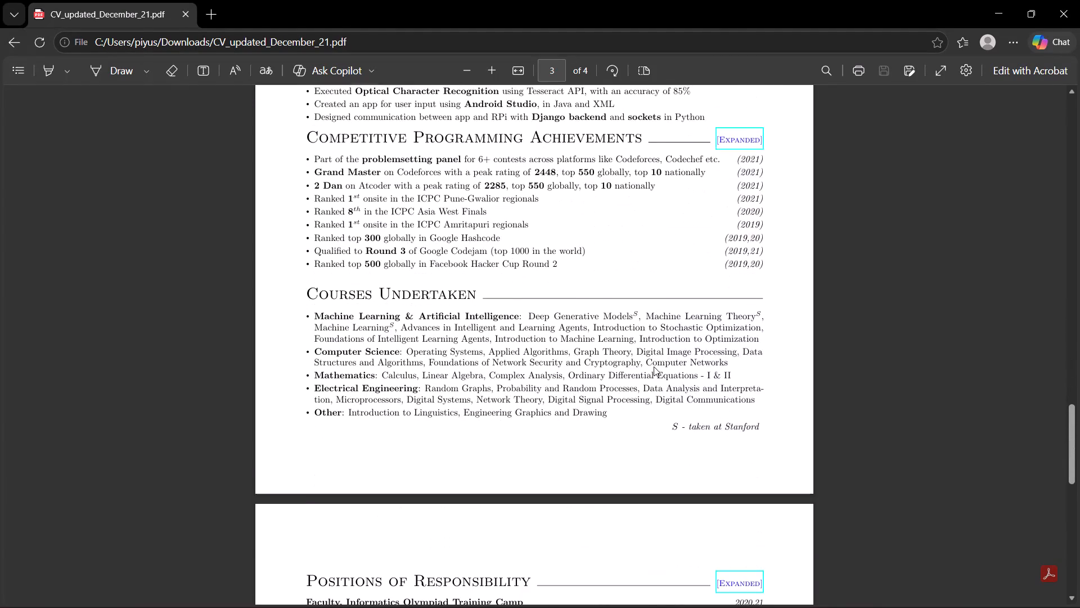
scroll(654, 366, down, 3)
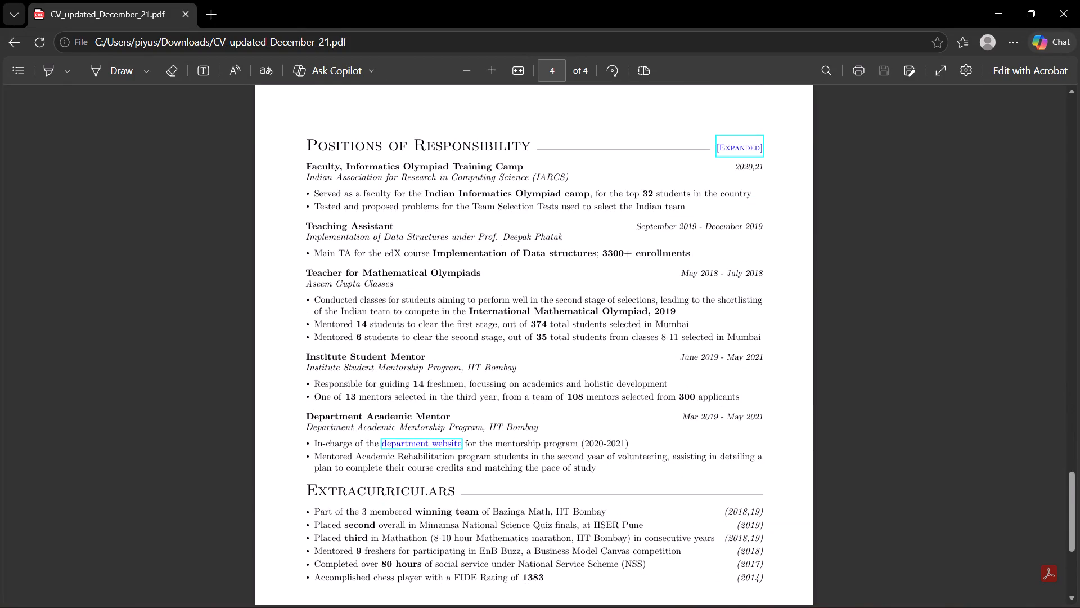
scroll(564, 480, down, 2)
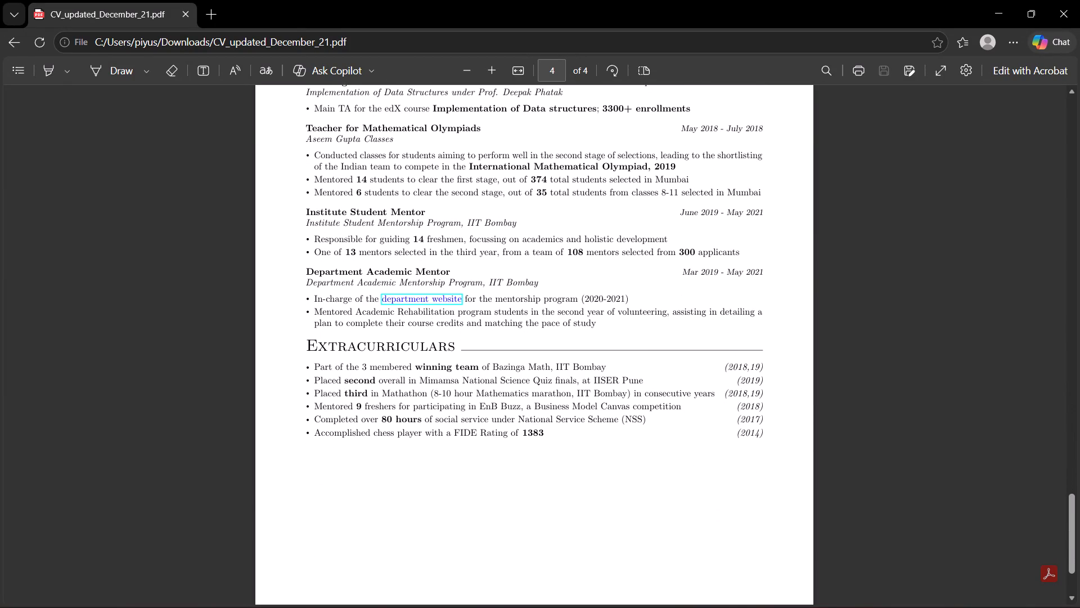
Look back over the earlier pages of CV_updated_December_21.pdf, and close it.
drag(542, 433, 543, 369)
click(543, 369)
scroll(543, 369, up, 13)
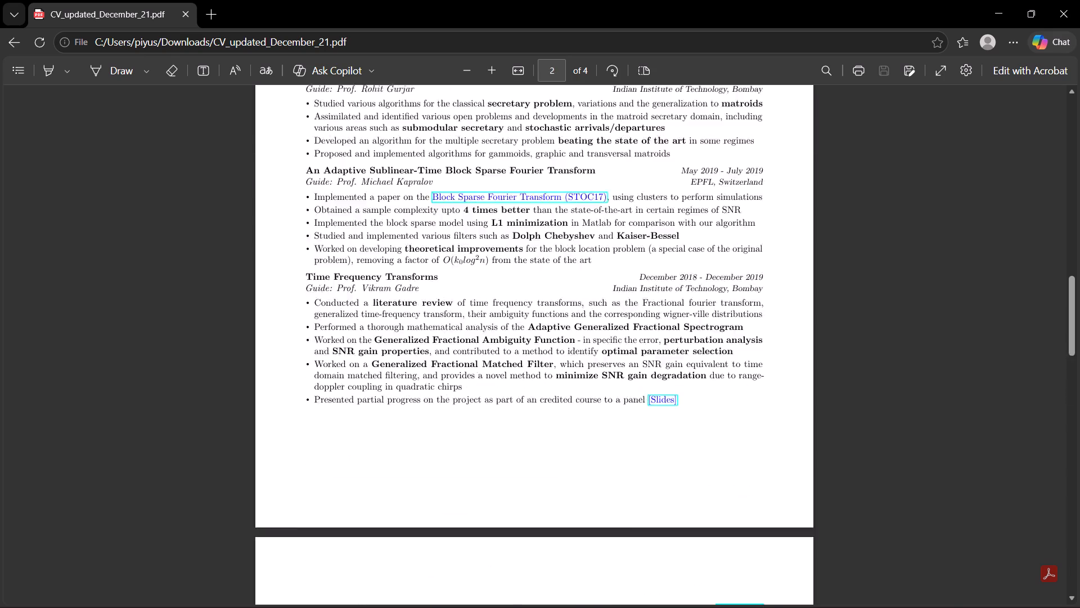
scroll(543, 369, up, 4)
click(1074, 0)
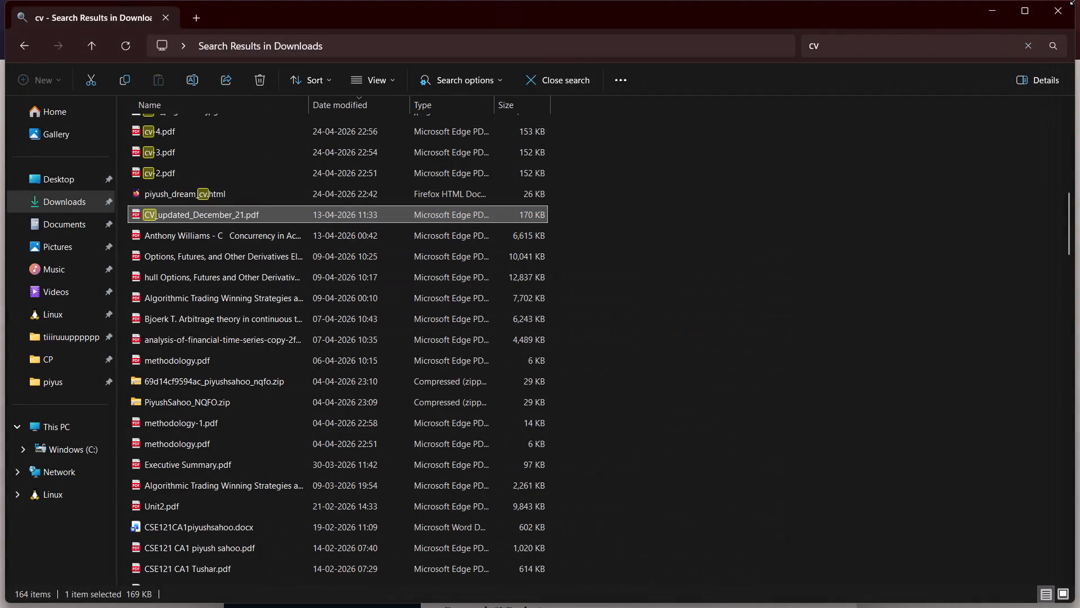
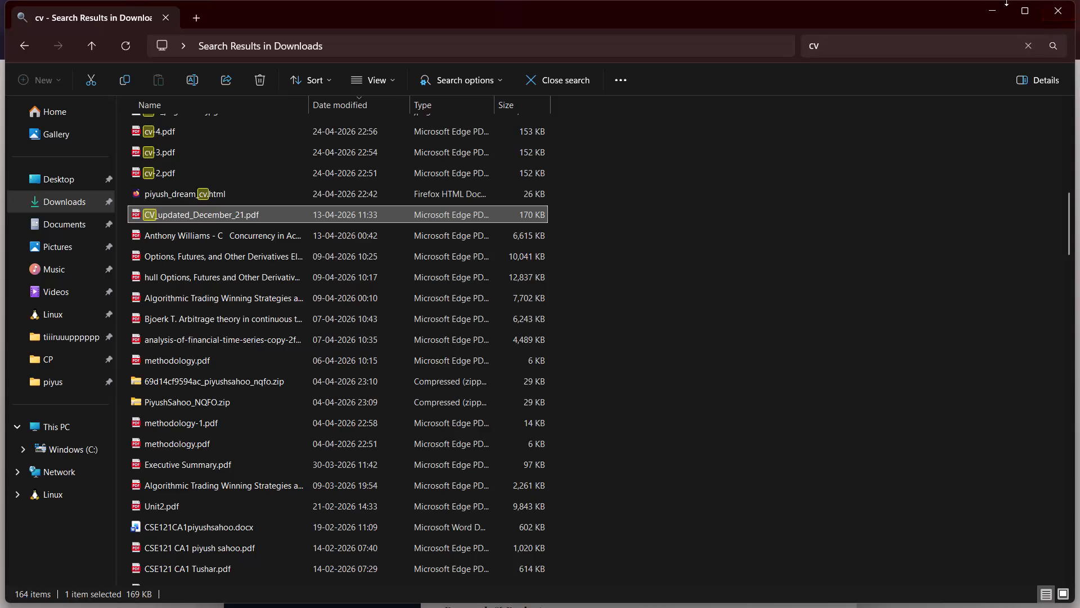
Open cv-4_page-0002.jpg from this year's "cv" search results to check its contents, and close it.
scroll(672, 199, up, 1)
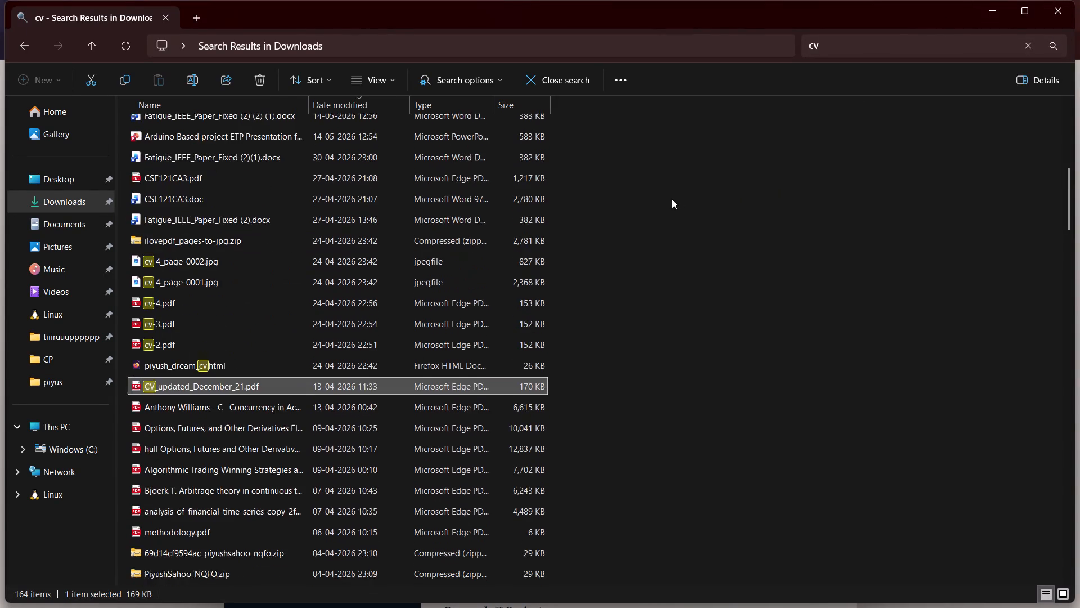
scroll(672, 199, up, 1)
scroll(523, 231, up, 2)
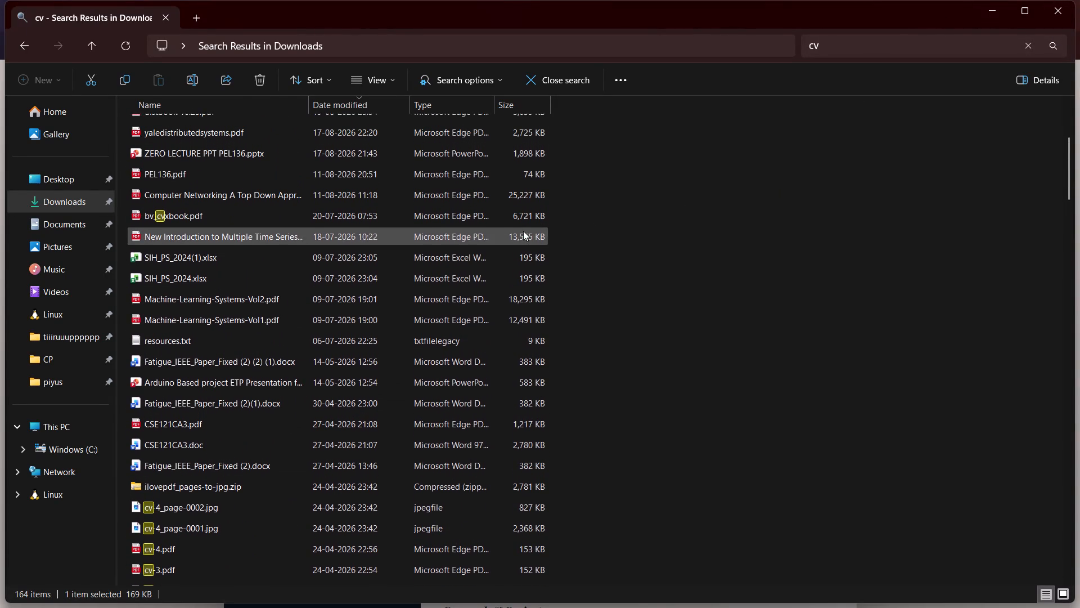
scroll(523, 231, up, 1)
double_click(269, 512)
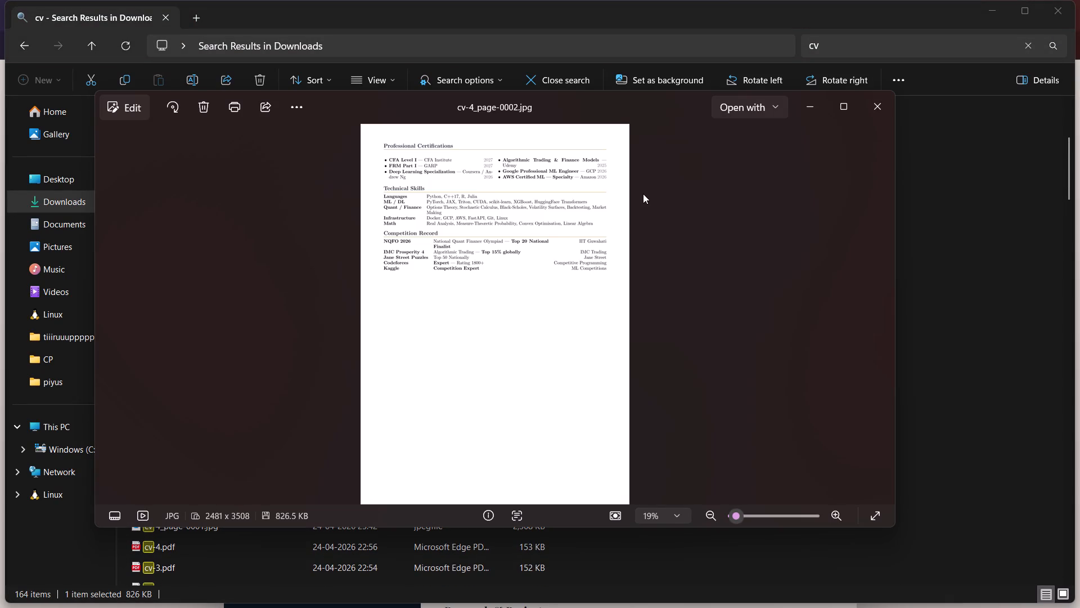
click(877, 105)
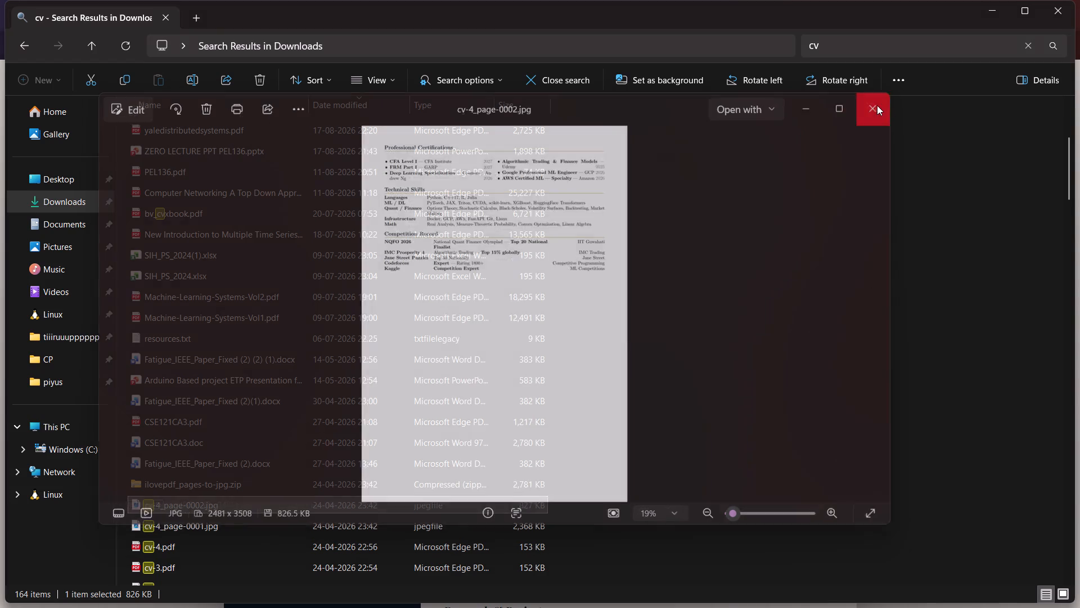
Leave the "cv" search results and return to the full Downloads folder.
click(267, 437)
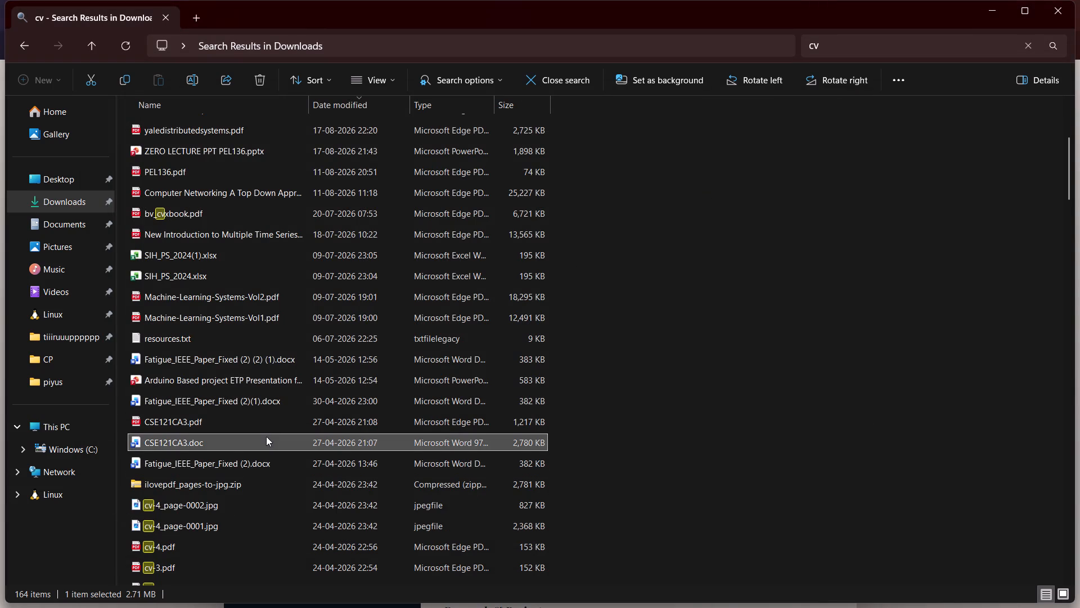
scroll(288, 413, up, 6)
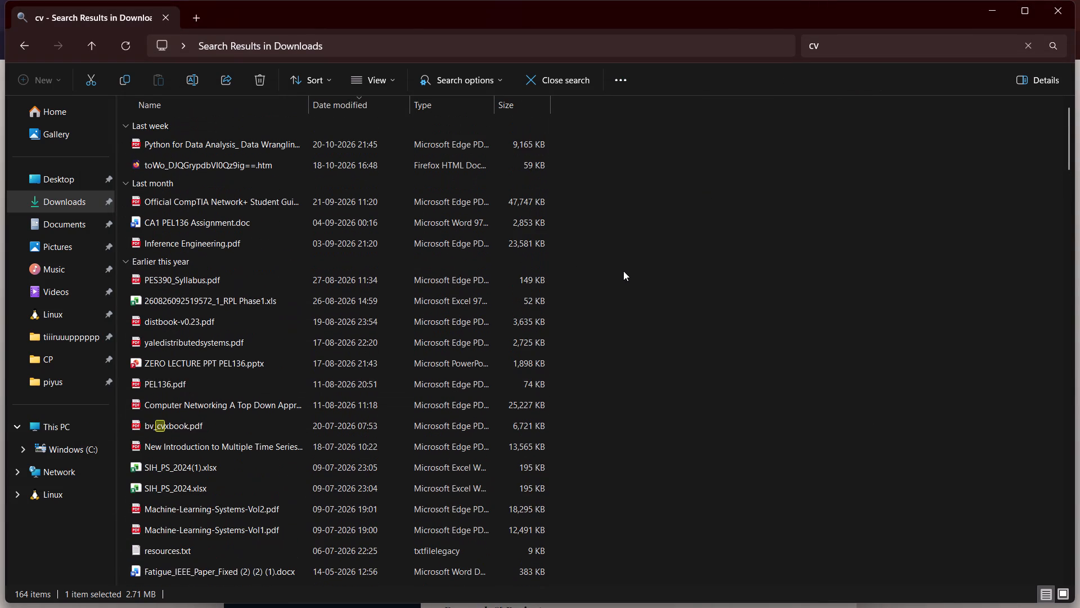
click(625, 274)
click(26, 56)
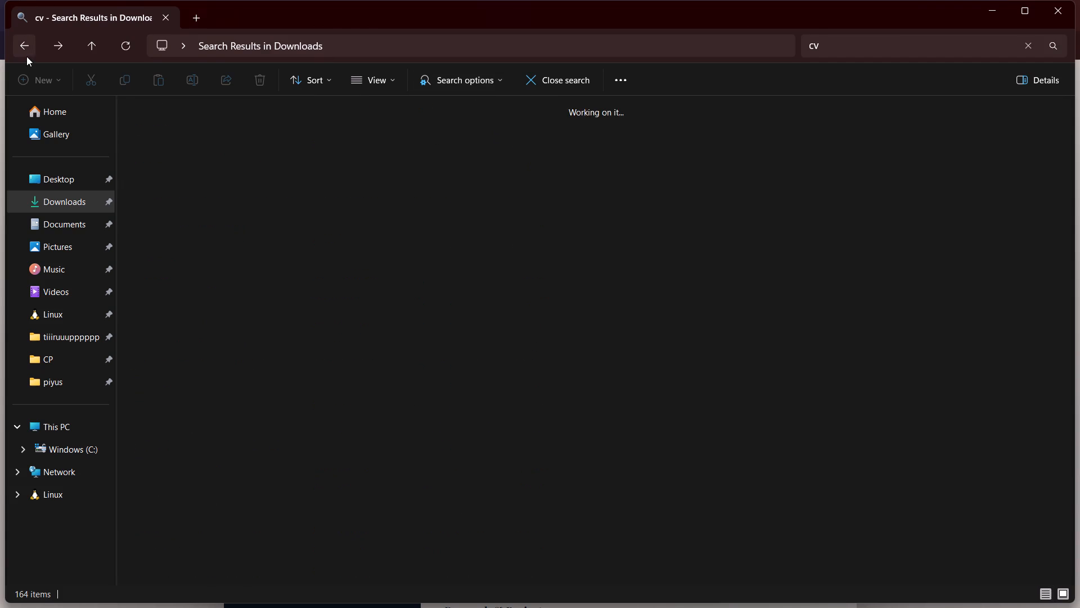
Find the portfolio PDF among last month's files in Downloads, open it, look through both pages, and close it.
scroll(288, 236, down, 4)
scroll(381, 337, down, 2)
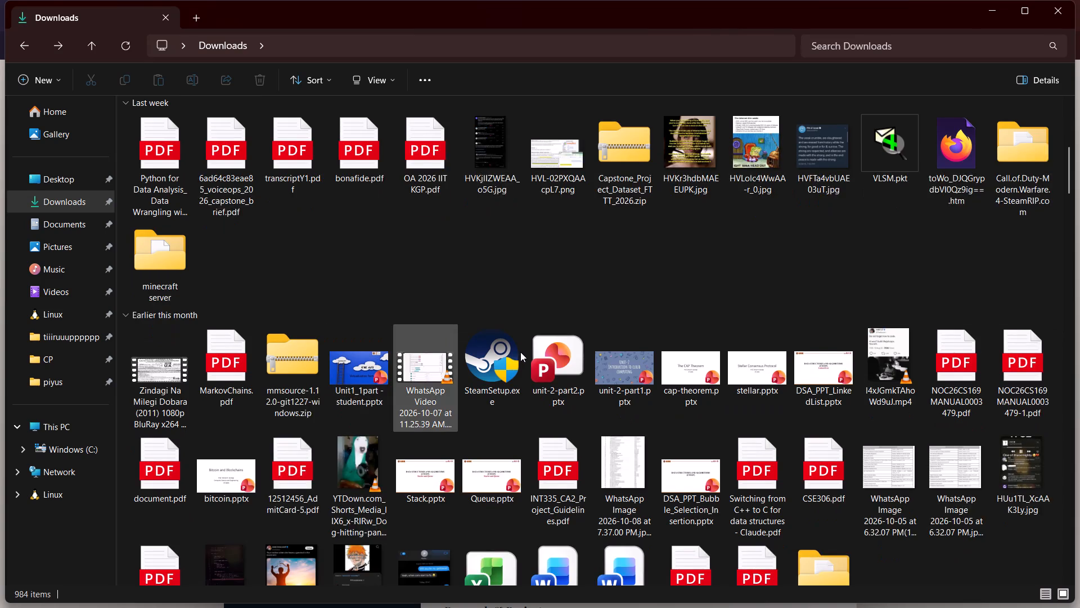
scroll(520, 352, down, 1)
scroll(583, 436, down, 1)
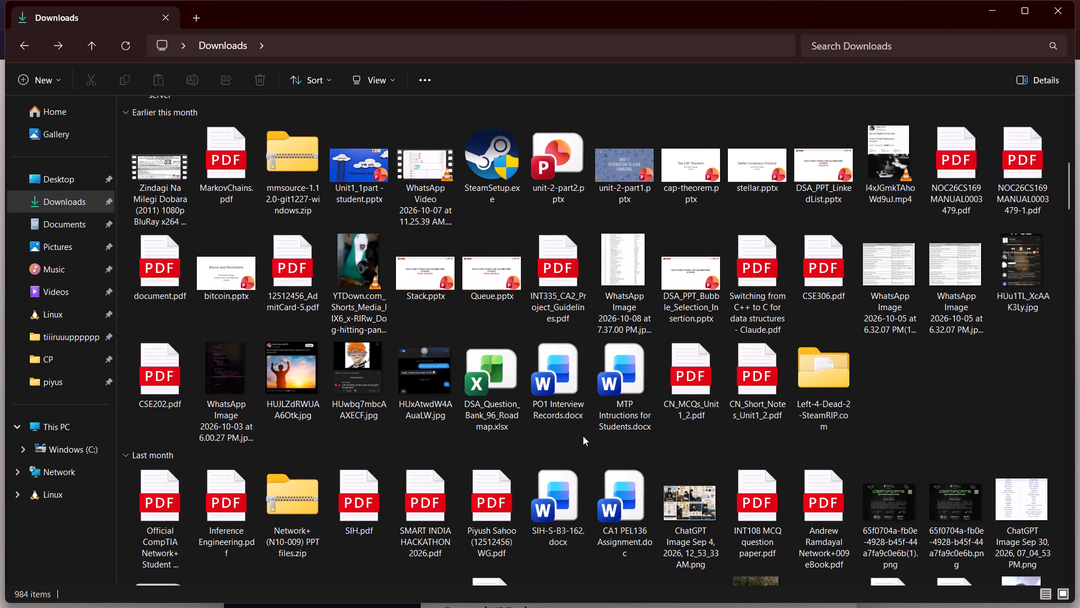
scroll(583, 436, down, 4)
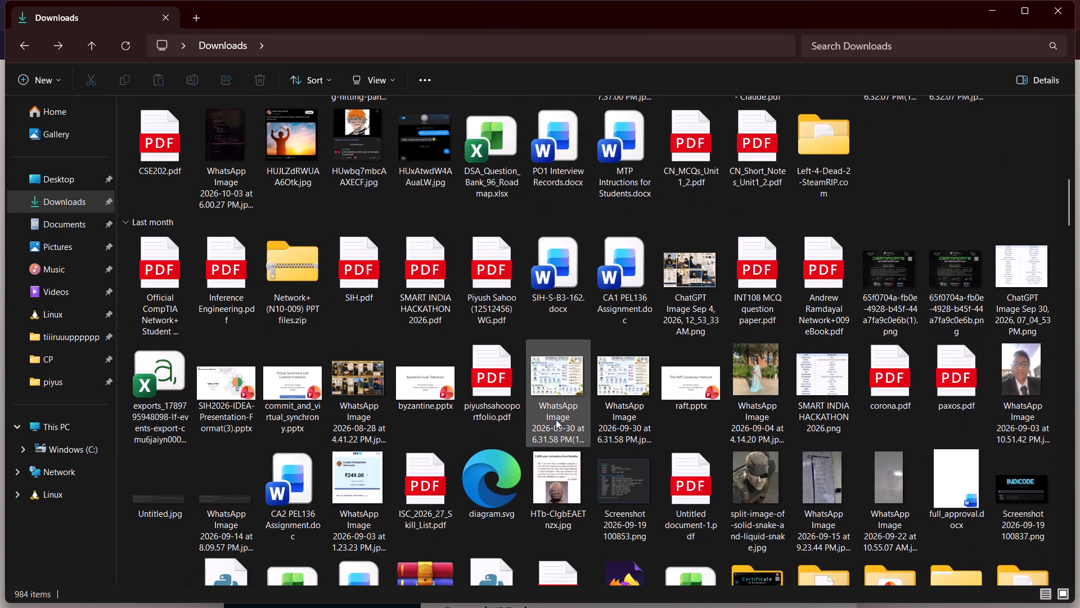
double_click(512, 392)
scroll(581, 314, down, 2)
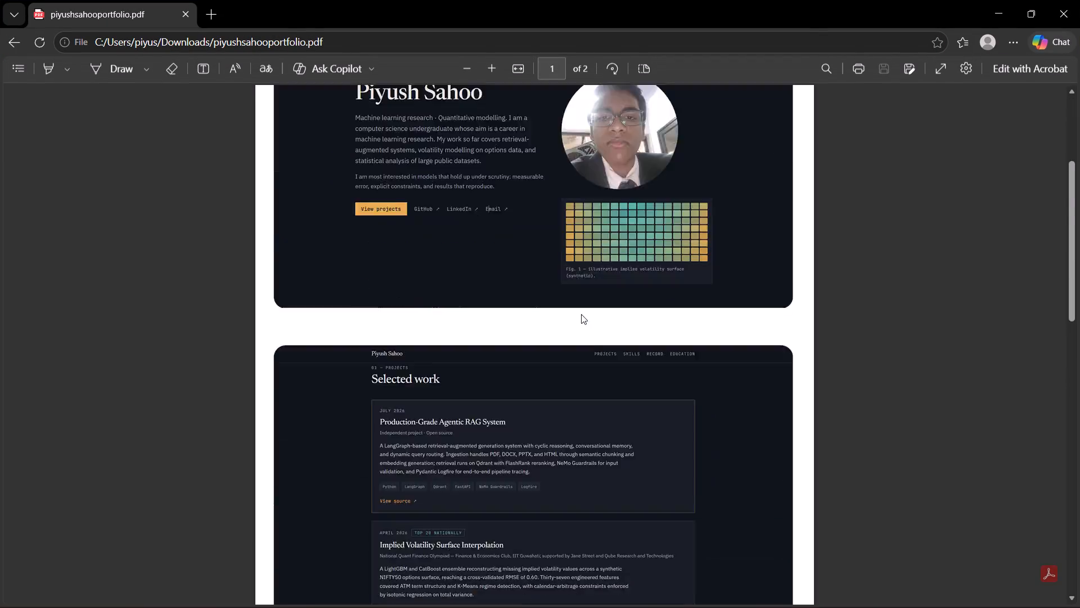
scroll(581, 314, down, 10)
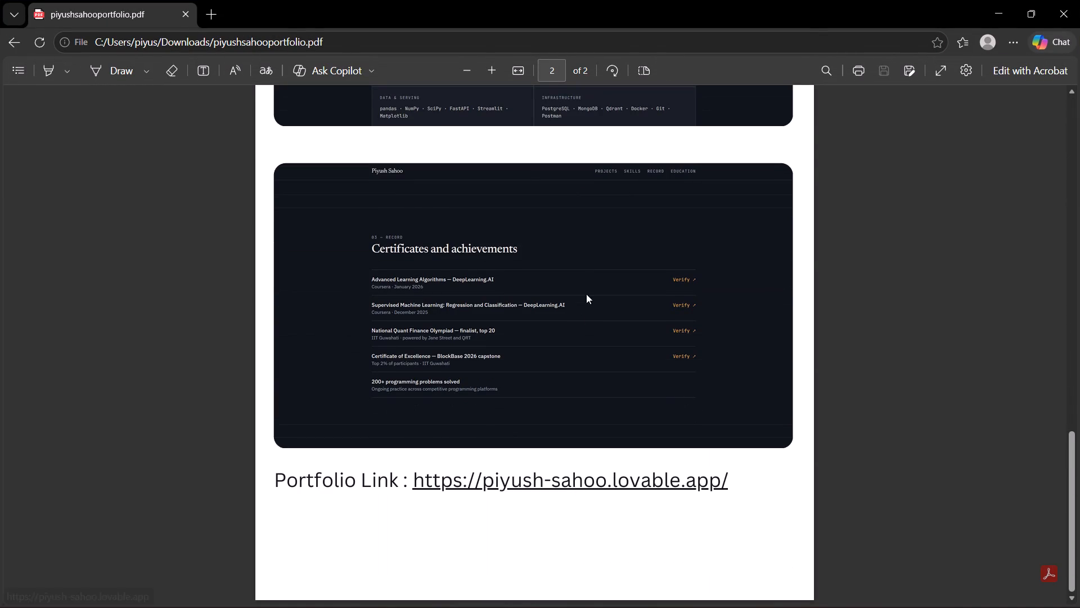
scroll(586, 294, up, 10)
click(1067, 2)
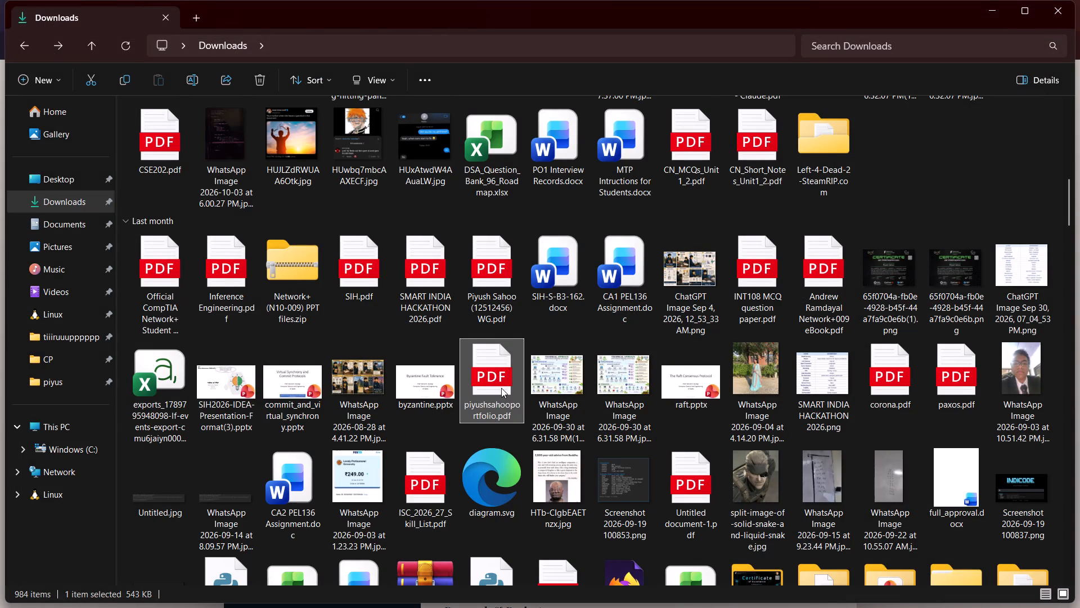
Open CA2 PEL136 Assignment.doc from last month's files, look through it to the last page, and close it.
scroll(501, 388, down, 1)
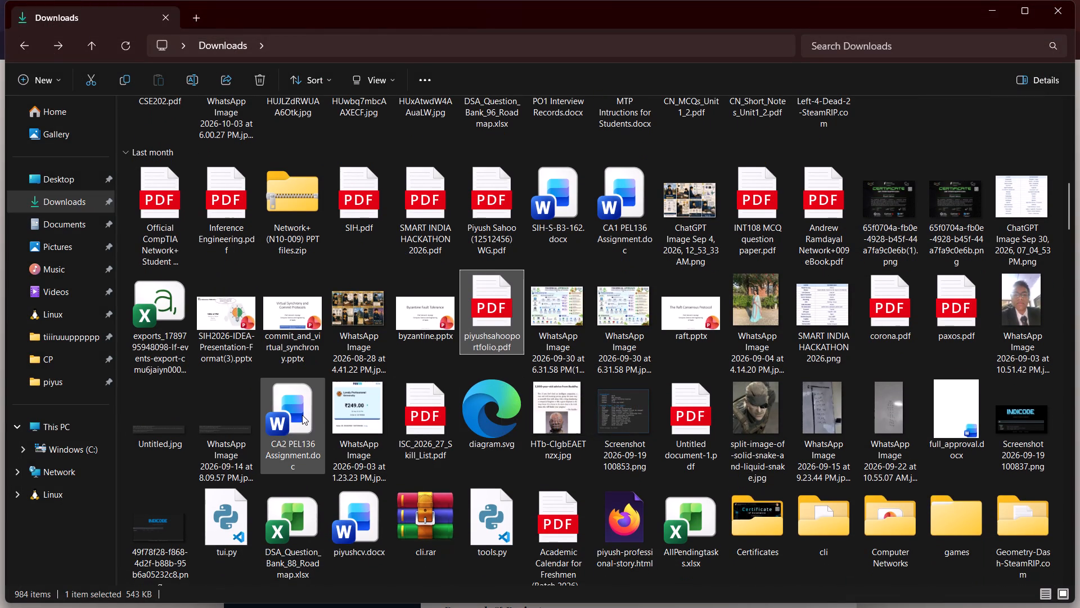
double_click(302, 415)
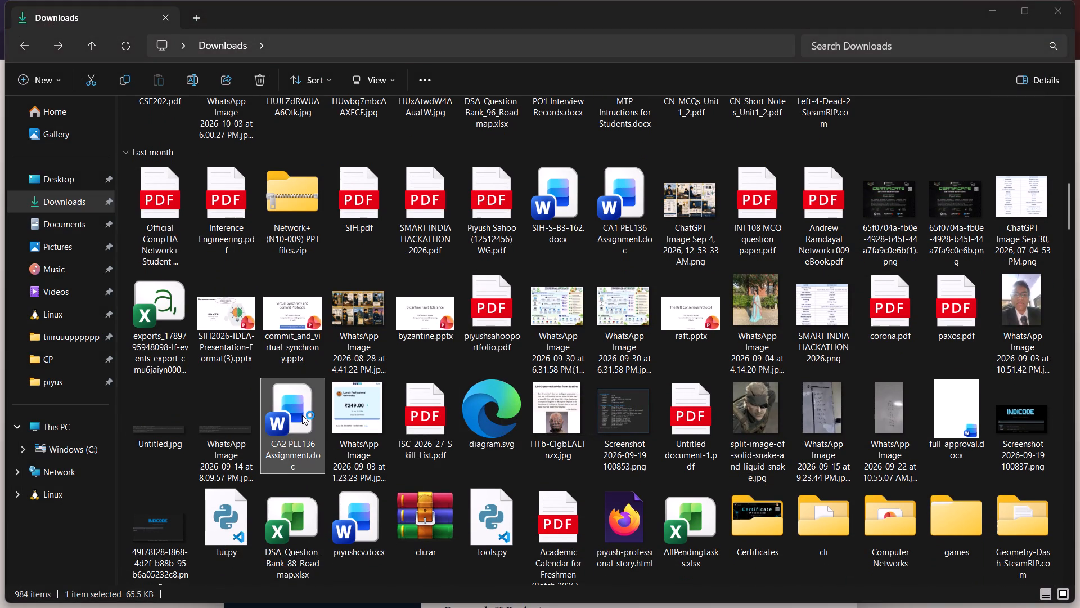
scroll(617, 297, down, 13)
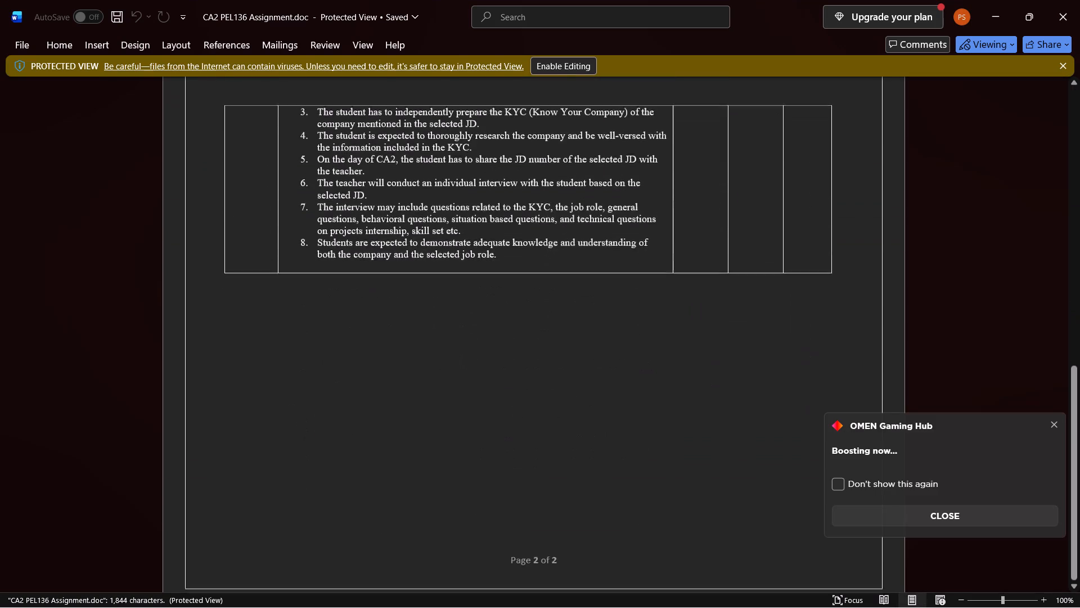
scroll(617, 297, down, 10)
click(1079, 1)
Open Untitled document-1.pdf from last month's files in Downloads, and close it.
scroll(574, 437, down, 1)
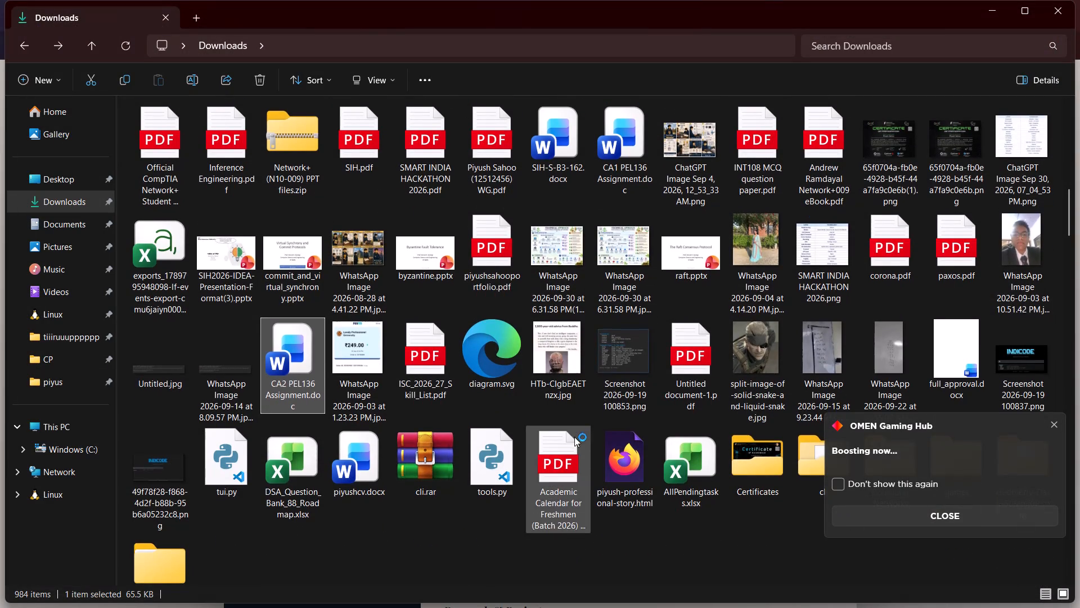
scroll(574, 437, down, 1)
double_click(703, 386)
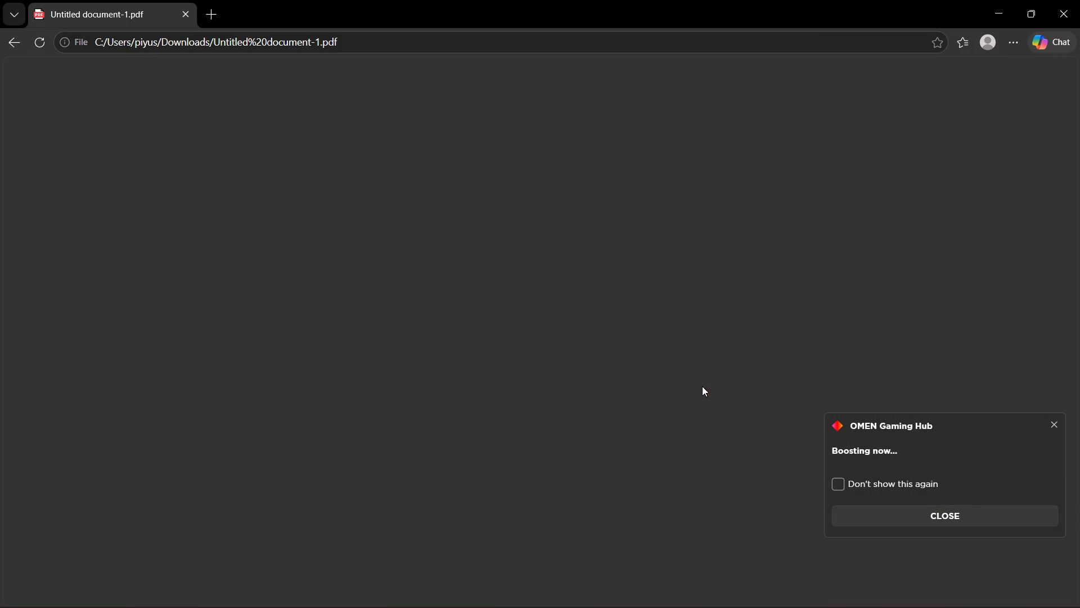
click(1065, 7)
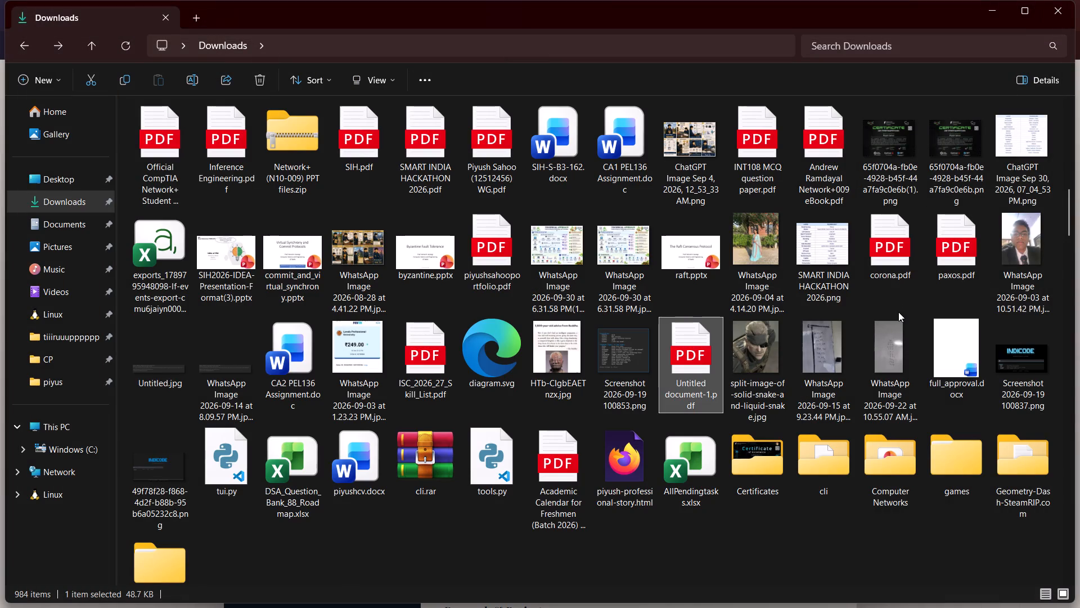
Open piyushcv.docx from last month's files, dismiss the OMEN Gaming Hub notification, and read through the whole CV.
scroll(580, 417, down, 1)
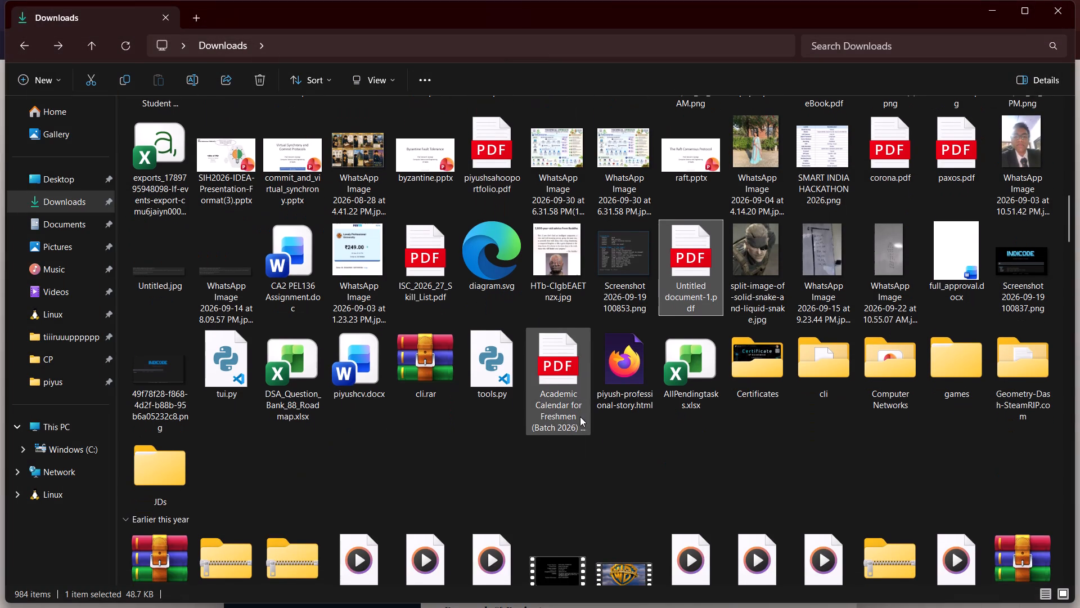
click(394, 382)
double_click(370, 378)
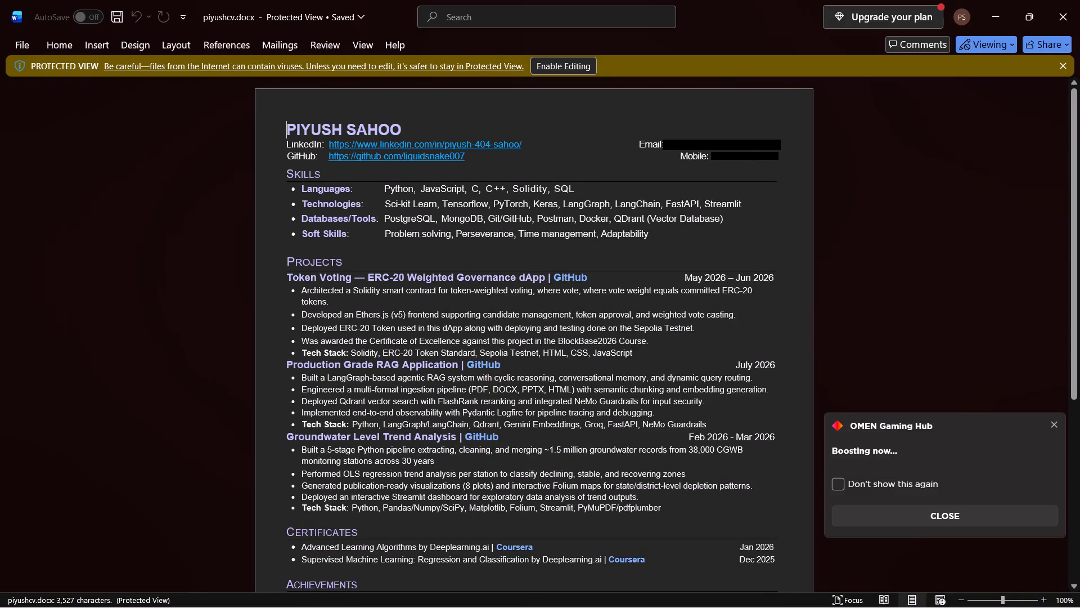
click(1058, 426)
scroll(661, 432, down, 4)
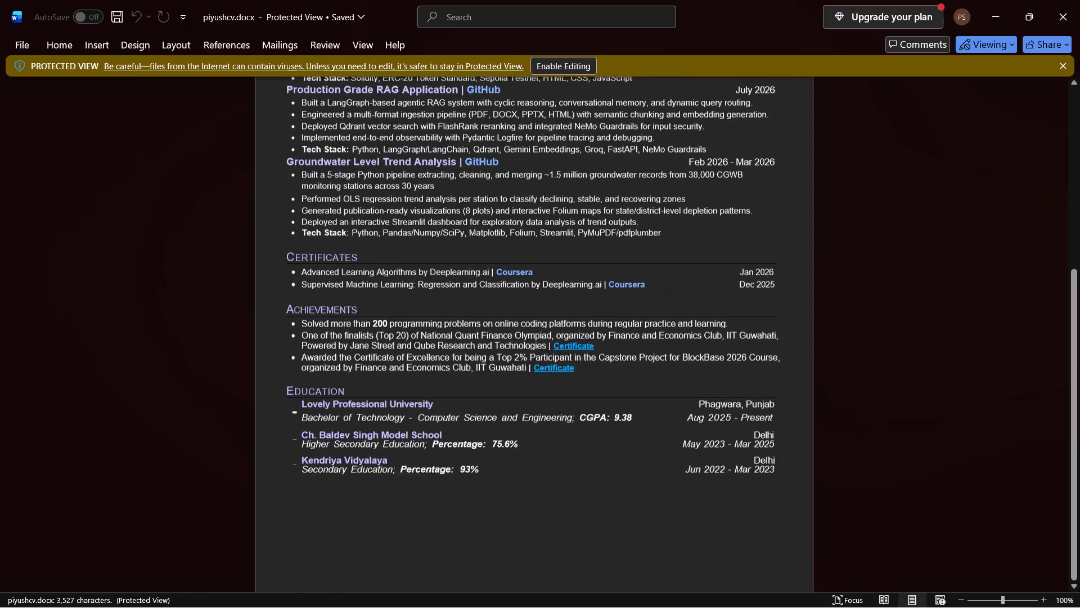
scroll(661, 432, down, 4)
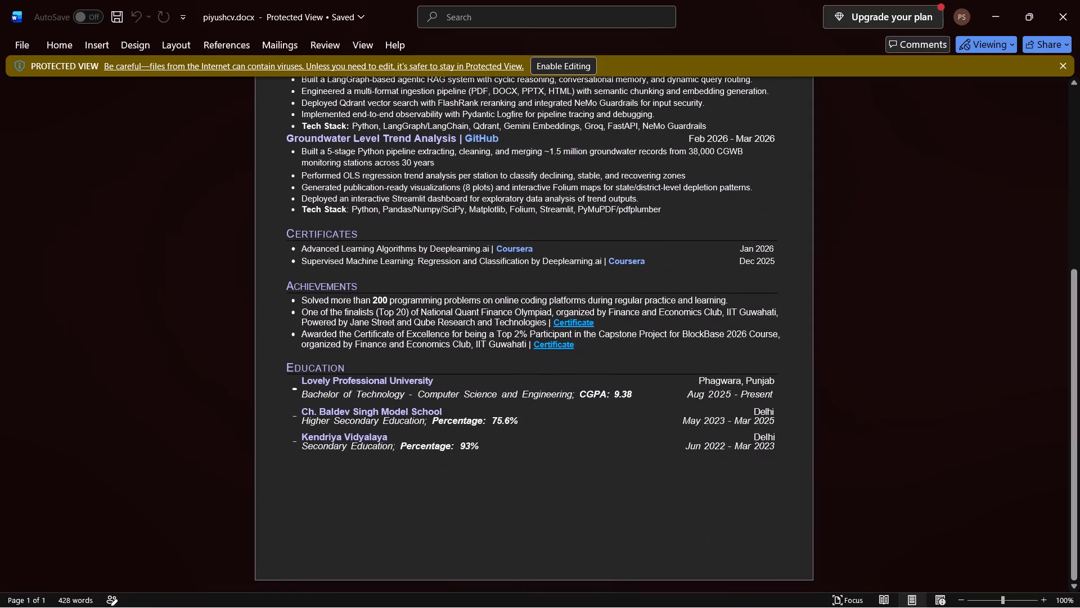
scroll(661, 432, up, 2)
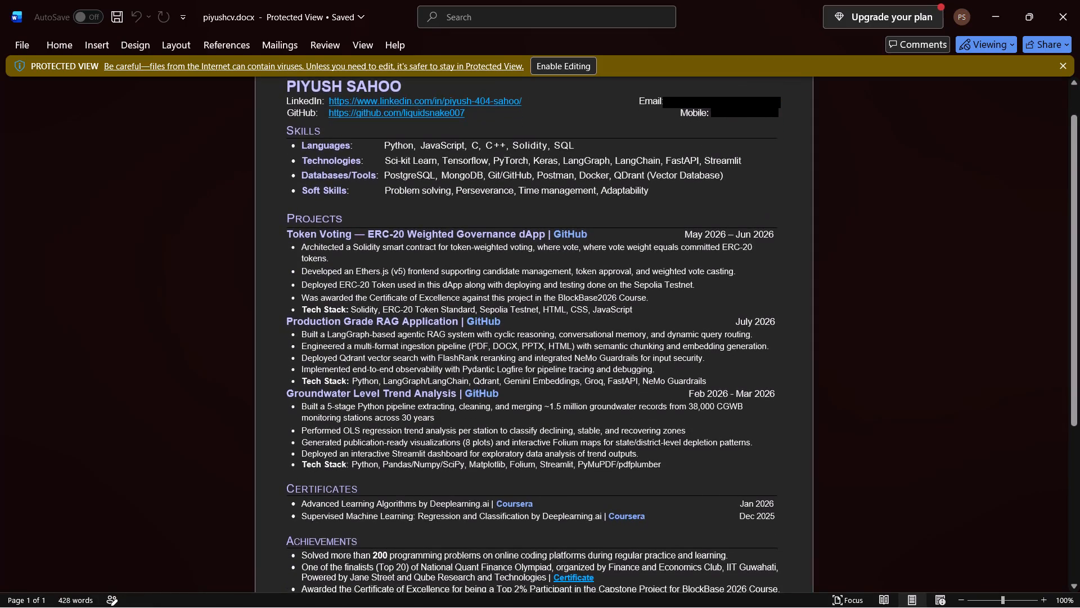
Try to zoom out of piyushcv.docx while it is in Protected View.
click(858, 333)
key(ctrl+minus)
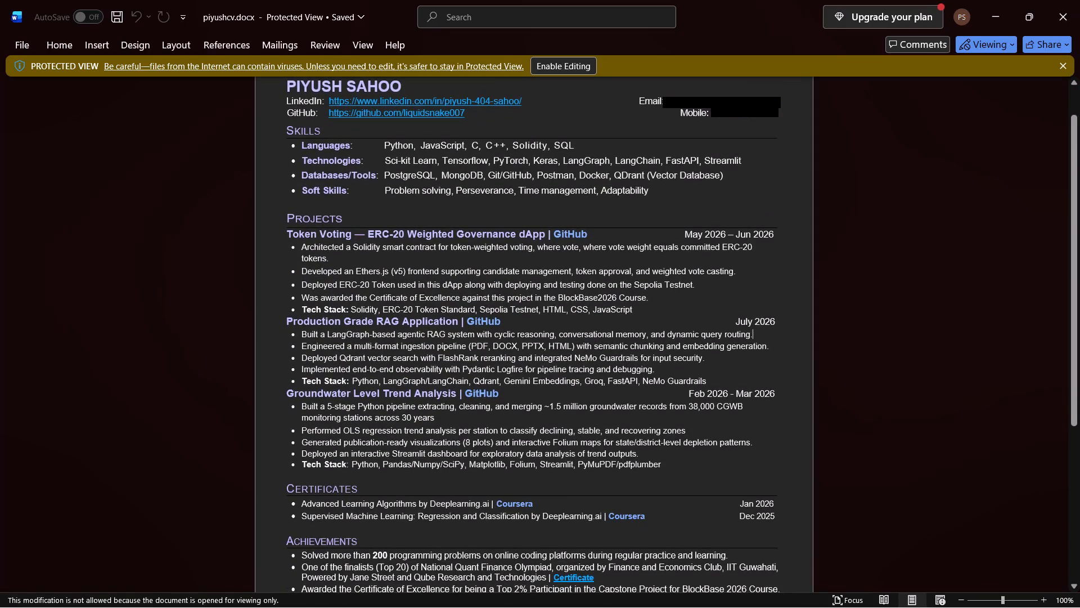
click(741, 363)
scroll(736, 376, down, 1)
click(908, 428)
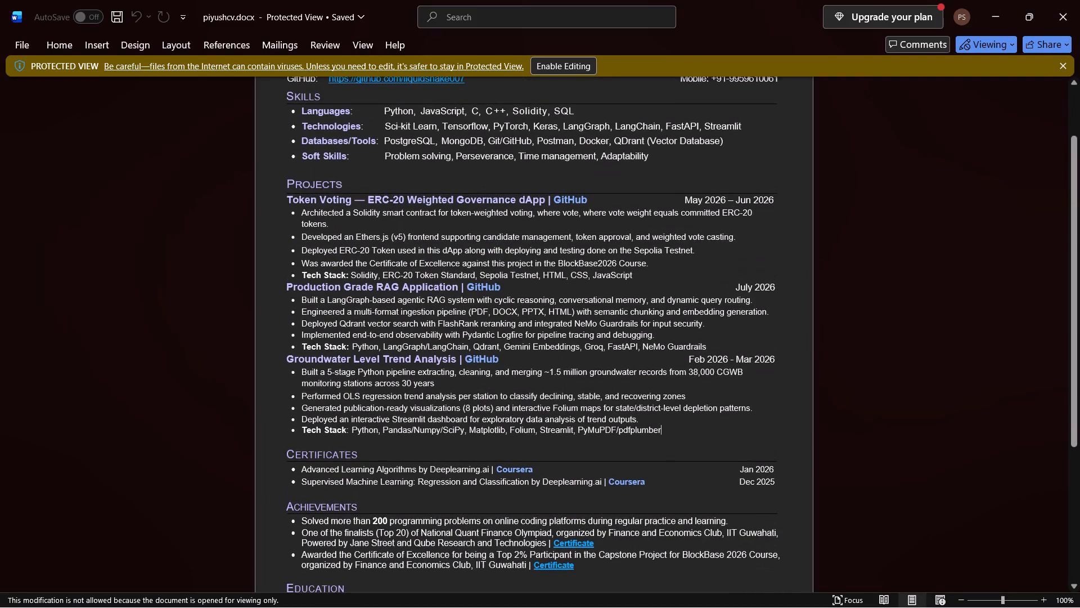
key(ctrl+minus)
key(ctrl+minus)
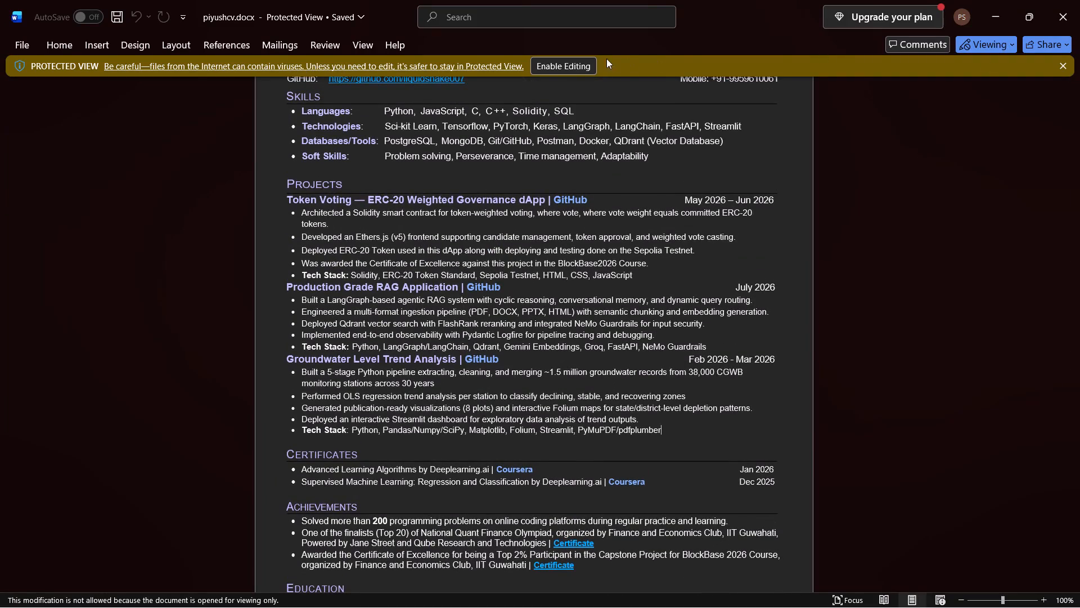
Enable editing for piyushcv.docx.
click(591, 62)
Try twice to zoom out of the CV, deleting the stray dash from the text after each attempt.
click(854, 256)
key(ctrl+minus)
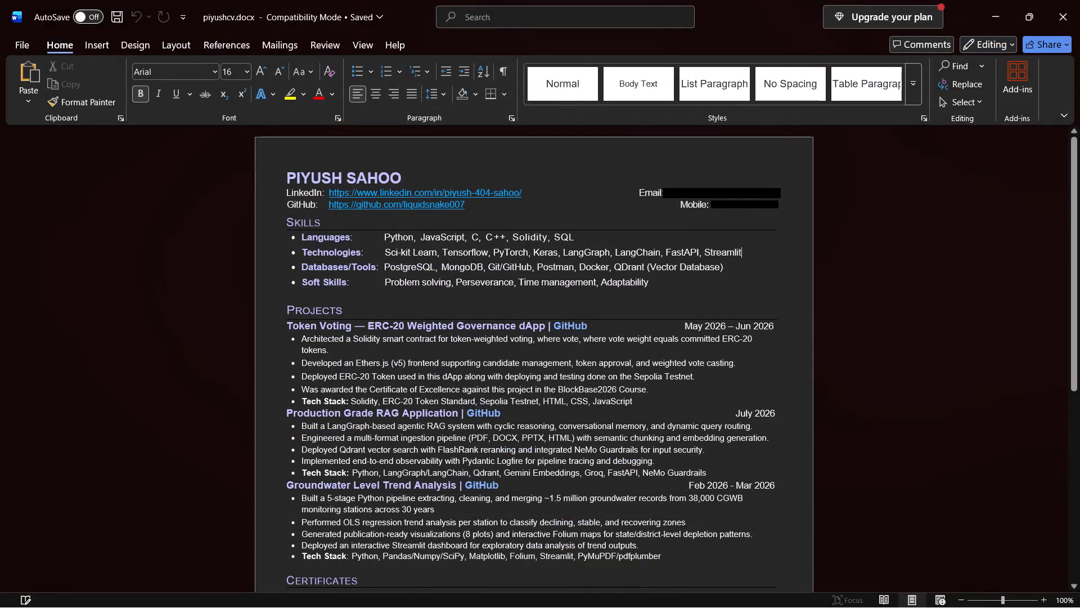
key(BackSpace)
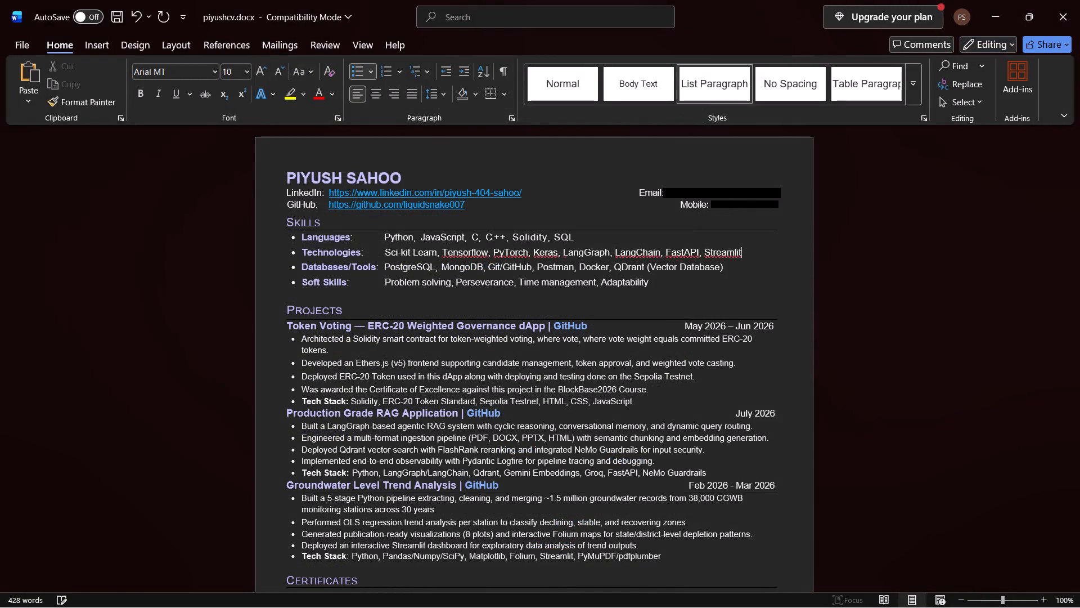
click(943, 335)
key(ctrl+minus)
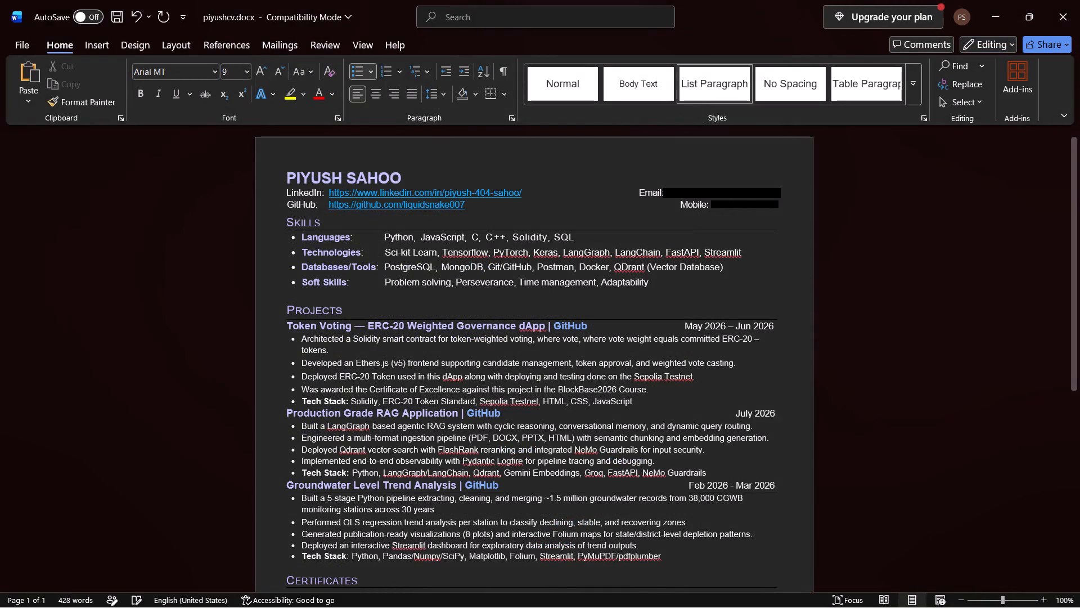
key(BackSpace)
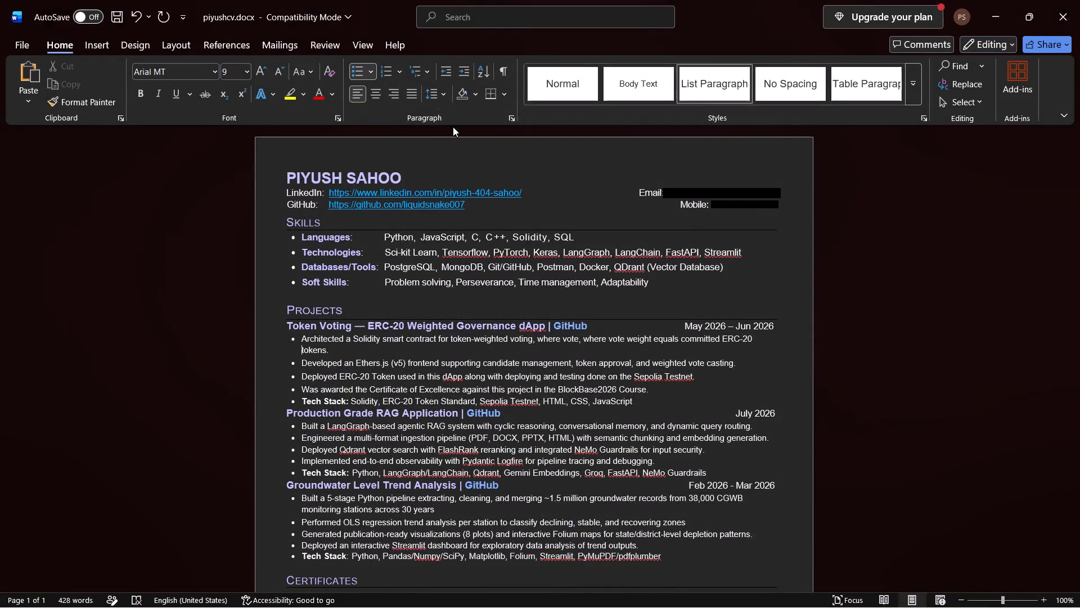
View the CV at a smaller zoom, then close piyushcv.docx without saving the changes.
ctrl+scroll(415, 163, down, 4)
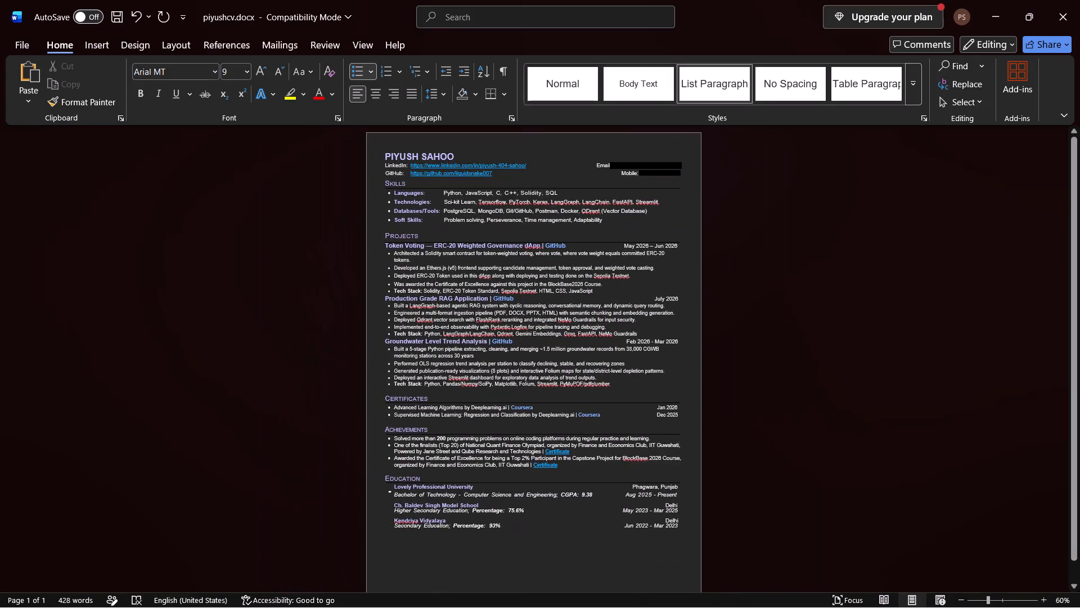
ctrl+scroll(440, 243, up, 1)
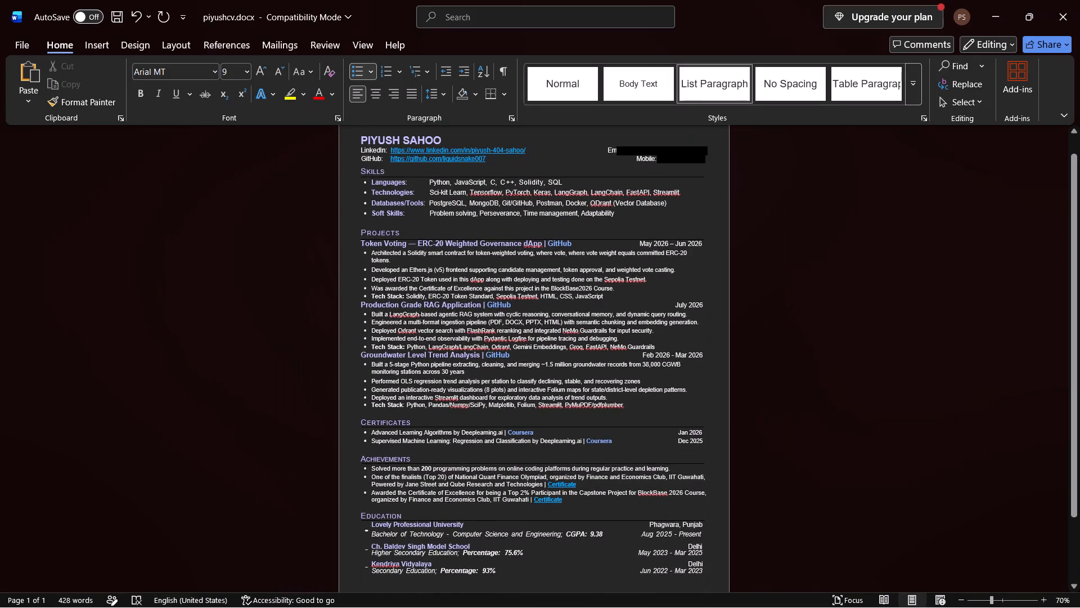
click(1056, 12)
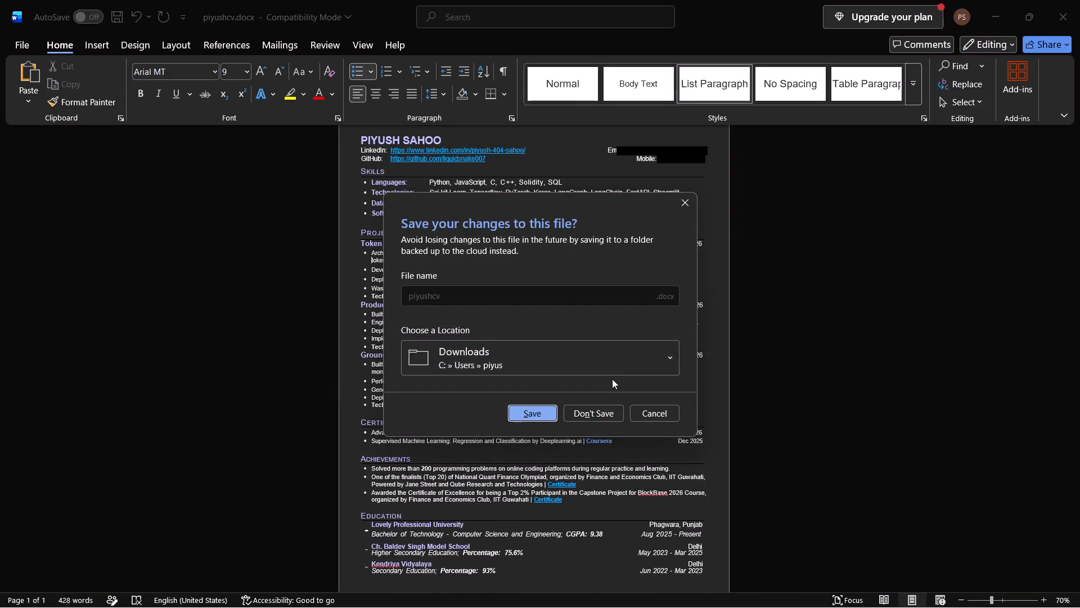
click(600, 408)
Copy the piyushcv.docx file from Downloads and open docs.google.com in a new Firefox tab.
key(ctrl+c)
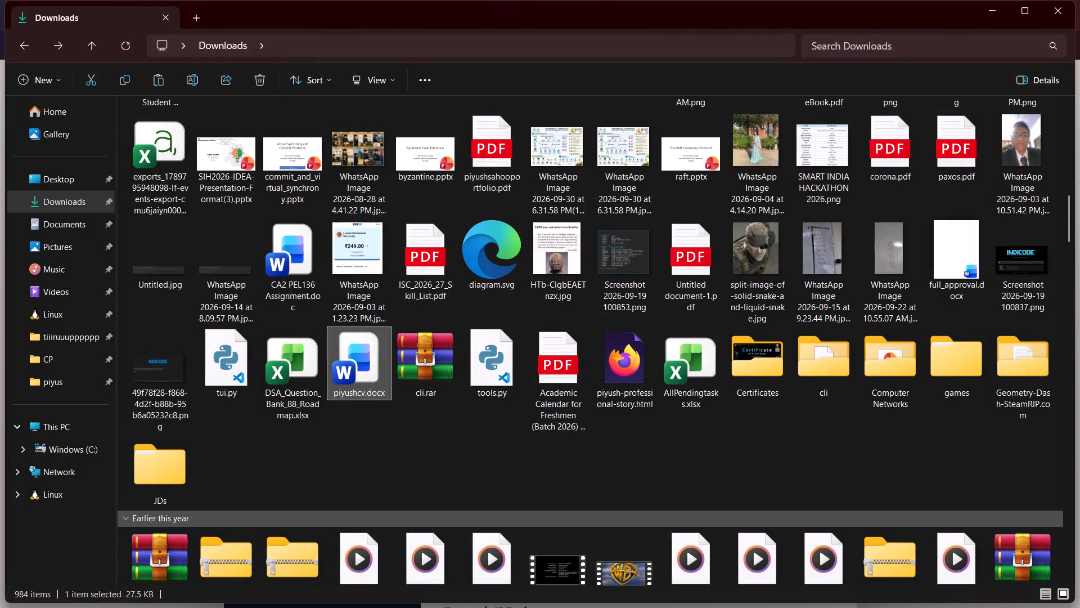
click(683, 588)
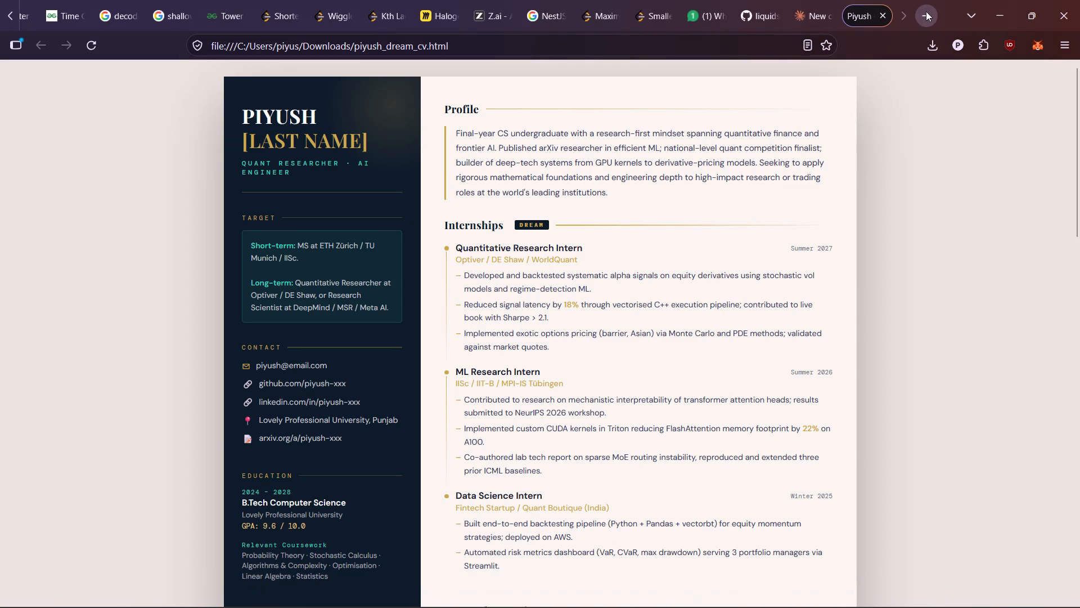
click(926, 11)
text(doc)
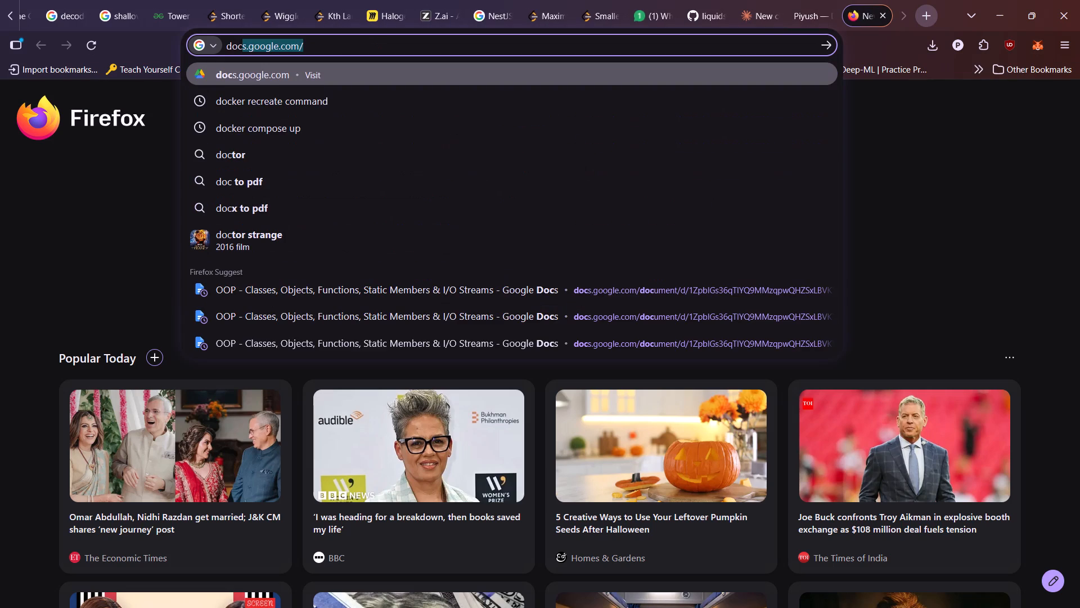
key(Return)
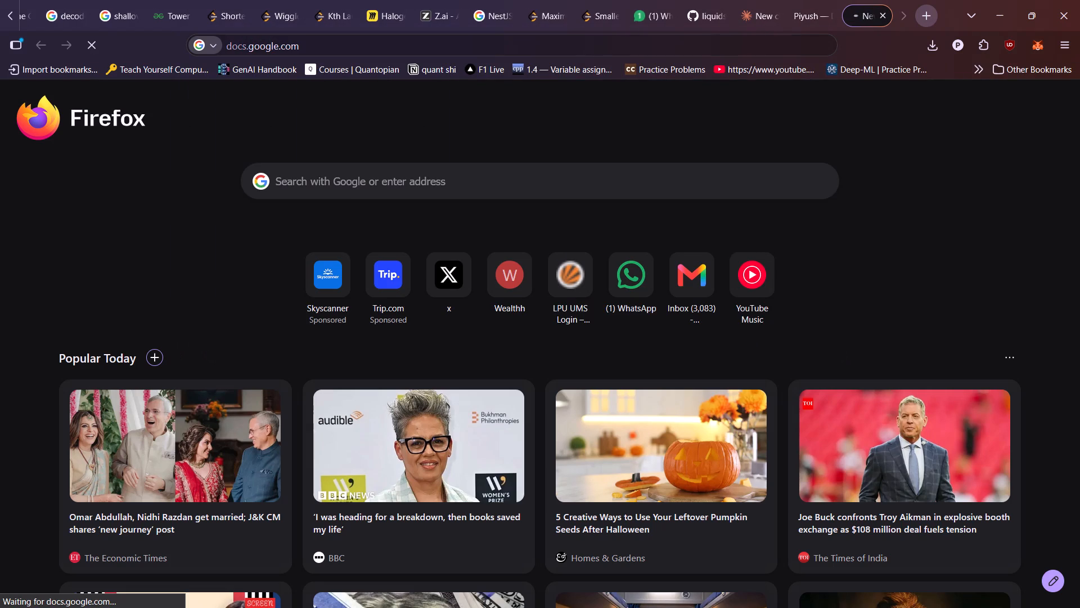
click(830, 1)
scroll(692, 229, down, 2)
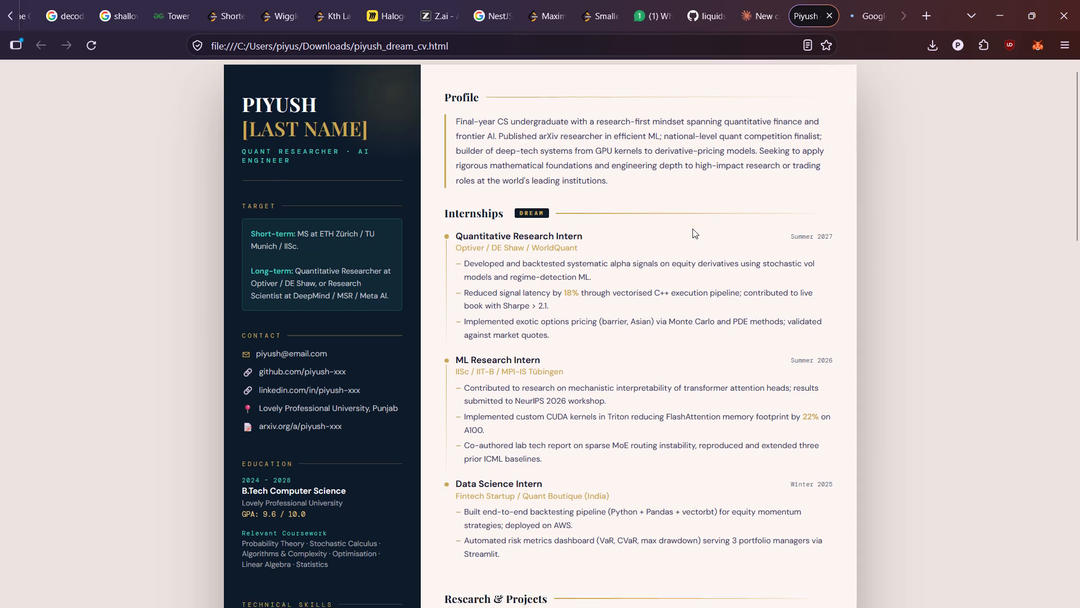
scroll(692, 229, down, 6)
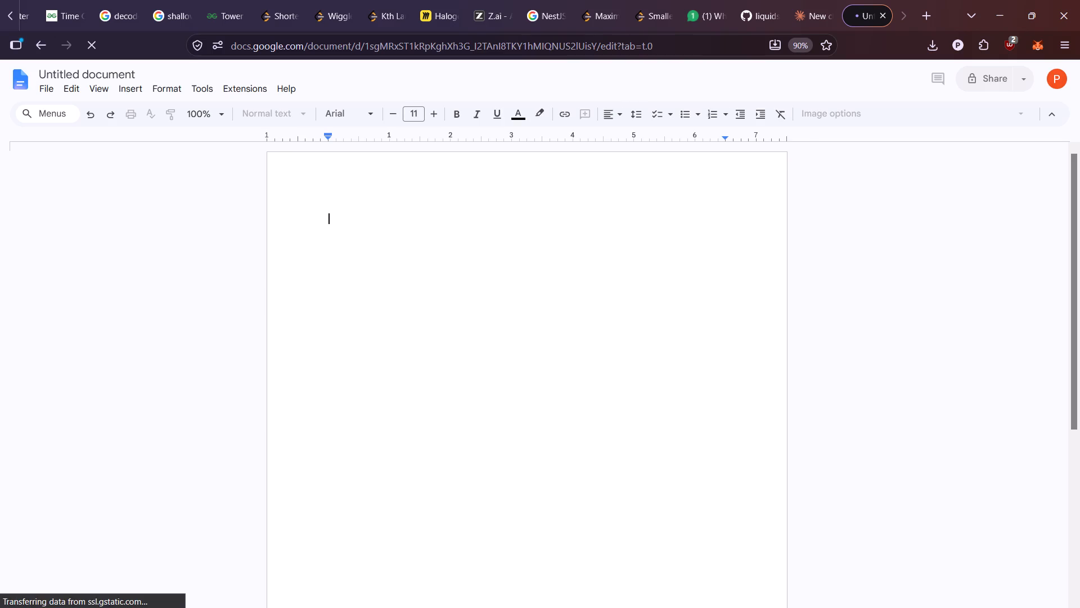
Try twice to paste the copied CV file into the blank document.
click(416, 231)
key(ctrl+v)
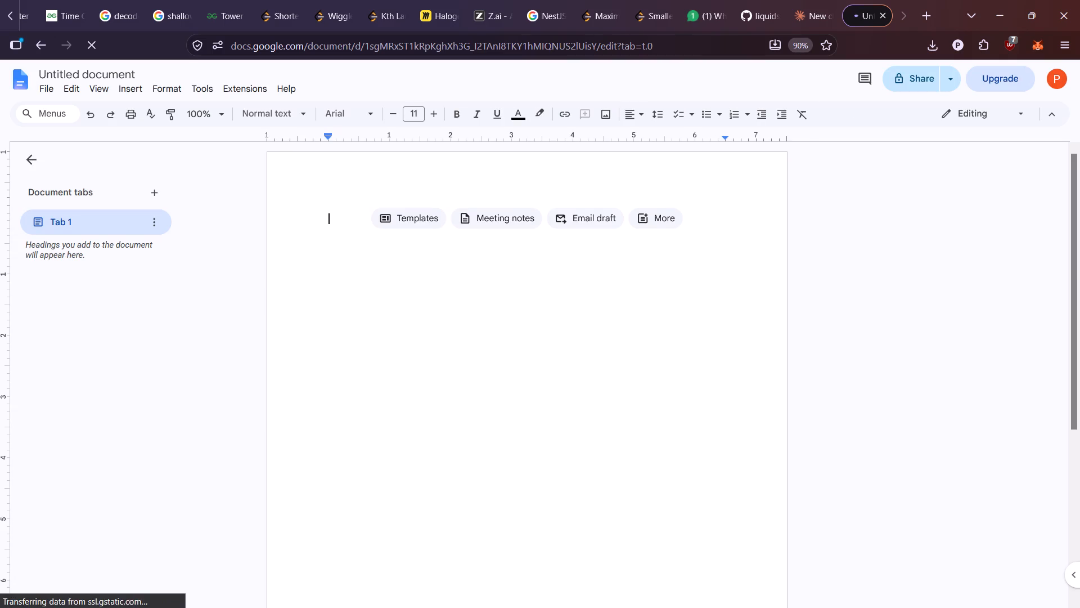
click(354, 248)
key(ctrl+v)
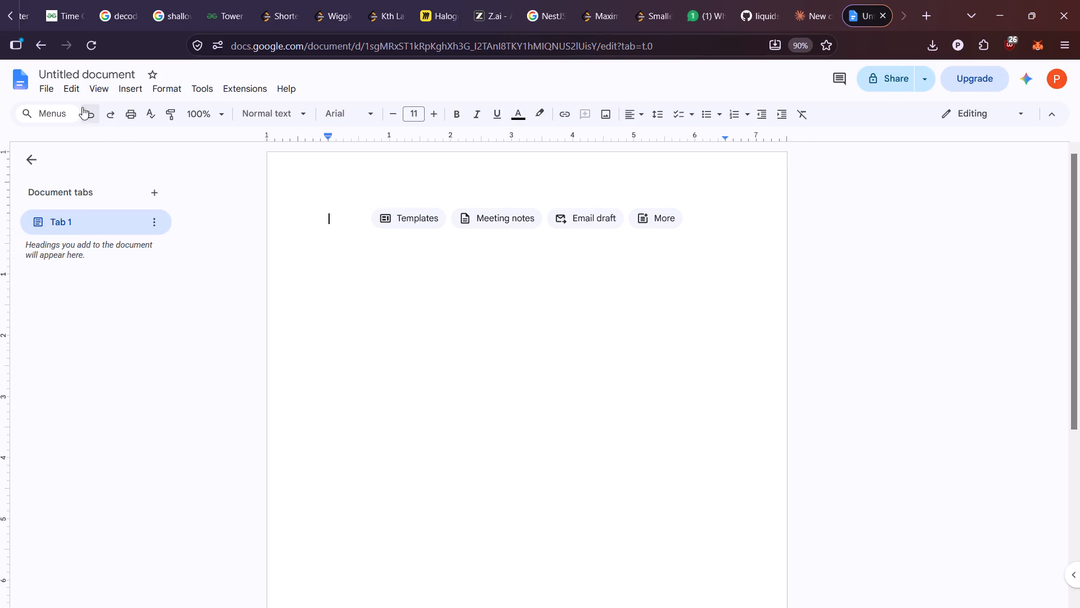
Find piyushcv.docx in Downloads by searching for piyushcv, and upload it to open in Google Docs.
click(57, 92)
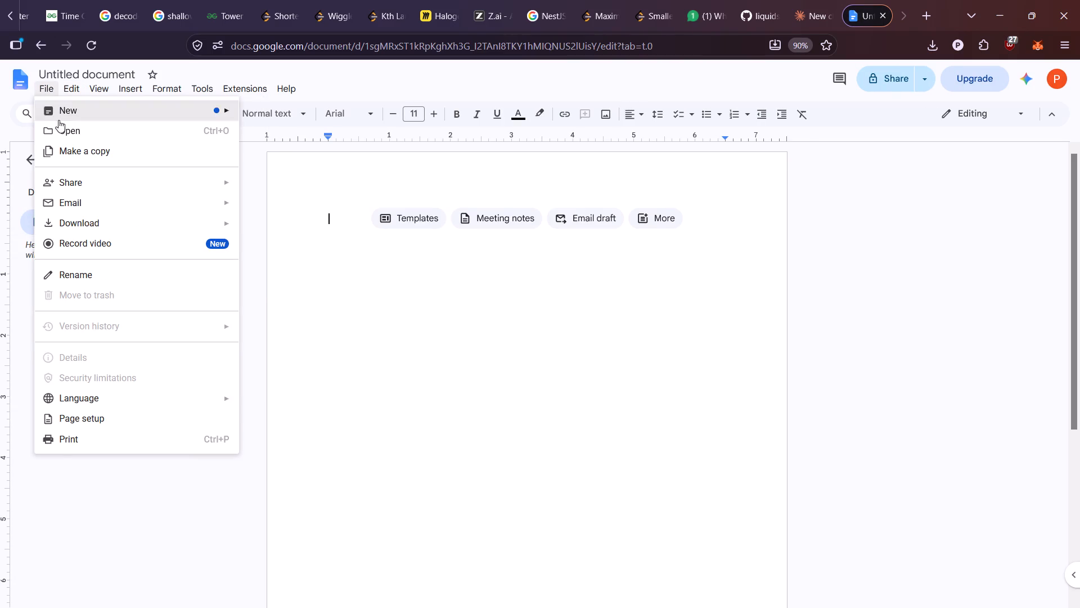
click(65, 133)
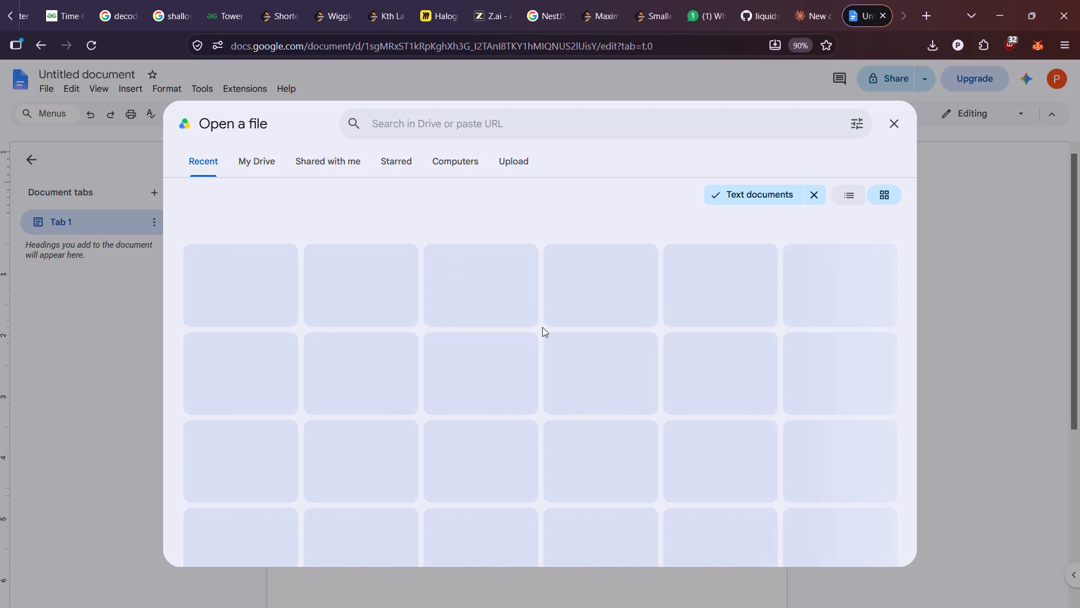
click(521, 161)
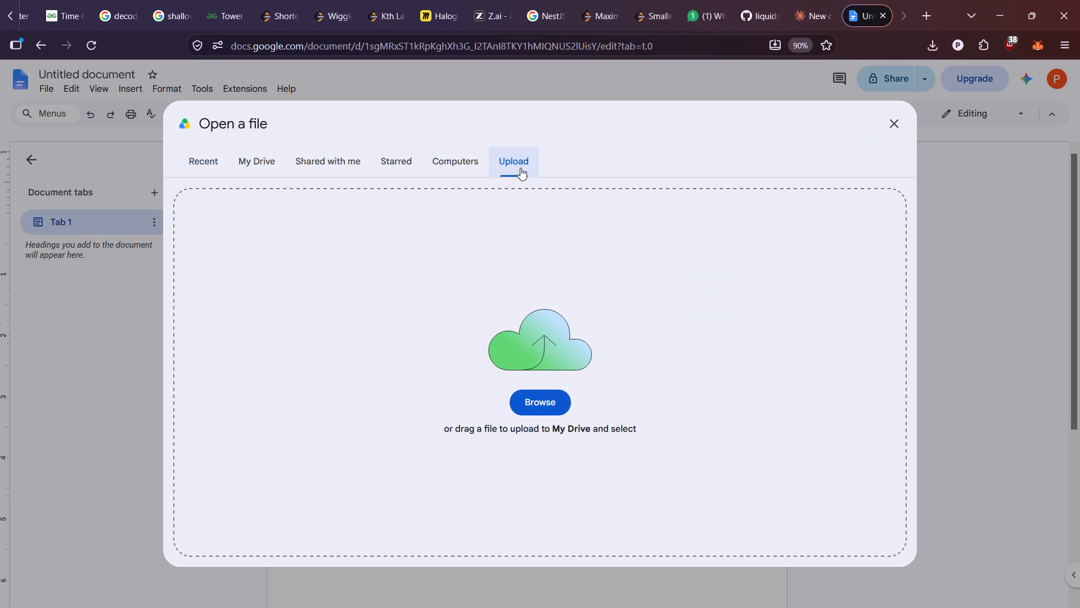
click(538, 408)
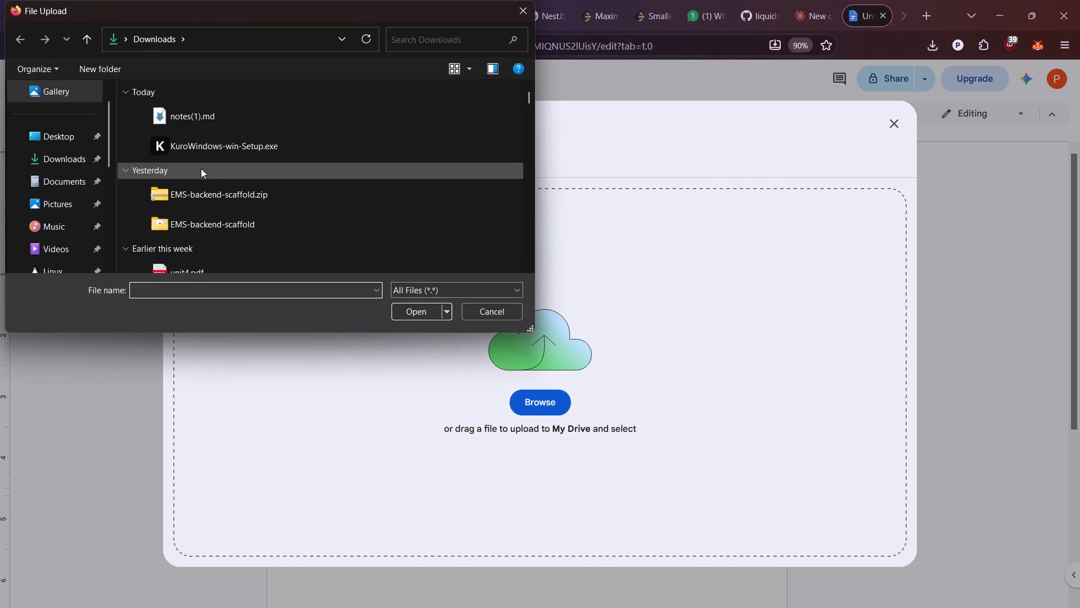
scroll(220, 192, down, 4)
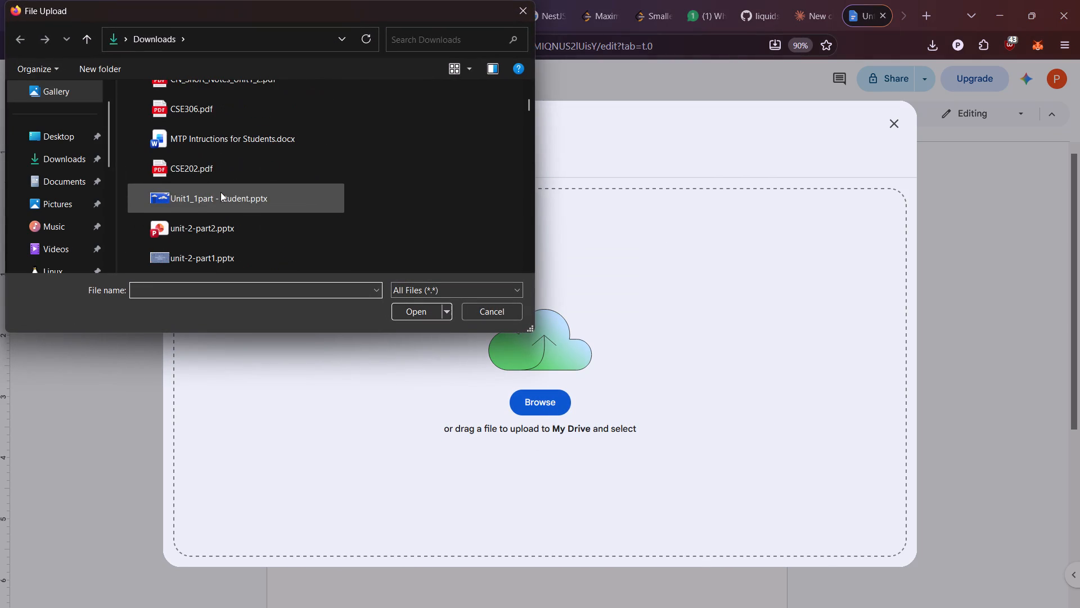
scroll(255, 156, down, 1)
click(400, 44)
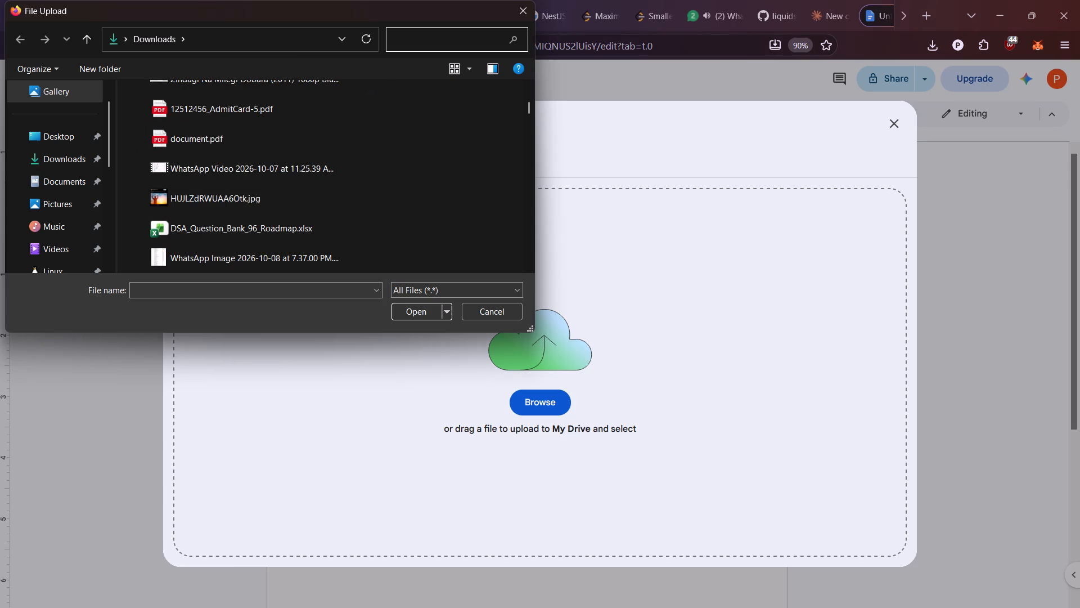
text(piyushcv)
scroll(388, 106, up, 20)
scroll(388, 106, up, 20)
scroll(388, 106, up, 20)
click(346, 130)
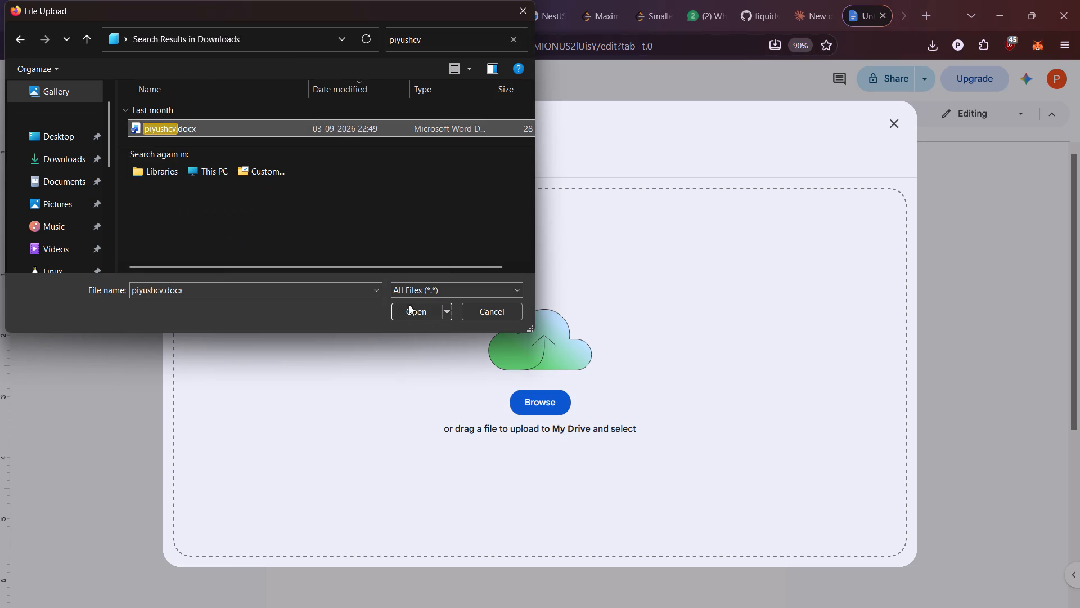
click(423, 316)
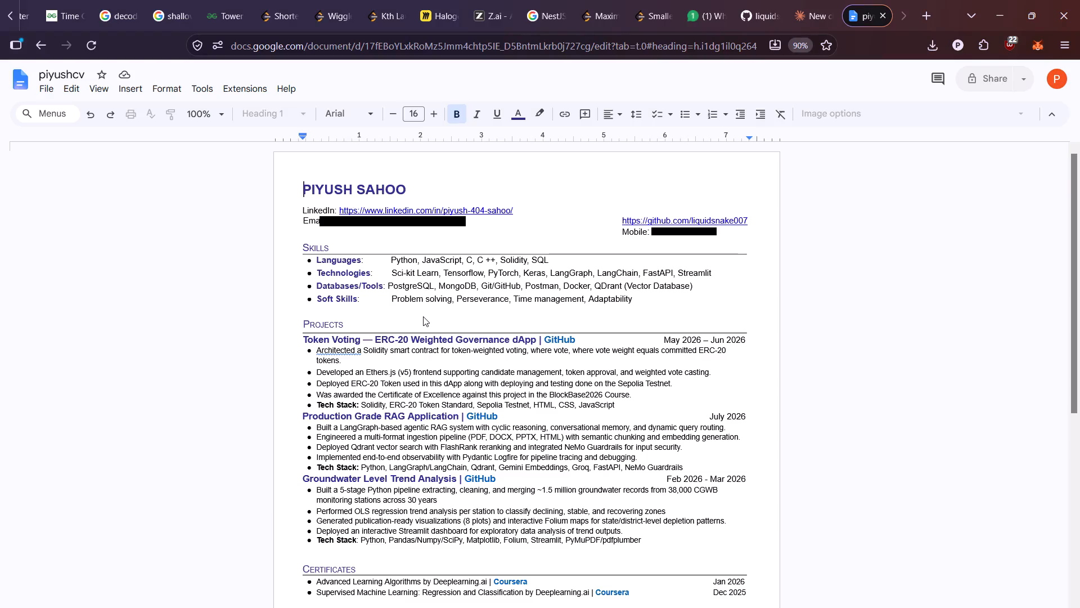
Add two spaces before PostgreSQL in the Databases/Tools line to align it with the other skills, and save the document.
scroll(485, 339, down, 1)
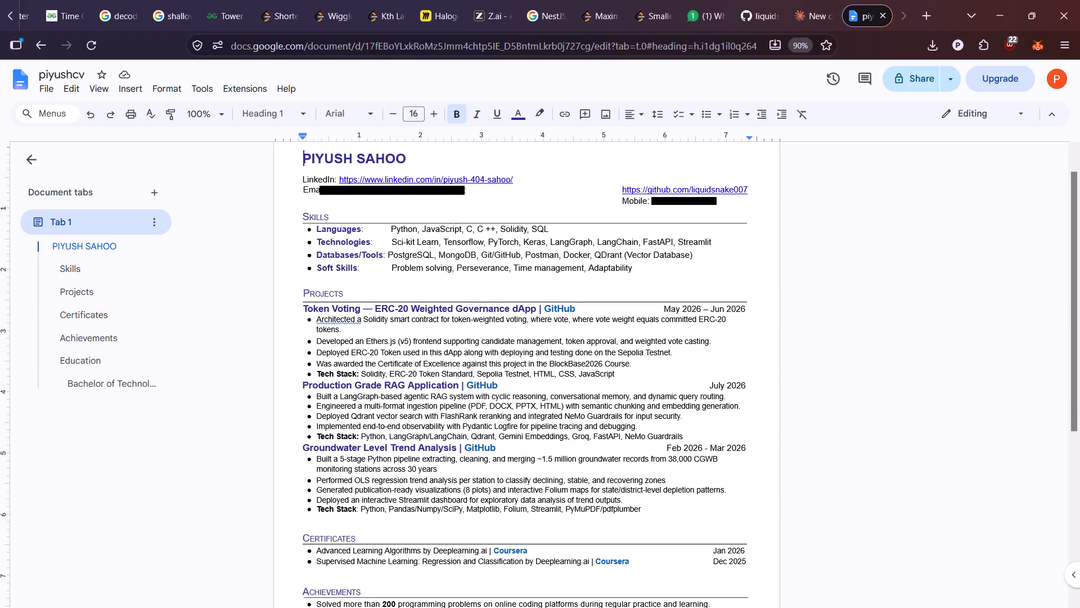
click(391, 253)
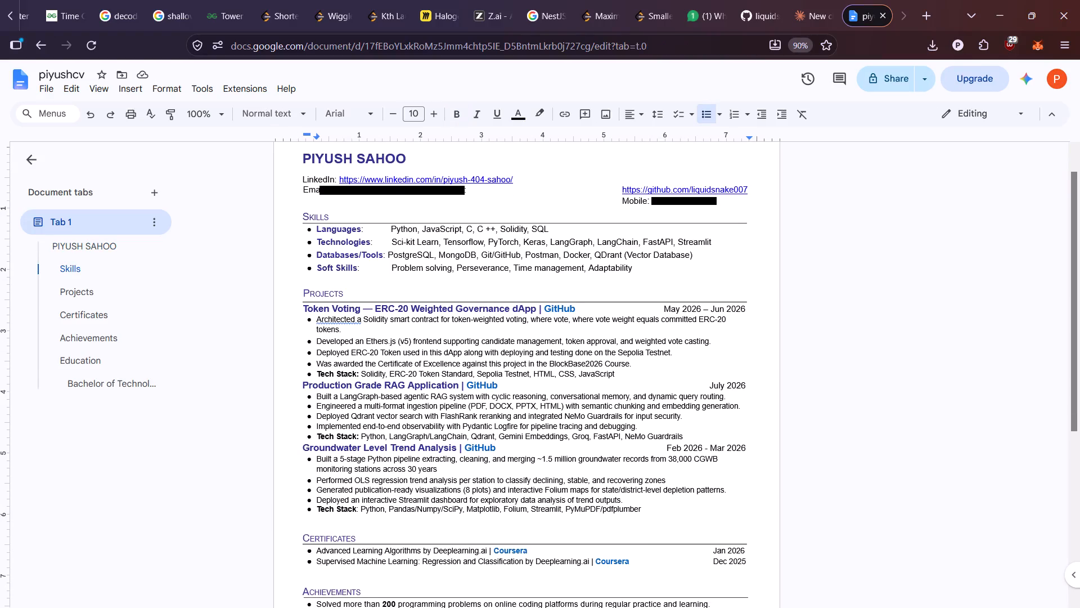
click(387, 256)
key(space)
key(space)
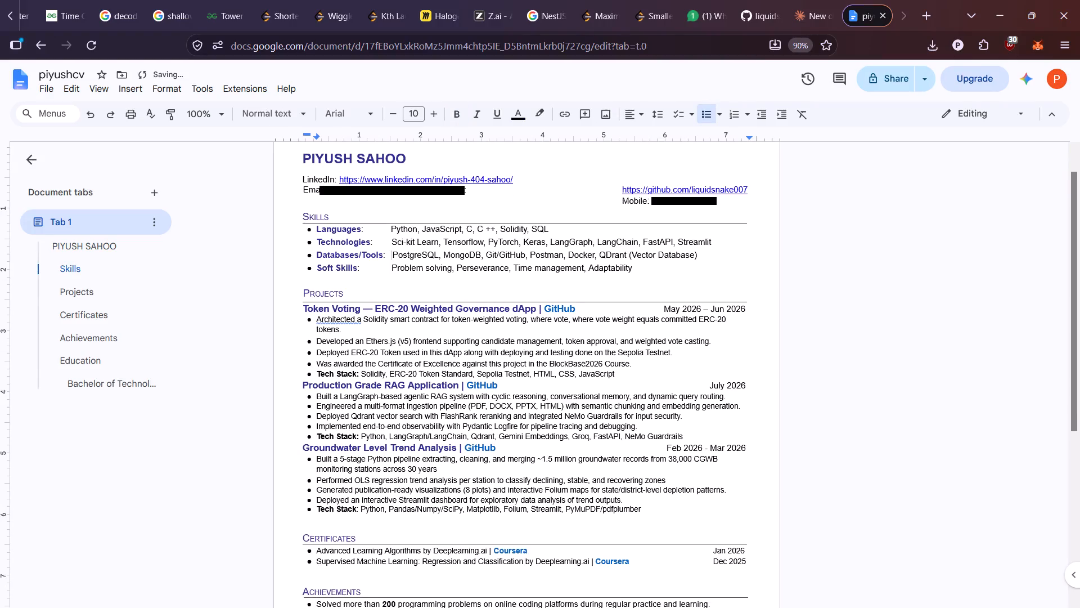
click(440, 328)
key(ctrl+s)
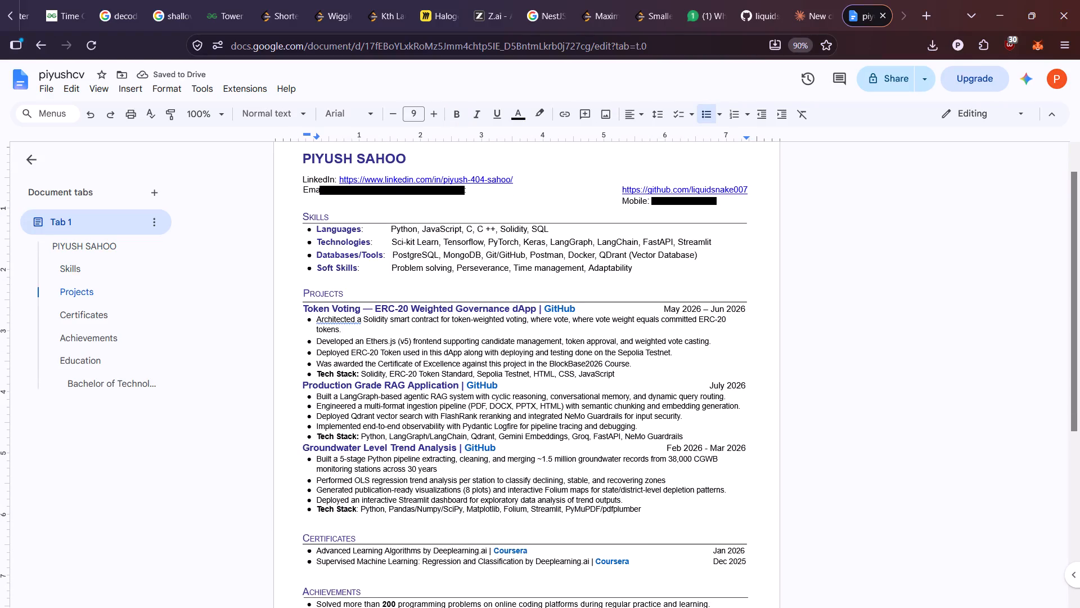
Look over the uploaded CV from its heading to the Education section to check the layout.
scroll(440, 328, right, 1)
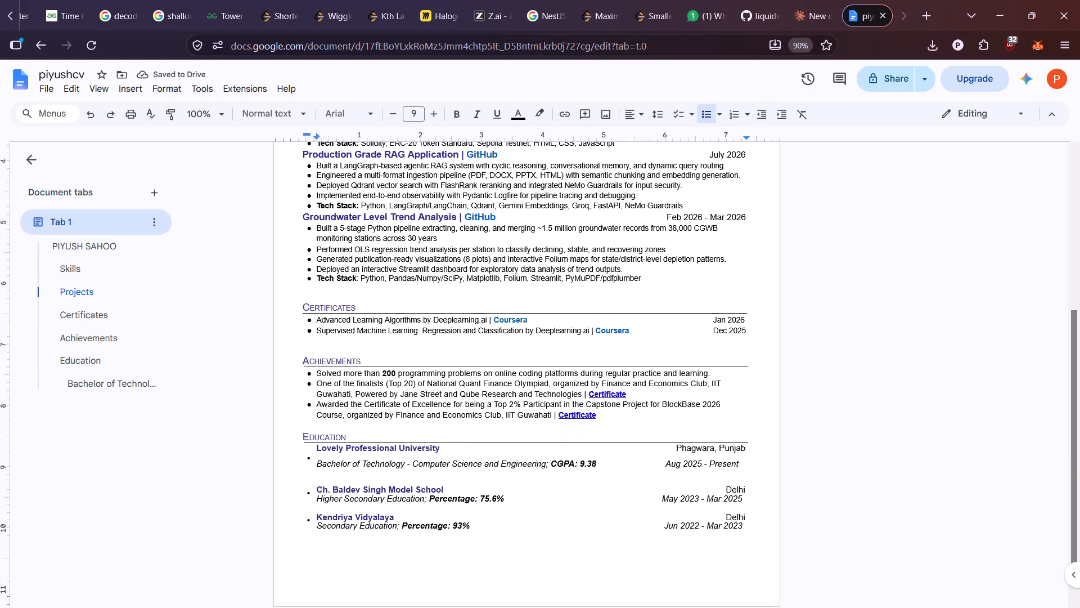
scroll(440, 328, right, 1)
scroll(440, 328, up, 1)
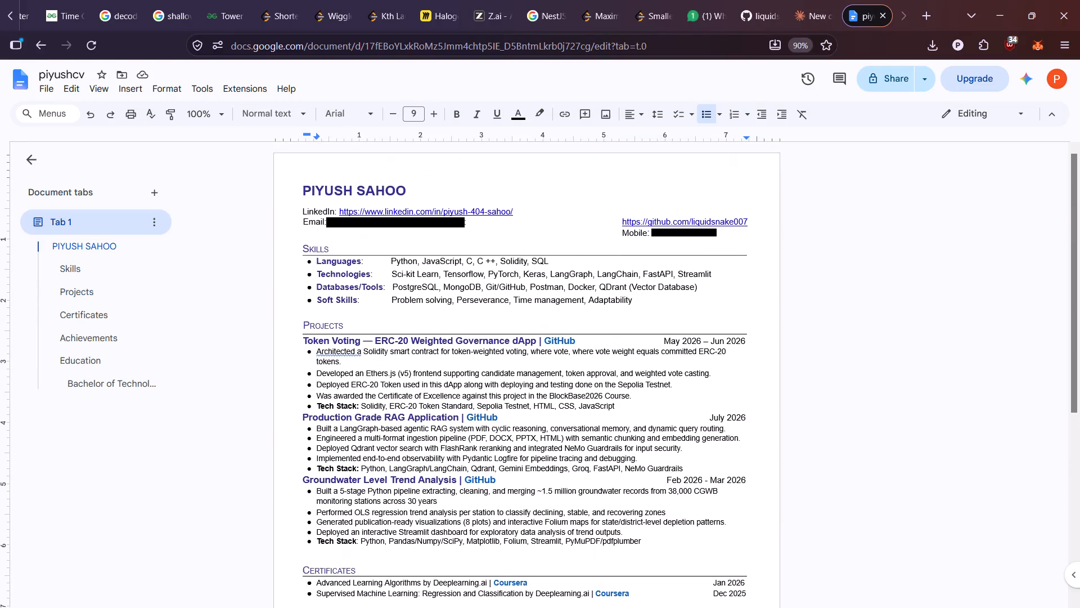
scroll(440, 328, up, 1)
scroll(567, 343, down, 1)
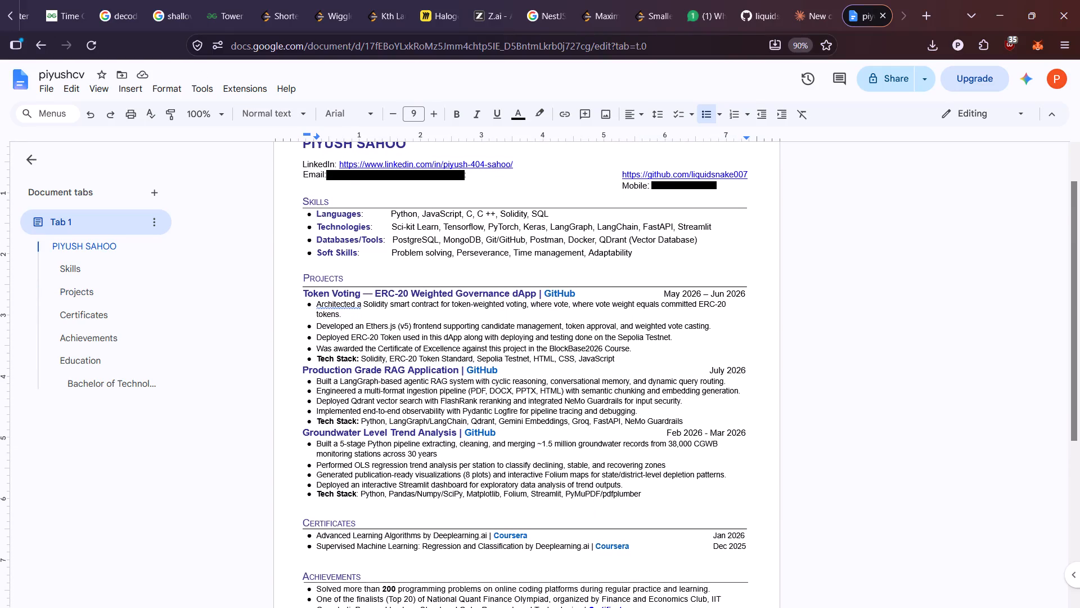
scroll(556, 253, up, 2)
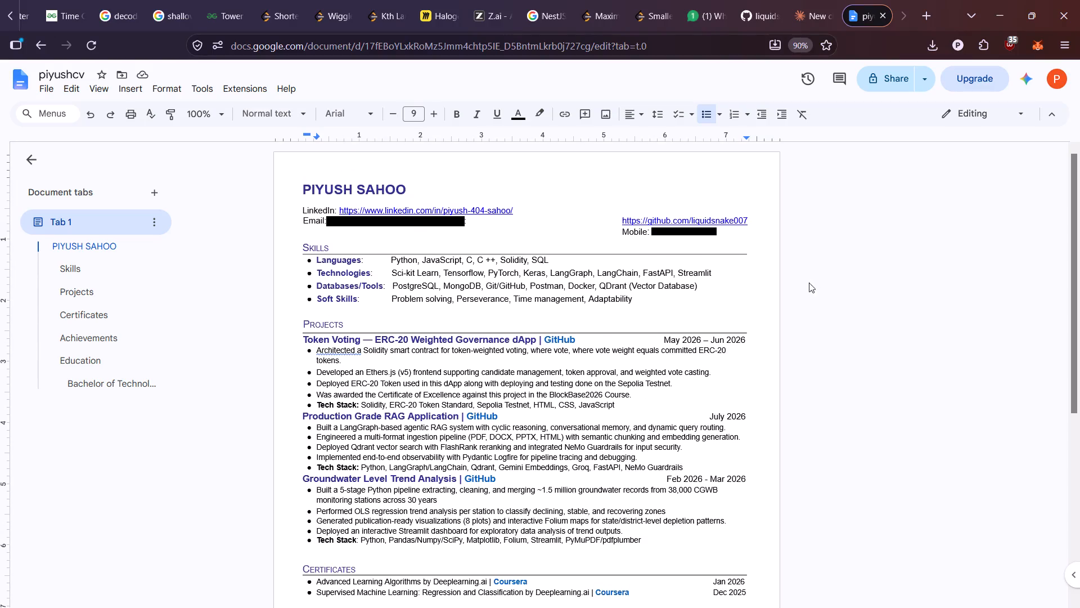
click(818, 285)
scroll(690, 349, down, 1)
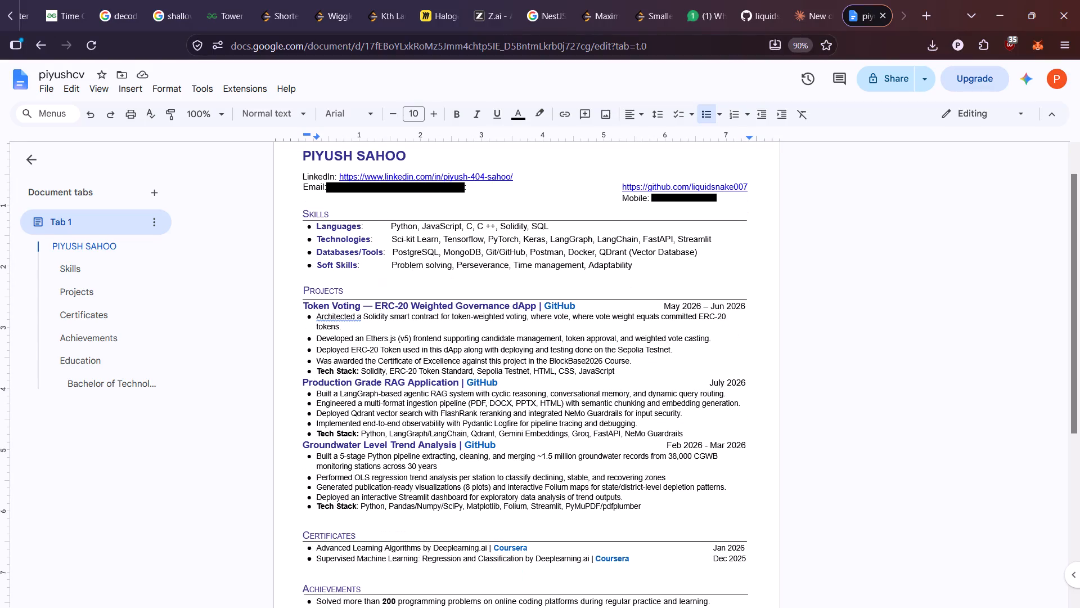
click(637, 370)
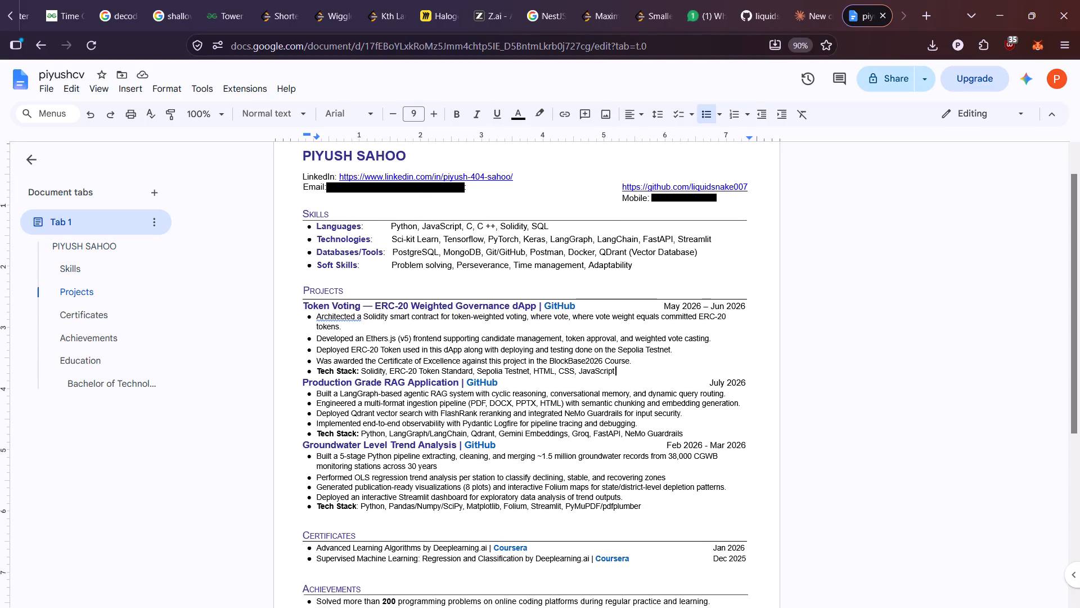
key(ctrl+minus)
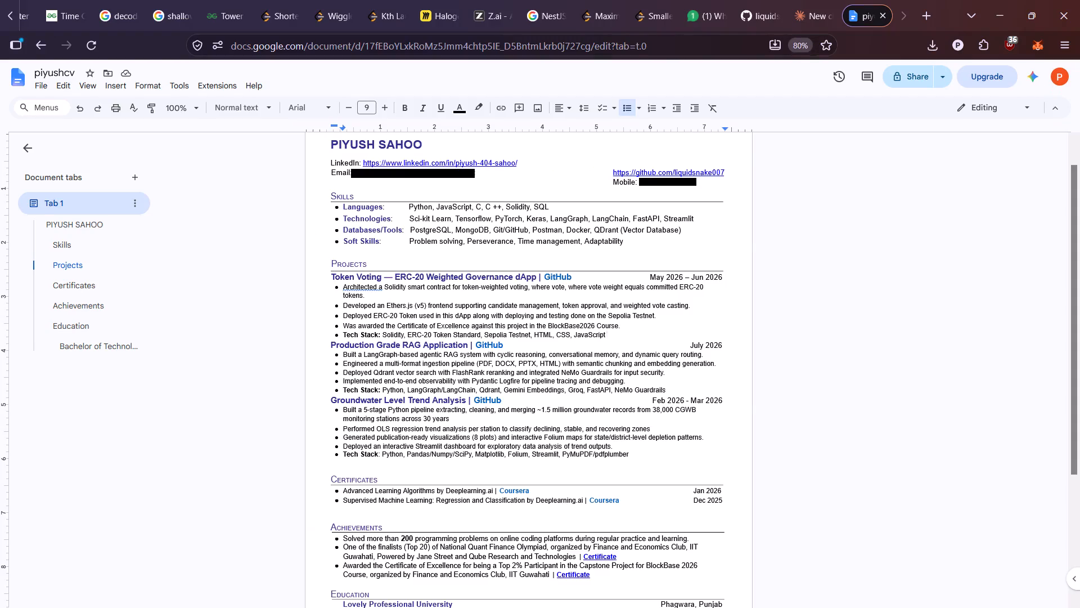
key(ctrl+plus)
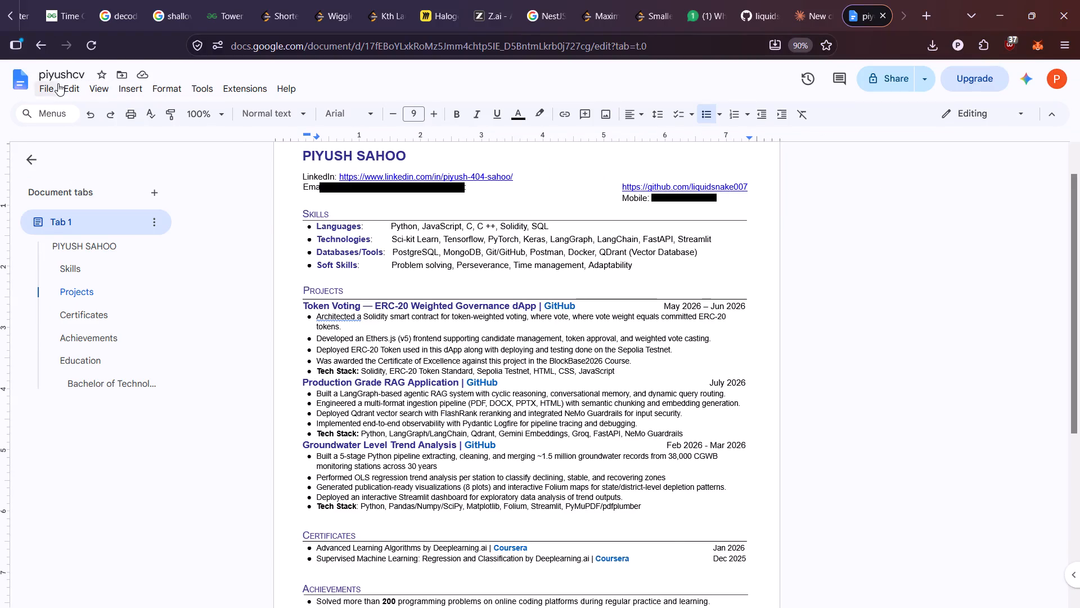
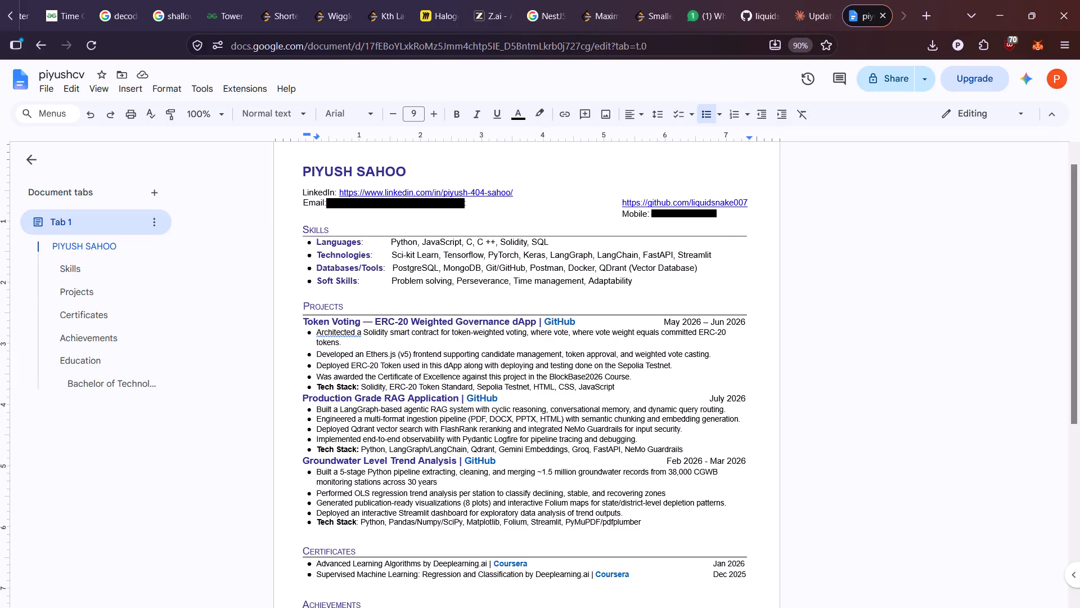
right_click(560, 322)
click(557, 324)
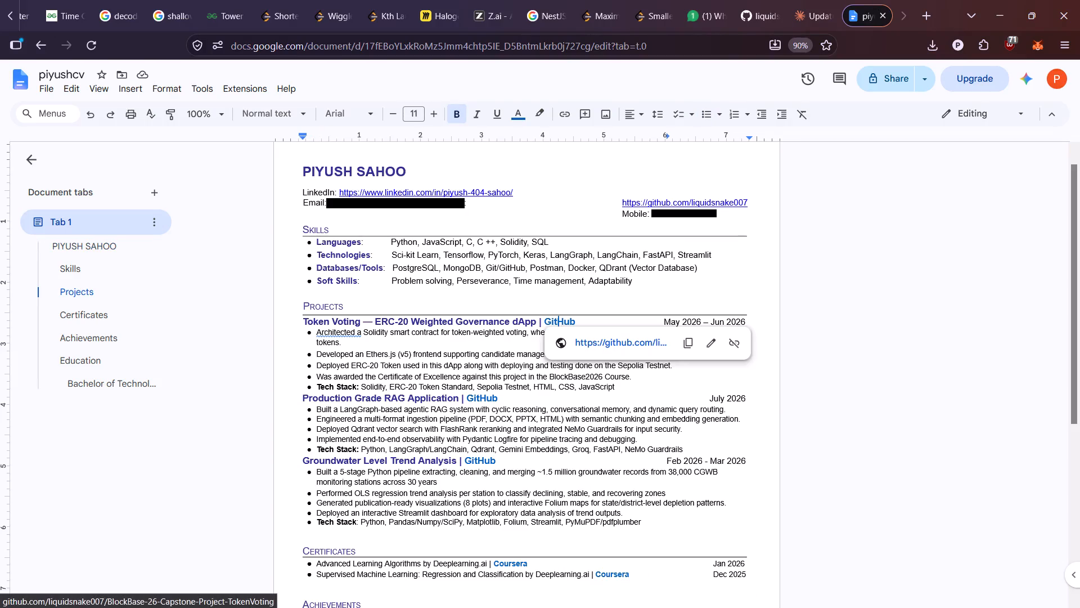
click(517, 227)
scroll(570, 245, down, 1)
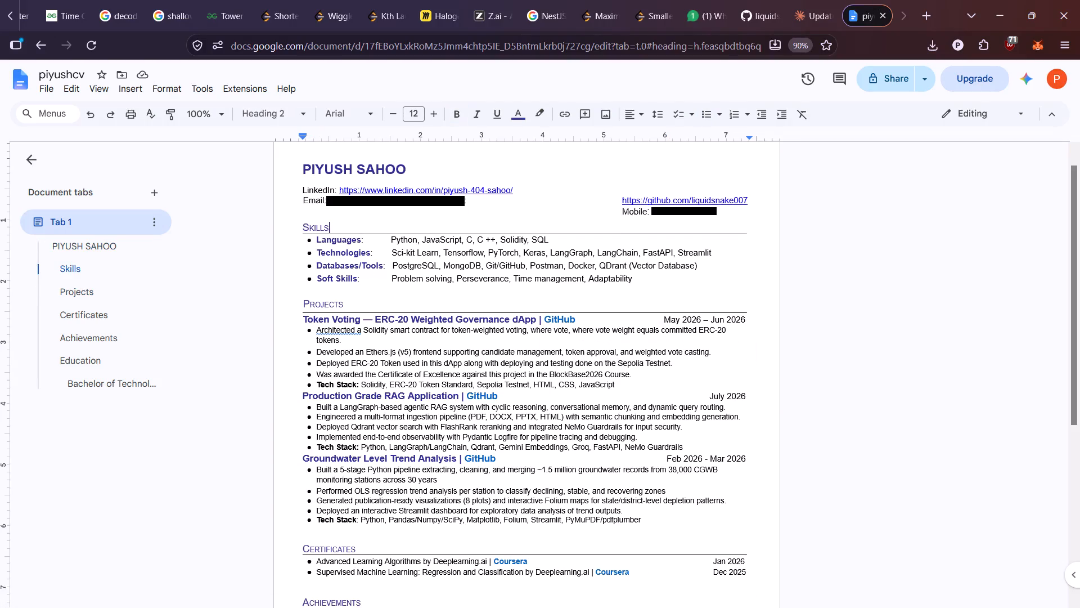
scroll(570, 245, down, 2)
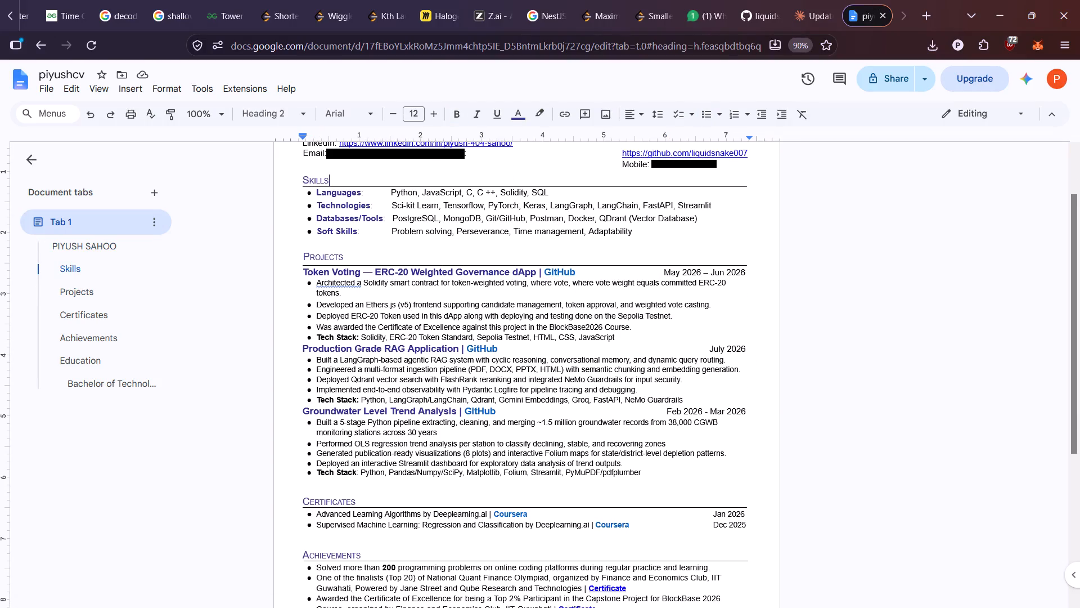
scroll(547, 348, down, 2)
scroll(542, 444, down, 1)
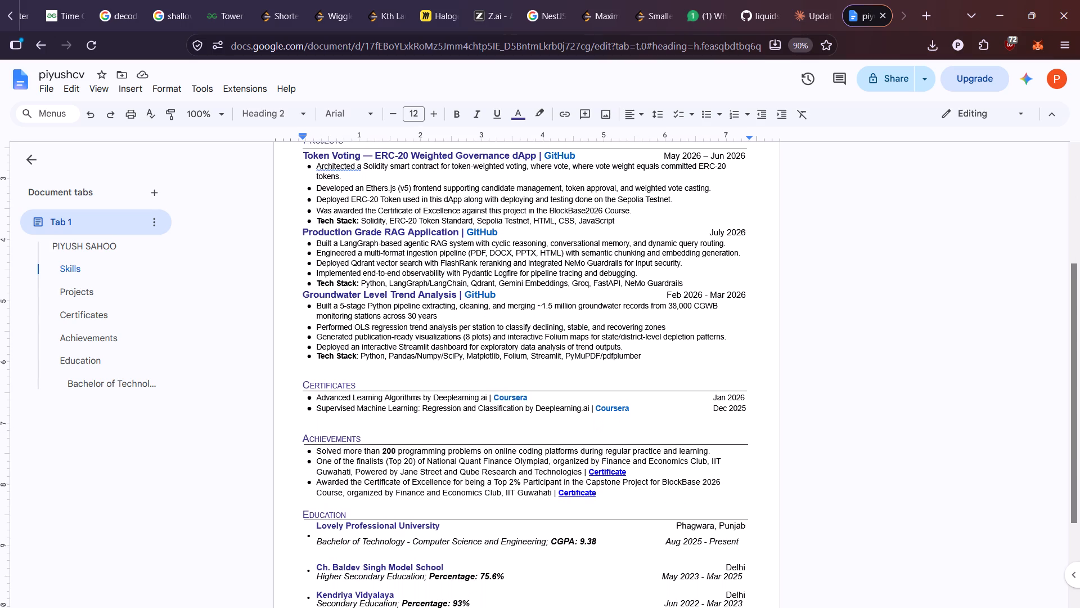
scroll(542, 444, down, 1)
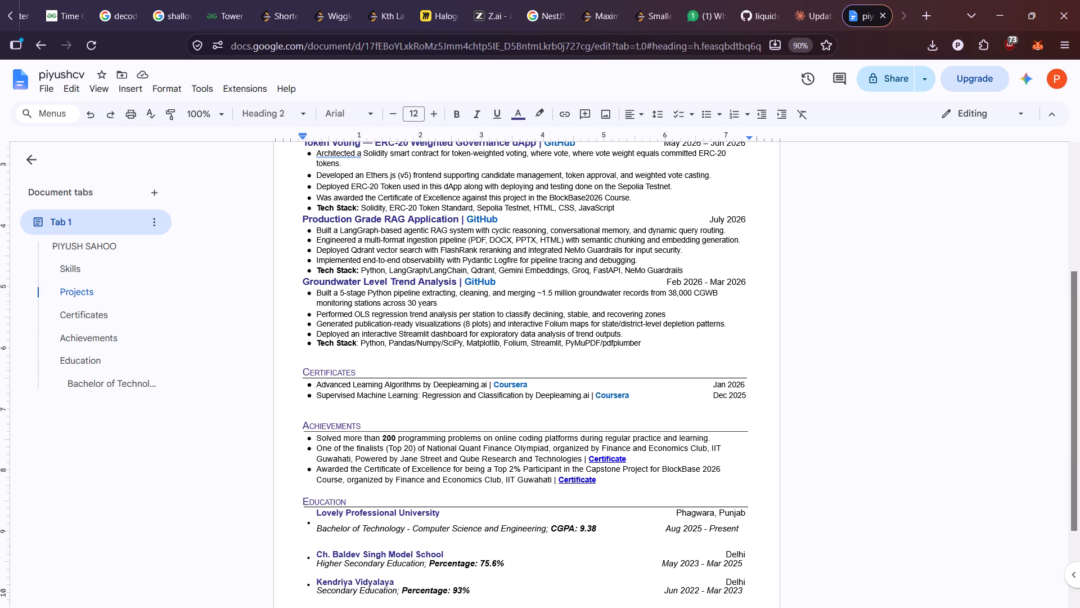
scroll(558, 428, down, 2)
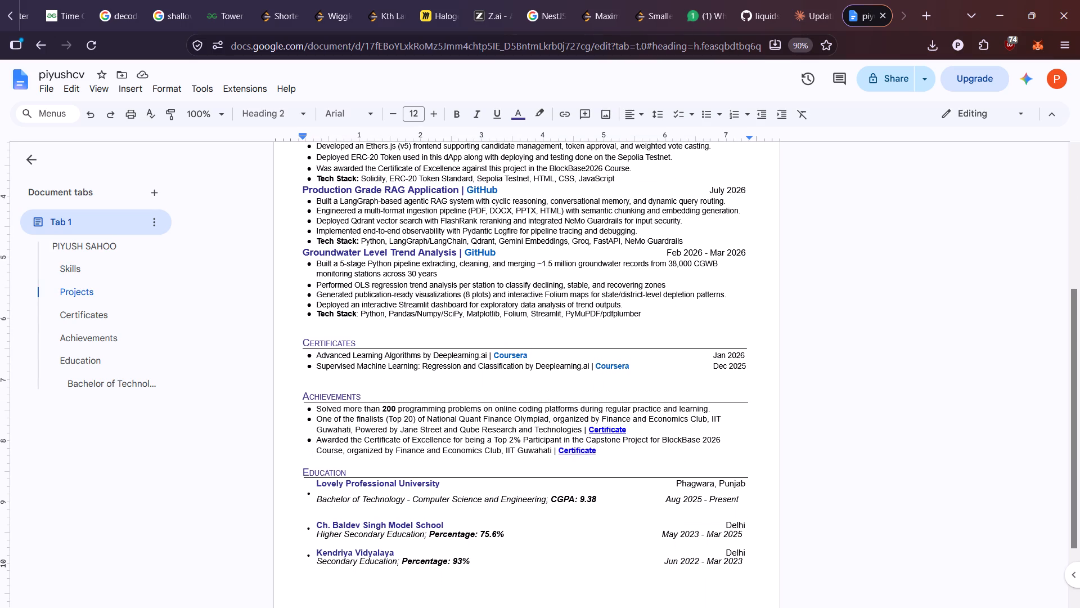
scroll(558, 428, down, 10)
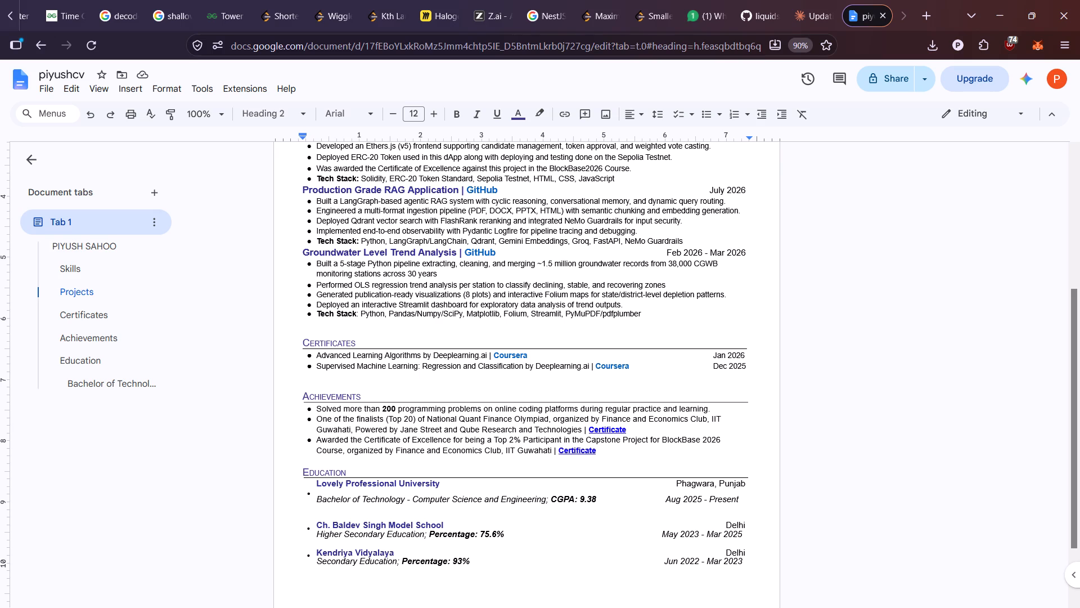
Delete the Achievements bullet about solving more than 200 programming problems, including its empty line.
click(710, 408)
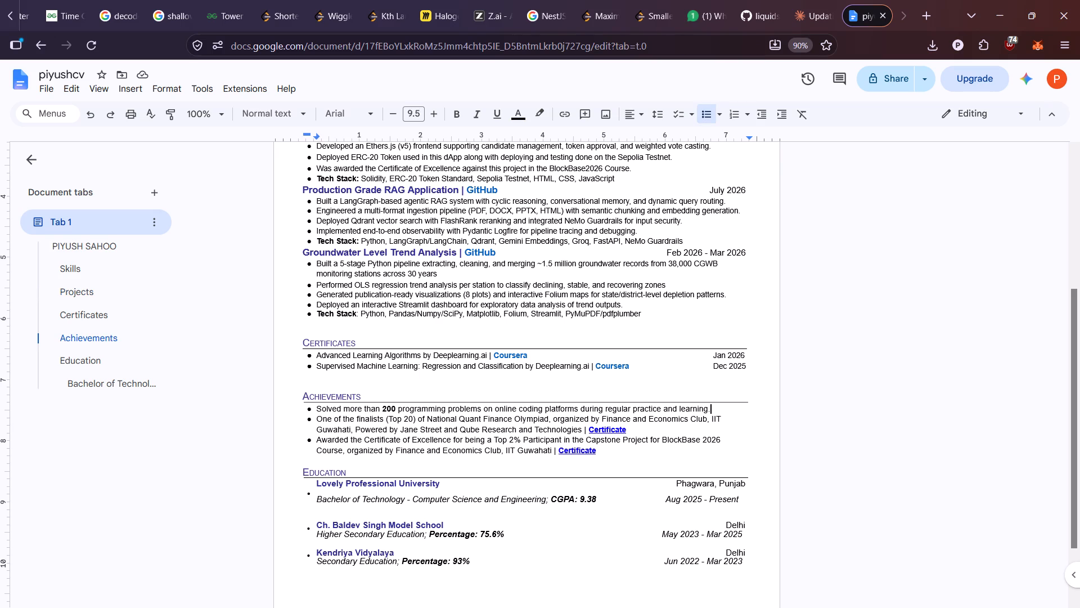
drag(711, 410, 307, 410)
key(BackSpace)
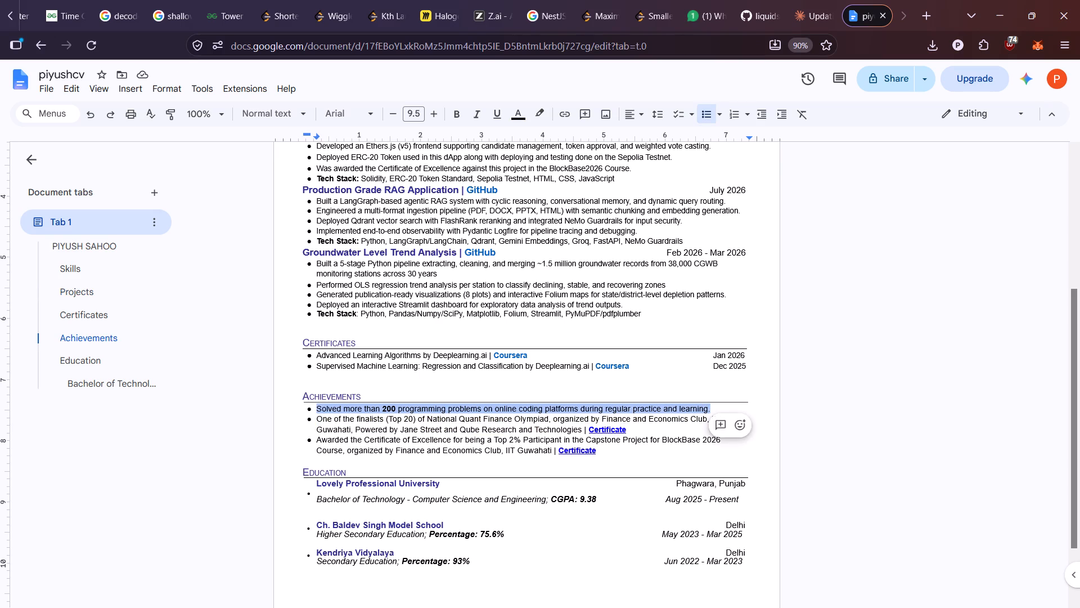
key(BackSpace)
key(BackSpace)
key(BackSpace)
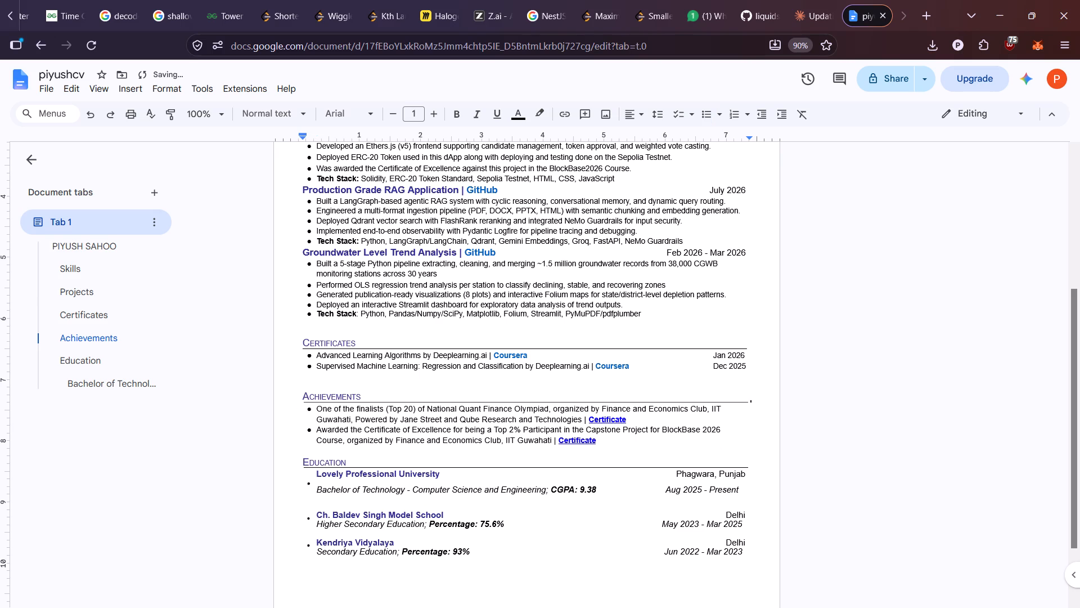
Add a new bullet after the BlockBase 2026 certificate entry in Achievements, beginning with the text "Max rating".
click(614, 441)
key(Return)
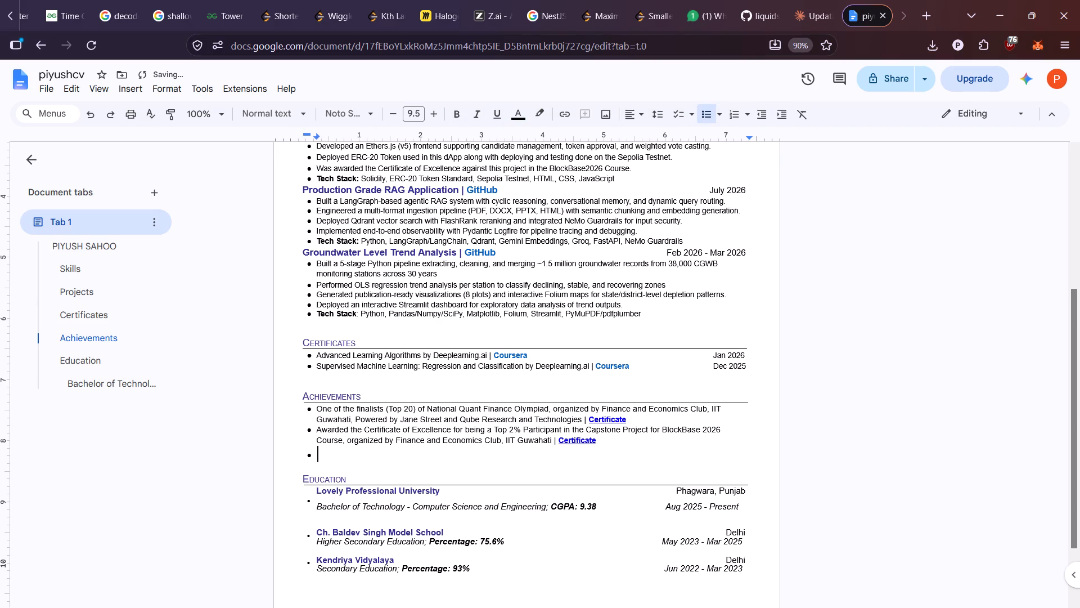
text(Max)
key(space)
text(rating)
key(space)
Open the CodeChef website in a new browser tab.
click(937, 4)
text(code)
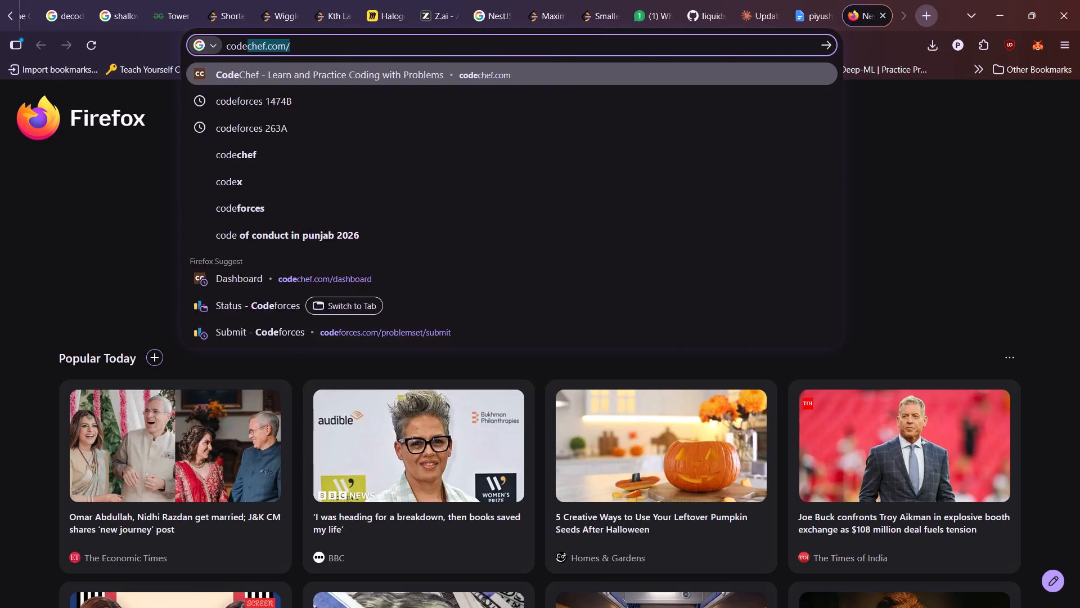
key(Return)
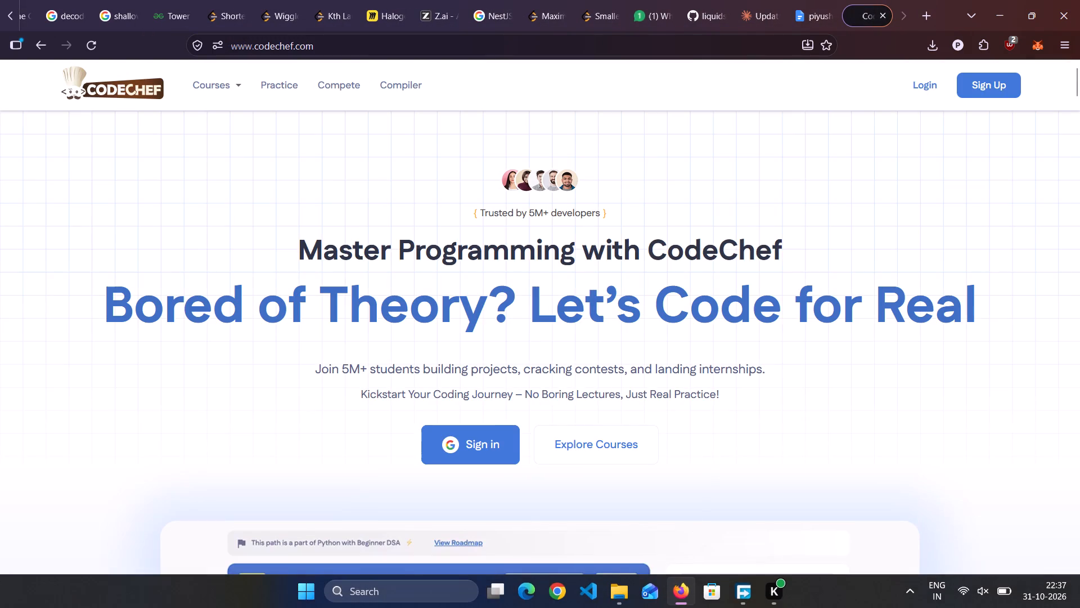
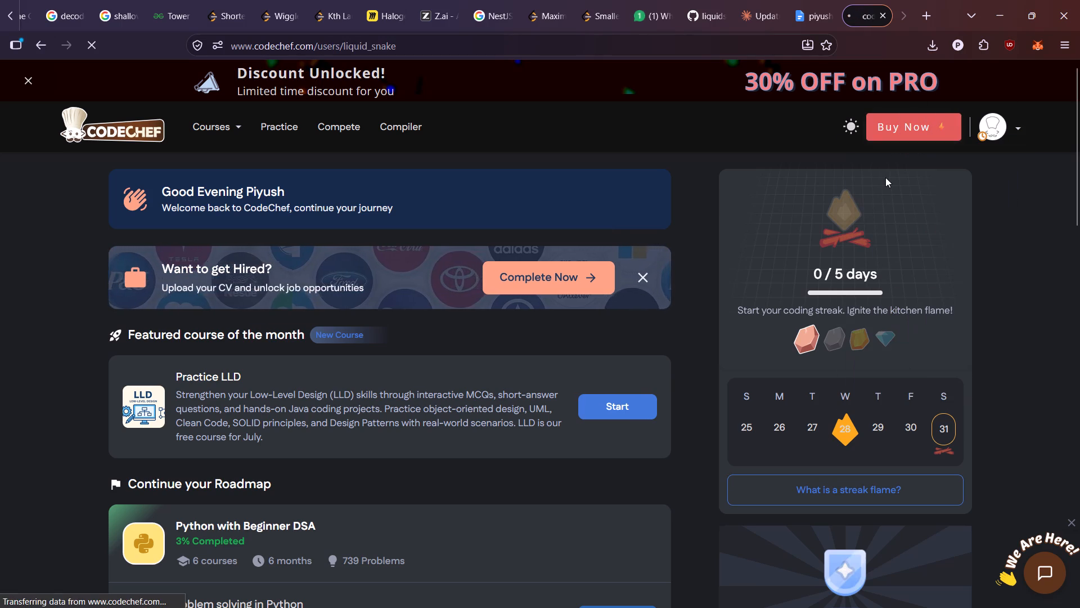
Check the CodeChef profile for the highest rating and look through its badges and contest history.
scroll(511, 323, down, 5)
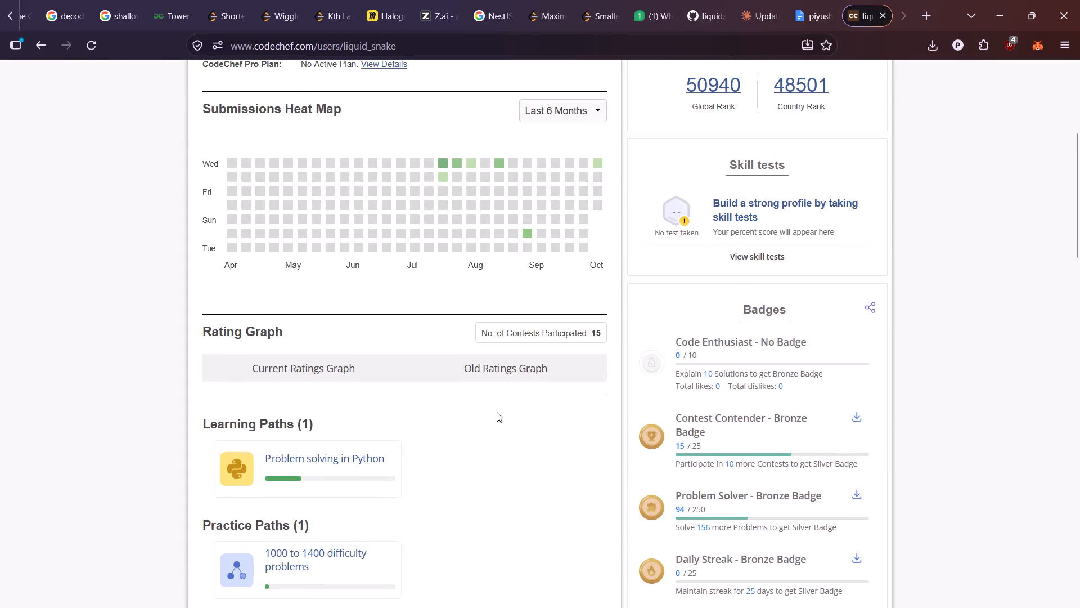
scroll(497, 412, up, 2)
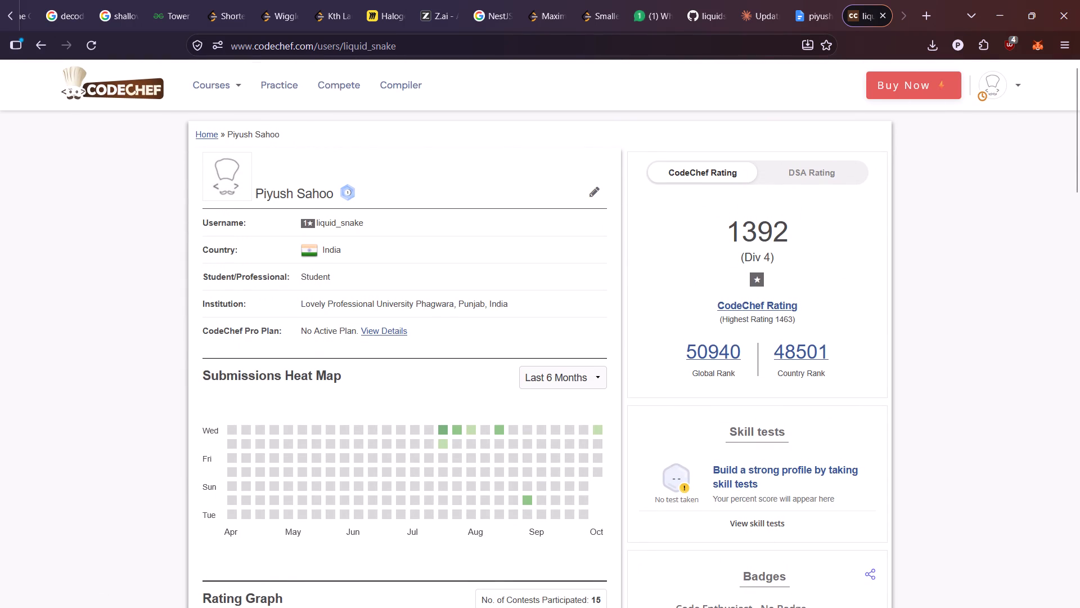
drag(773, 319, 798, 319)
click(798, 319)
scroll(798, 319, down, 4)
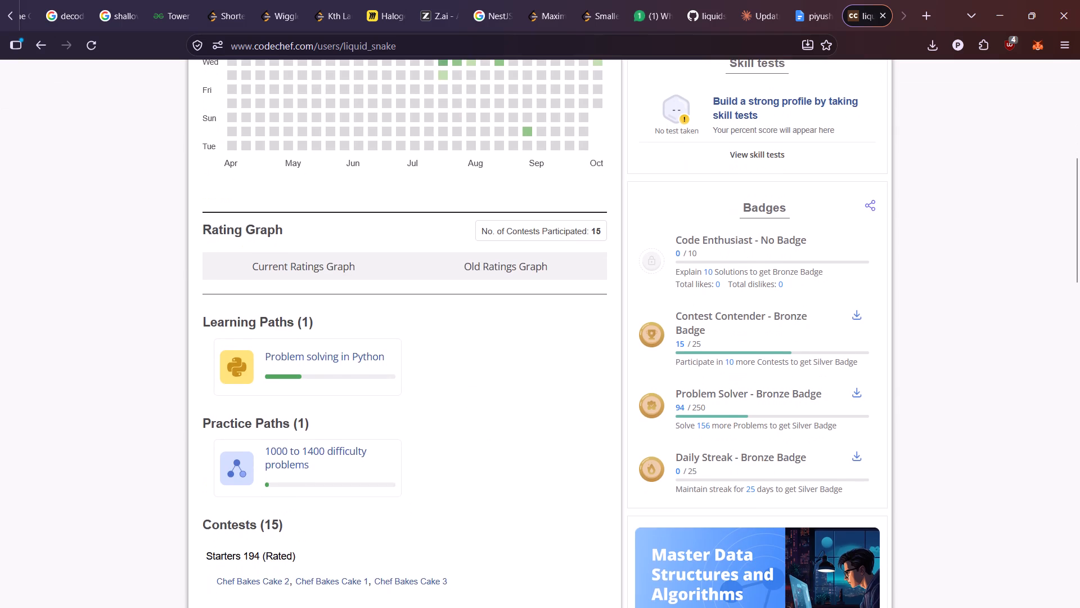
scroll(418, 442, down, 3)
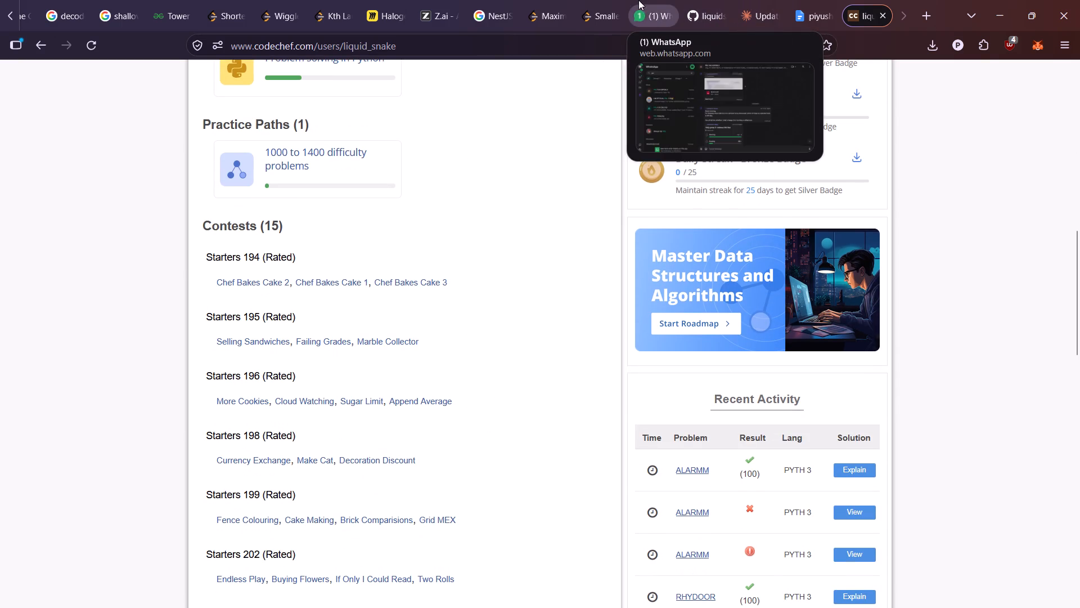
Back in the CV, clear the "Max rating" bullet's text in Achievements and set the empty bullet's font to Arial.
click(827, 2)
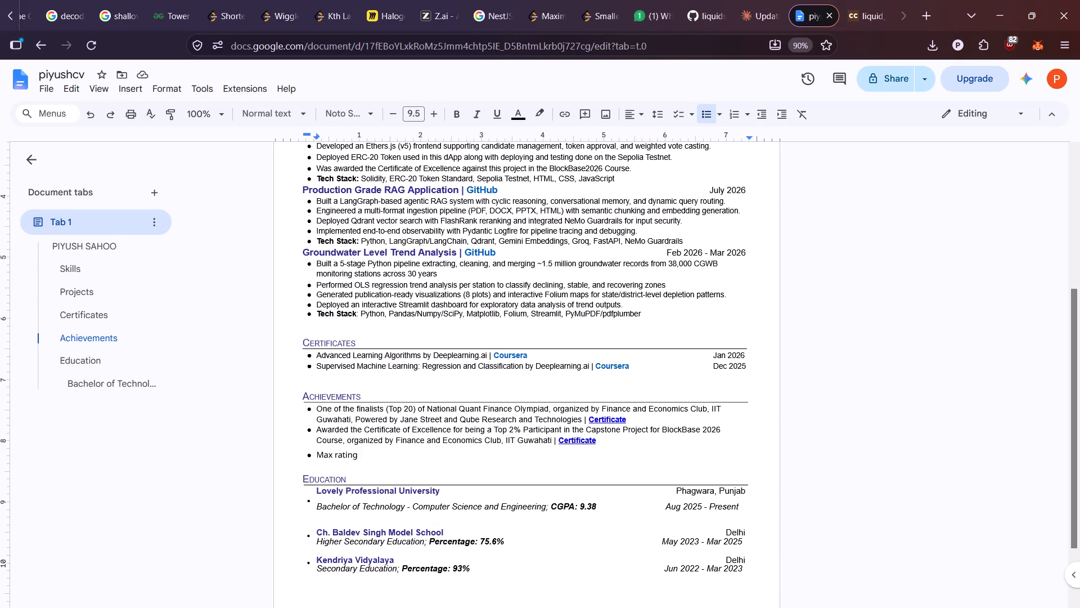
key(BackSpace)
key(BackSpace)
key(BackSpace)
key(BackSpace)
key(BackSpace)
key(BackSpace)
key(BackSpace)
key(BackSpace)
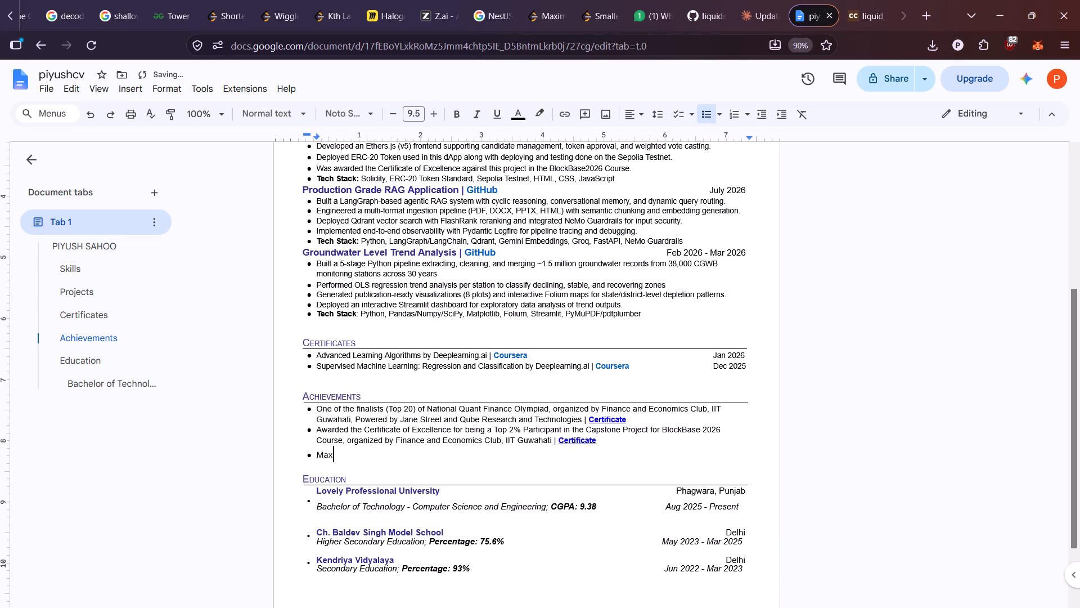
key(BackSpace)
key(BackSpace)
key(BackSpace)
click(388, 437)
click(332, 457)
click(366, 110)
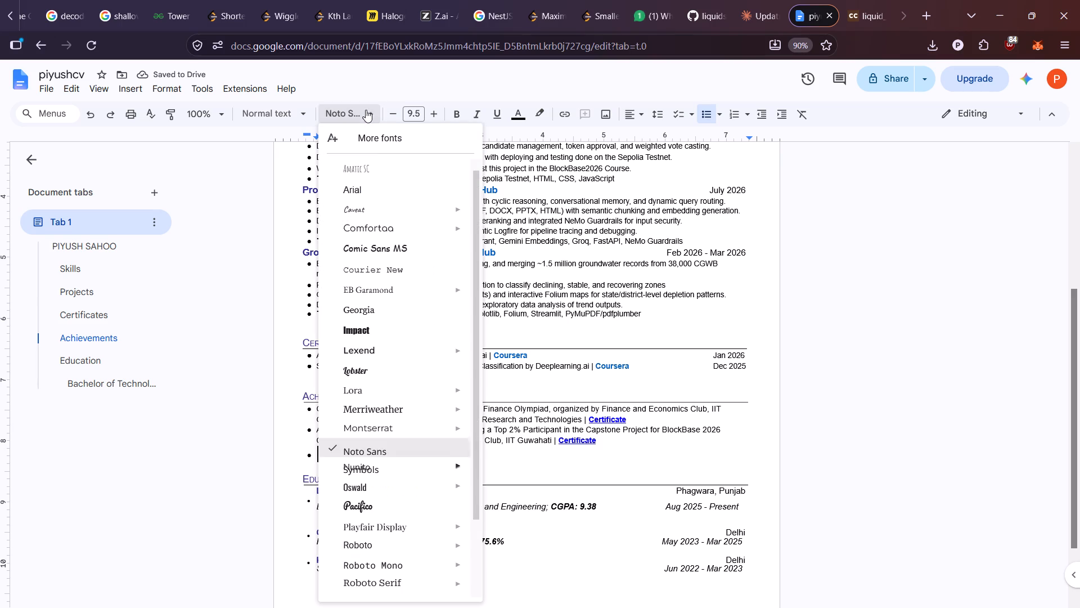
click(373, 193)
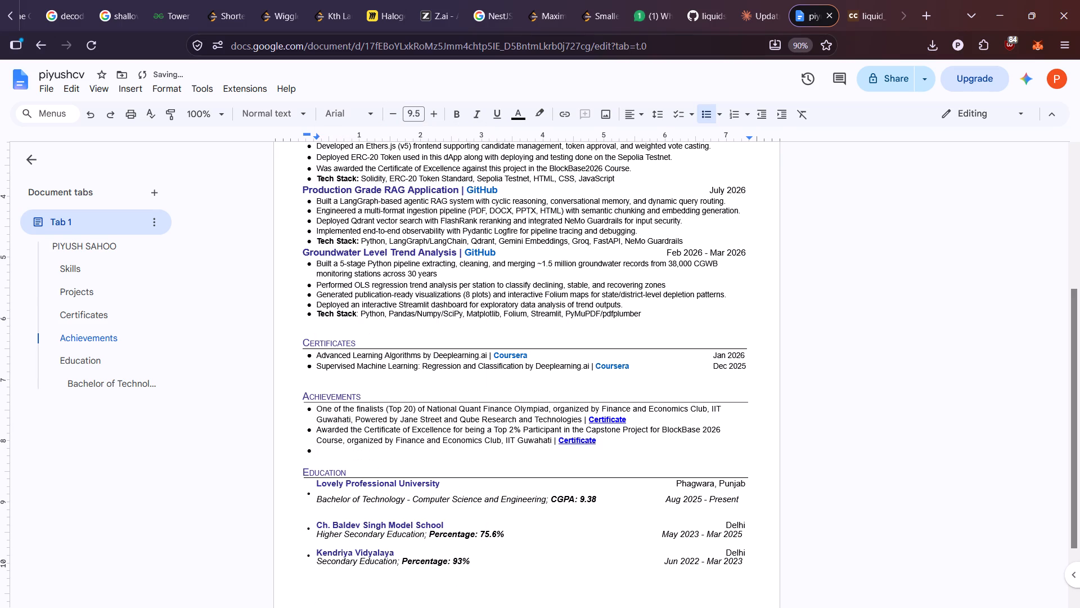
Write "Max Rating 1463 (2 Stars) on Codechef" in the empty Achievements bullet, rechecking the rating on the CodeChef profile.
text(Max Rating)
key(space)
text(1463)
click(867, 1)
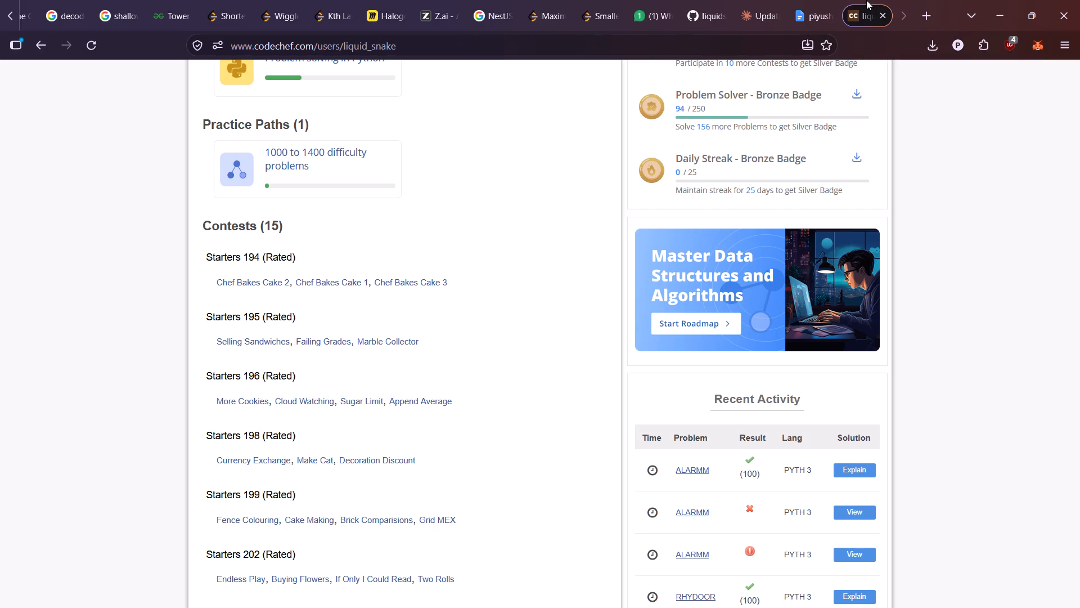
scroll(740, 223, up, 5)
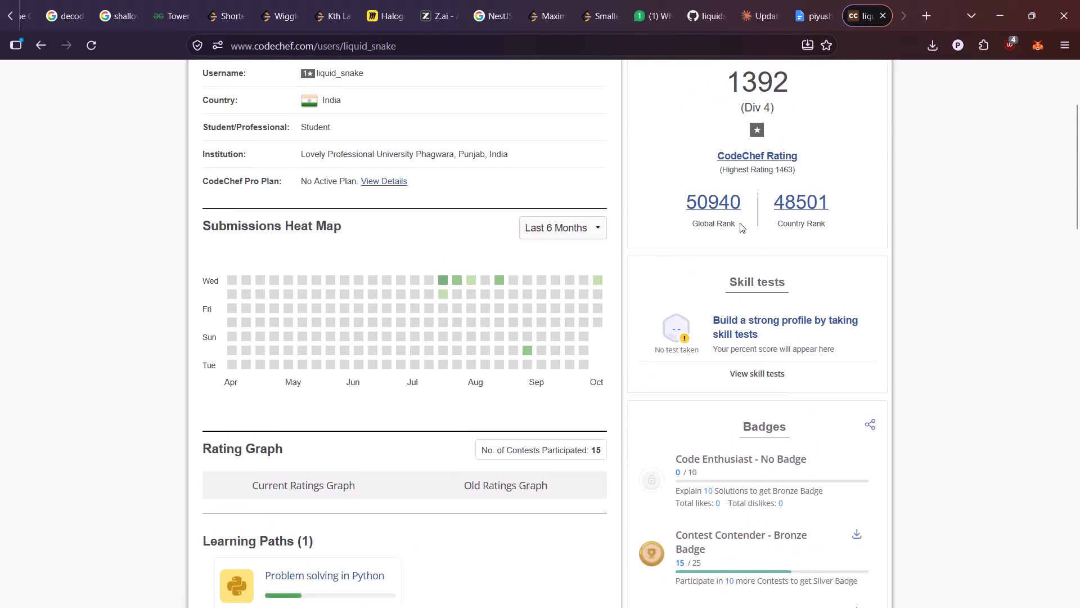
scroll(740, 223, up, 1)
click(806, 15)
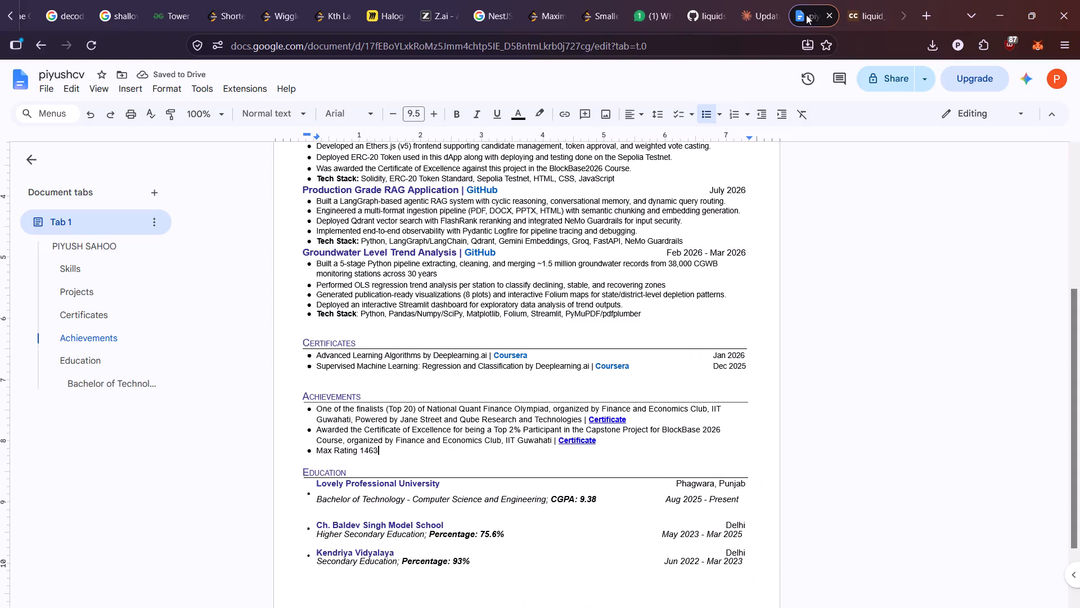
key(space)
text((@)
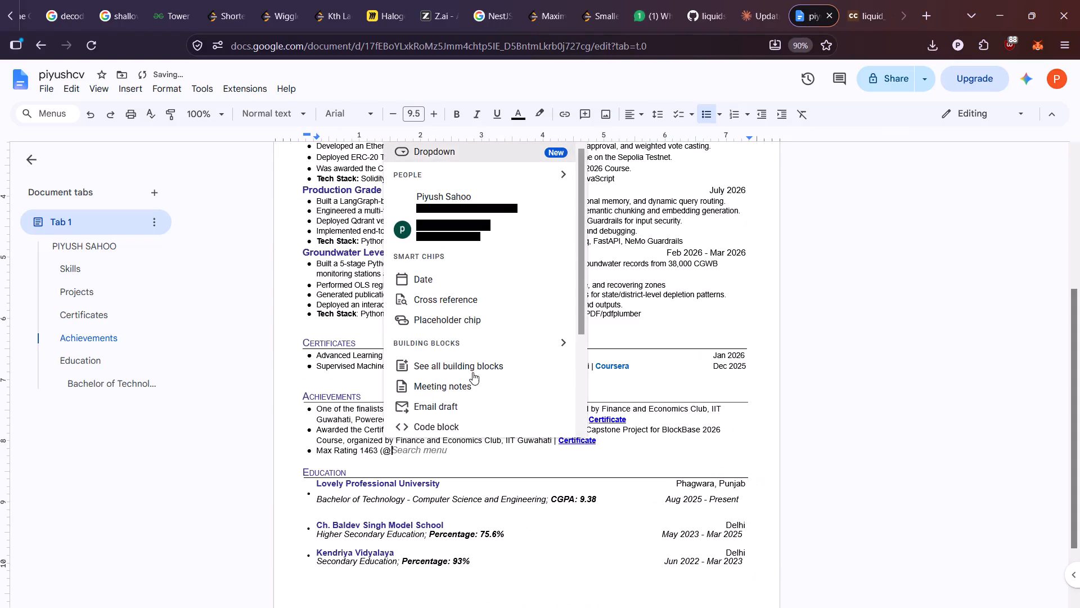
key(BackSpace)
text(2 S)
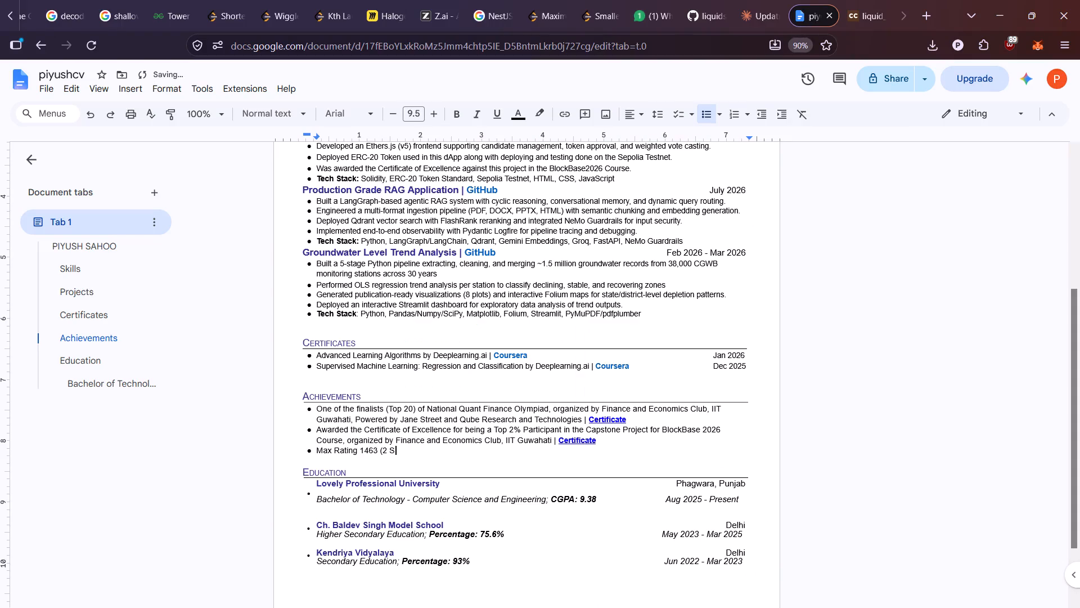
text(tars)
text() on Codechef)
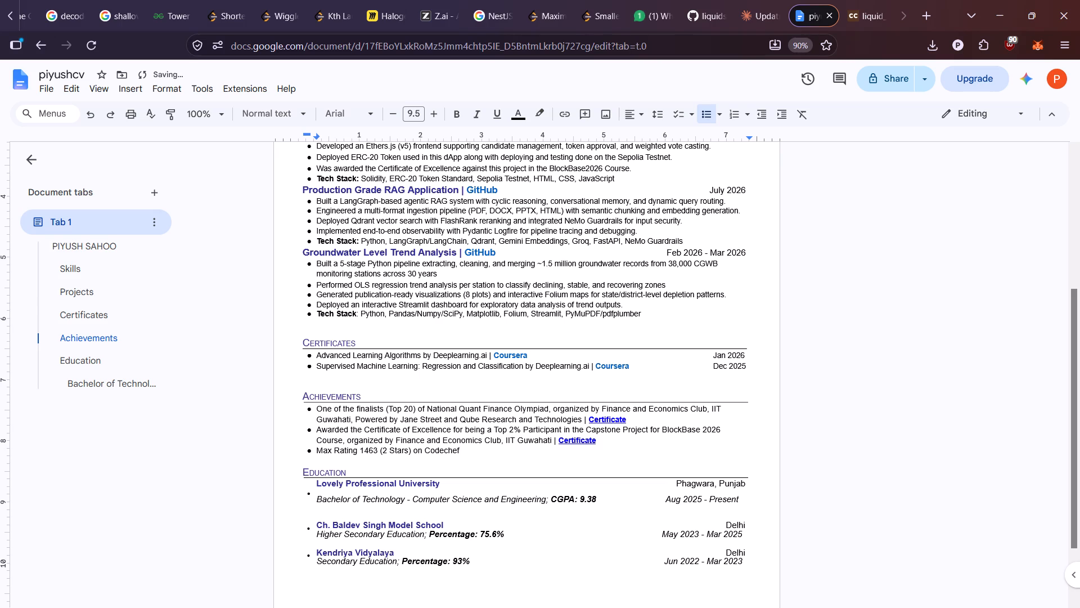
Extend the CodeChef rating bullet with ", with a combined 300+ DSA/CP questions on all platforms.".
text(, with a combined 3000)
key(BackSpace)
text(+)
key(space)
text(DSA/CP)
key(space)
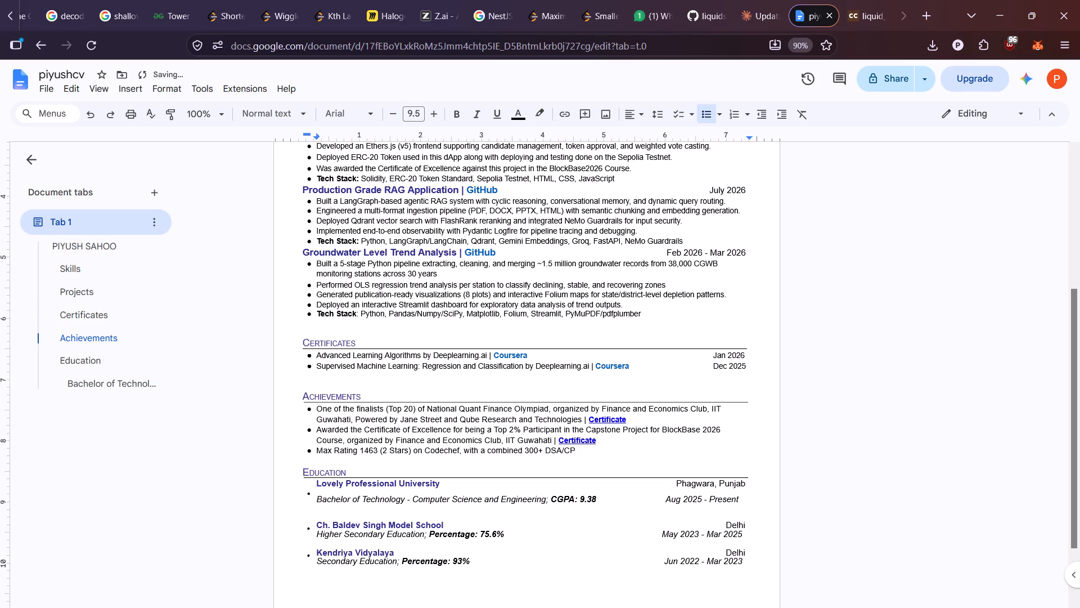
text(question)
key(space)
key(BackSpace)
text(s on all plato)
key(BackSpace)
text(forms)
key(period)
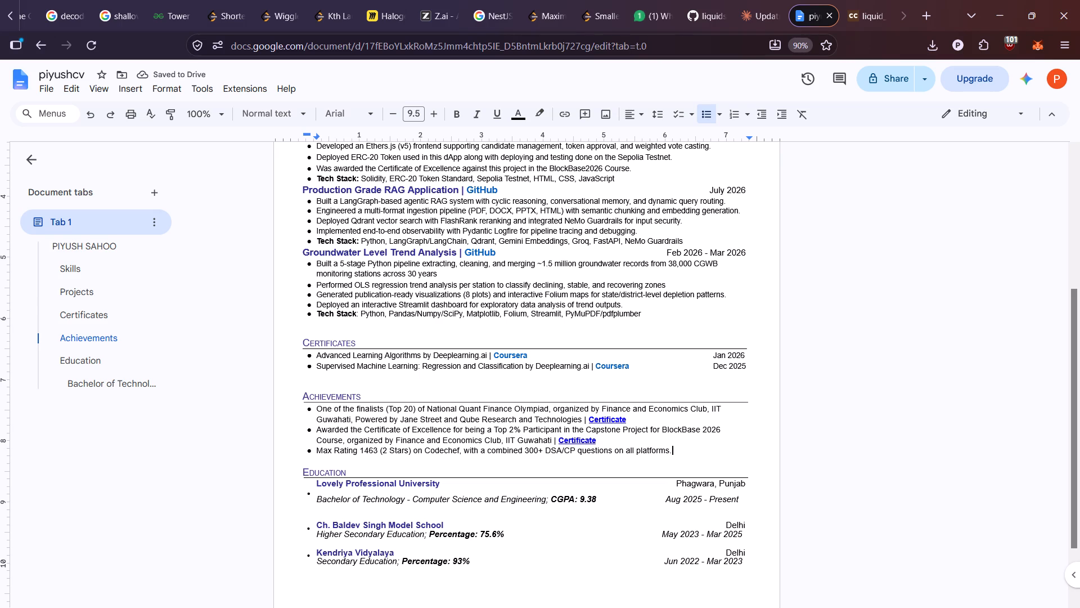
click(583, 421)
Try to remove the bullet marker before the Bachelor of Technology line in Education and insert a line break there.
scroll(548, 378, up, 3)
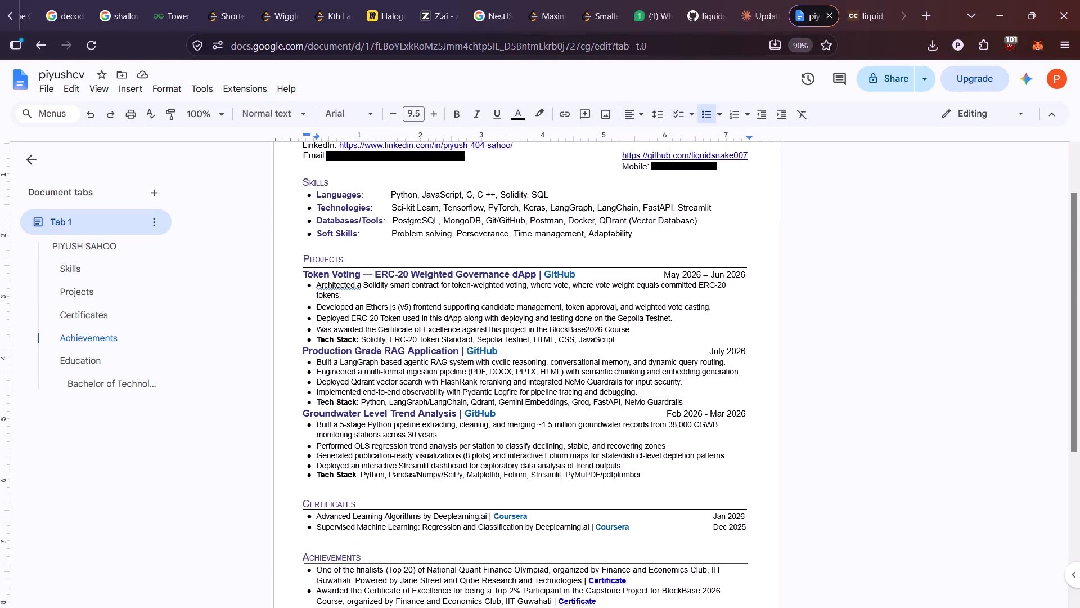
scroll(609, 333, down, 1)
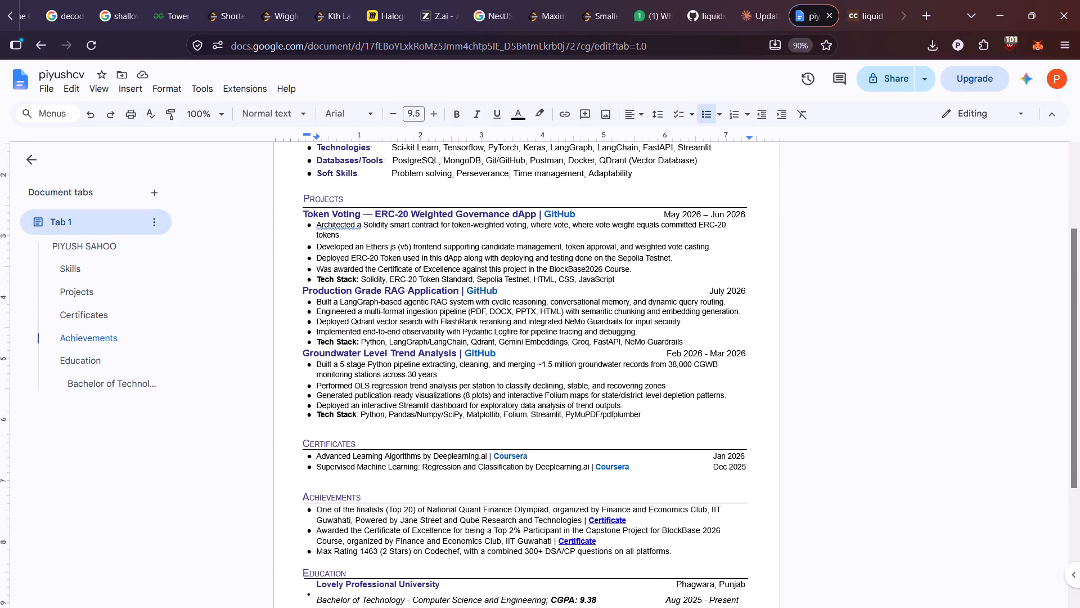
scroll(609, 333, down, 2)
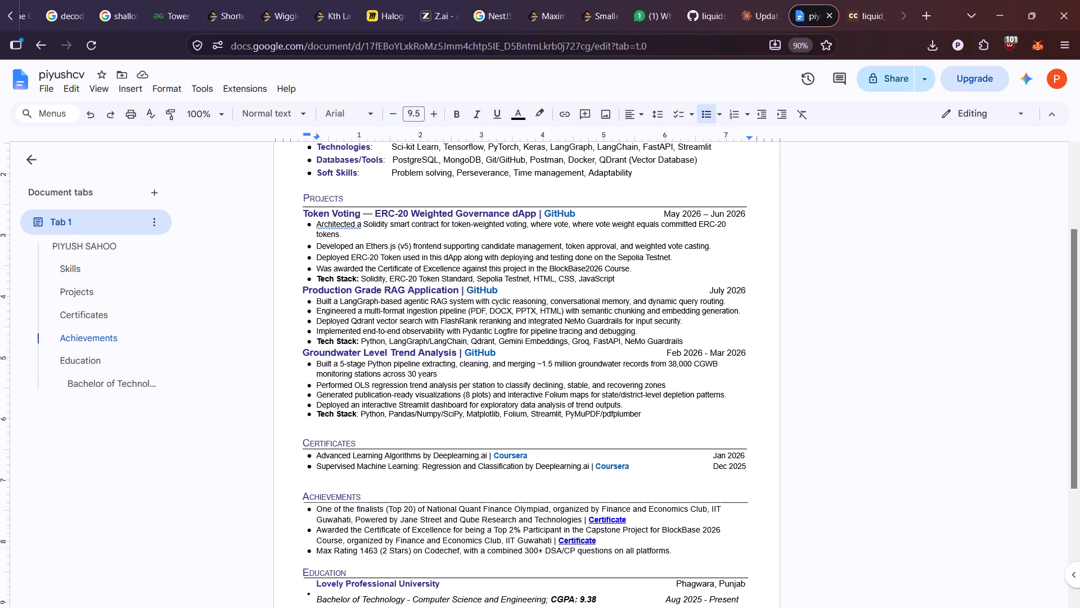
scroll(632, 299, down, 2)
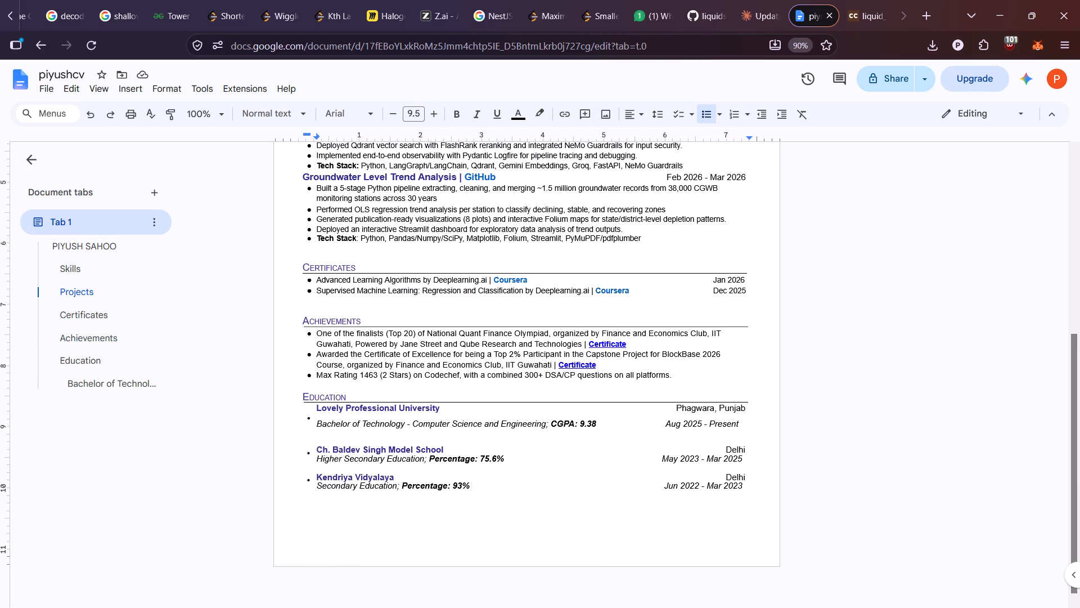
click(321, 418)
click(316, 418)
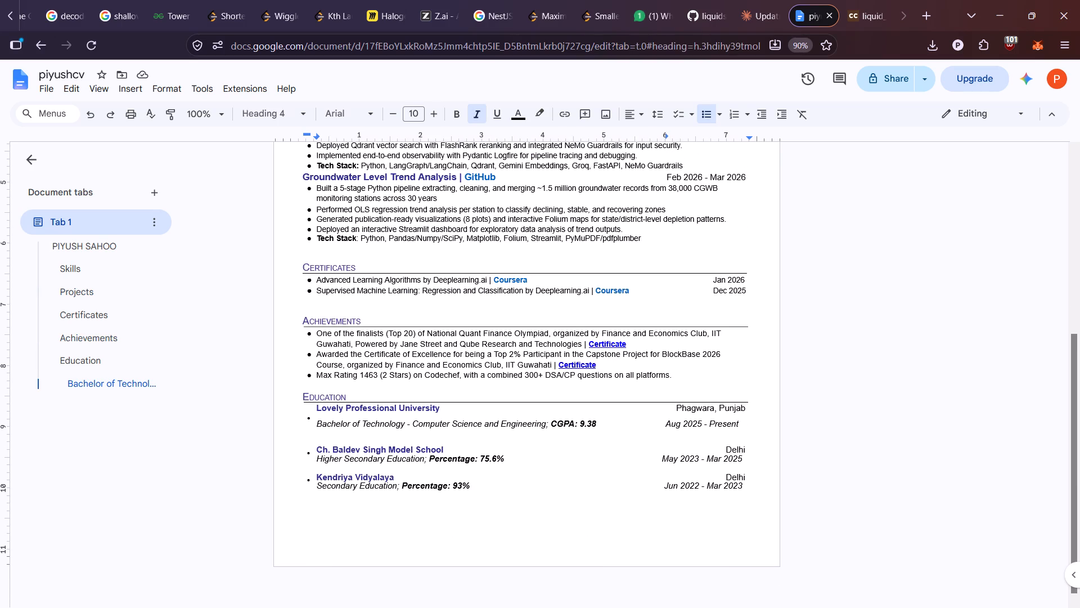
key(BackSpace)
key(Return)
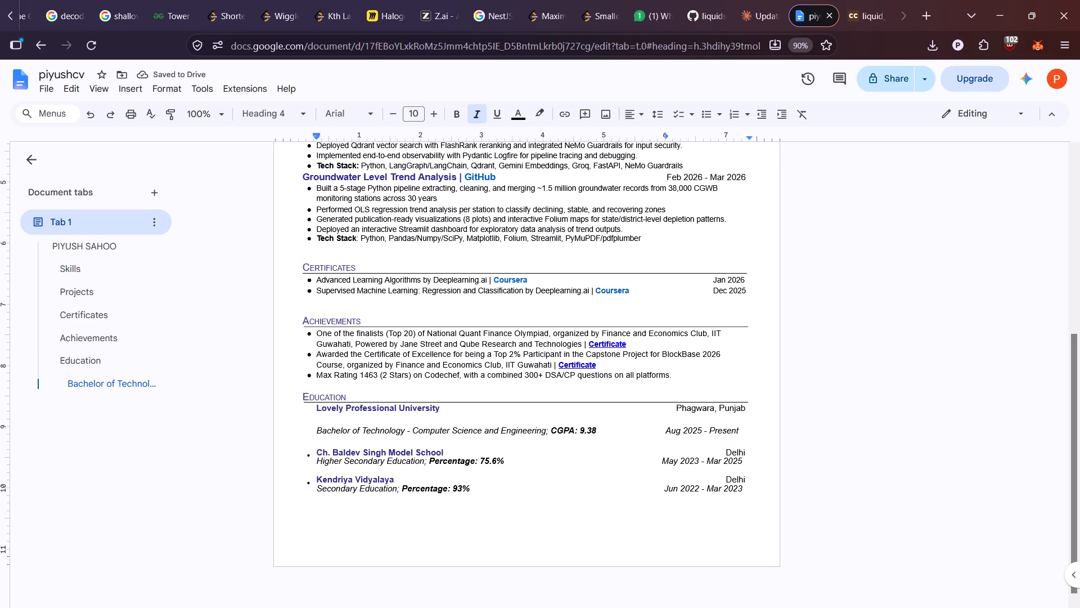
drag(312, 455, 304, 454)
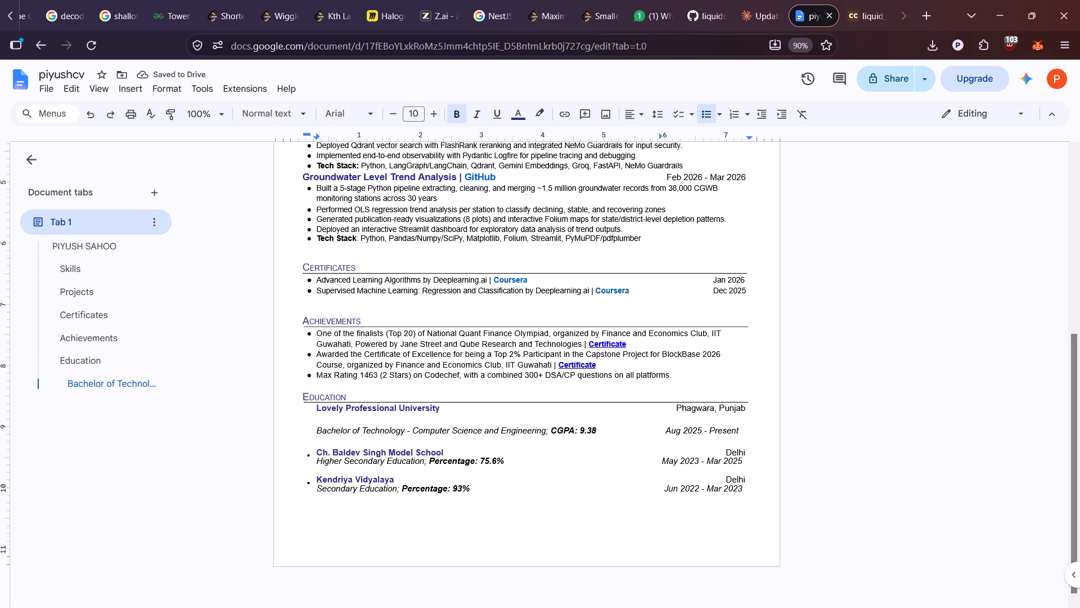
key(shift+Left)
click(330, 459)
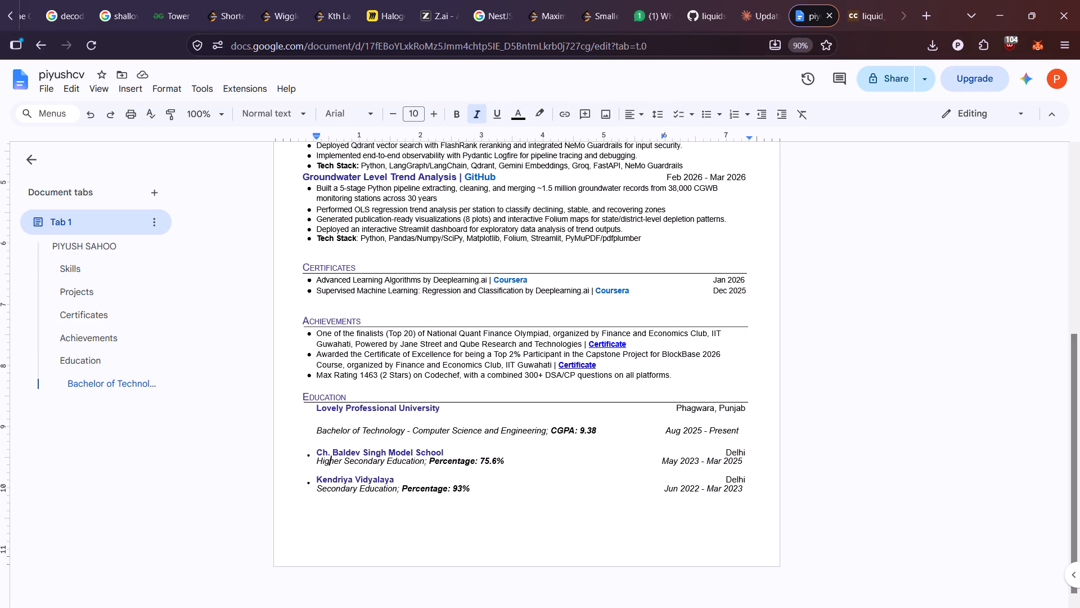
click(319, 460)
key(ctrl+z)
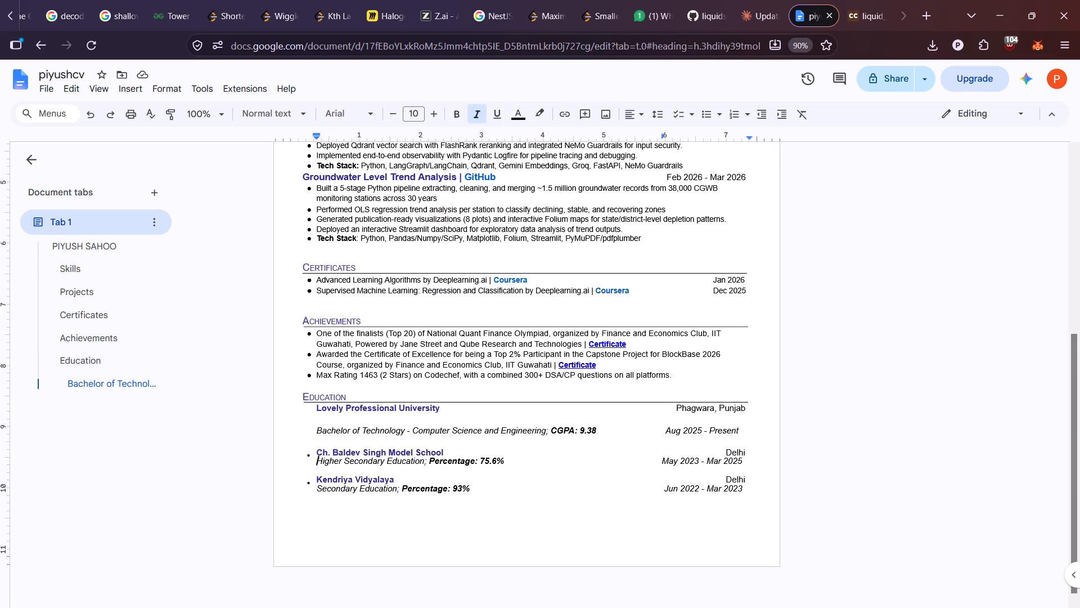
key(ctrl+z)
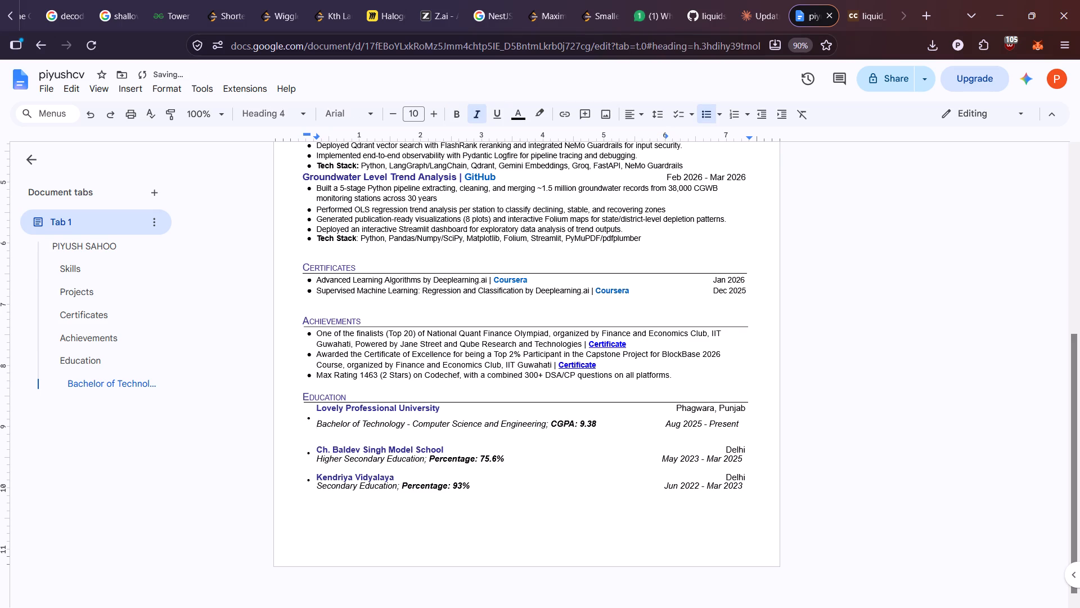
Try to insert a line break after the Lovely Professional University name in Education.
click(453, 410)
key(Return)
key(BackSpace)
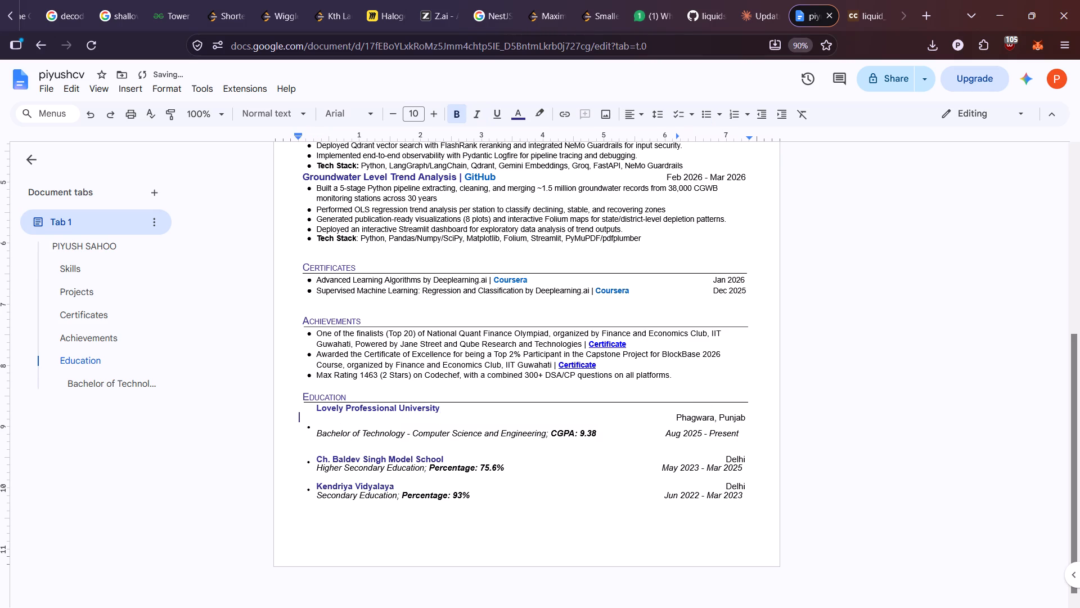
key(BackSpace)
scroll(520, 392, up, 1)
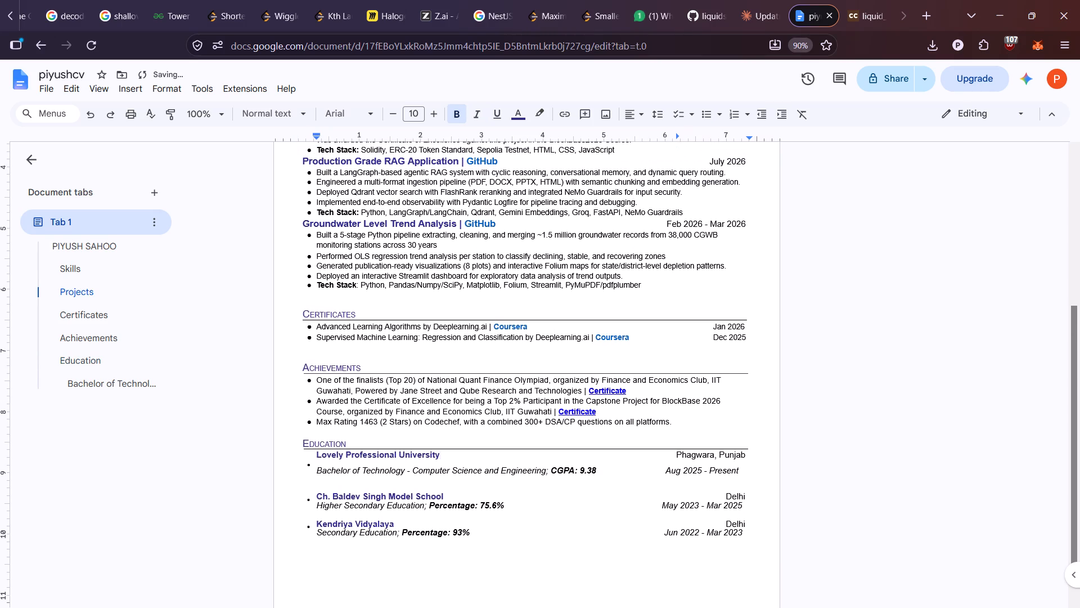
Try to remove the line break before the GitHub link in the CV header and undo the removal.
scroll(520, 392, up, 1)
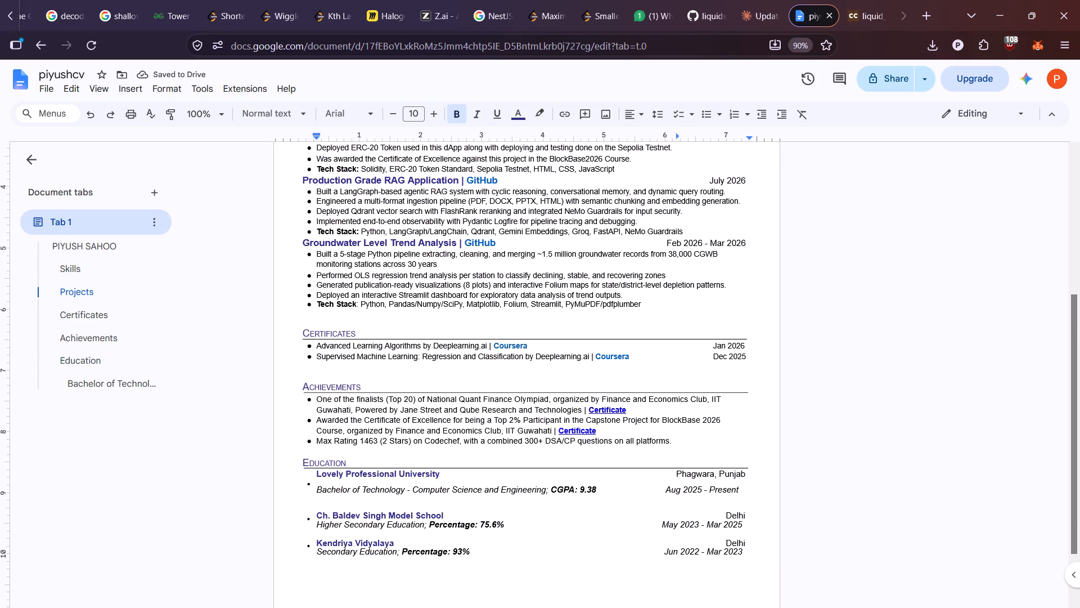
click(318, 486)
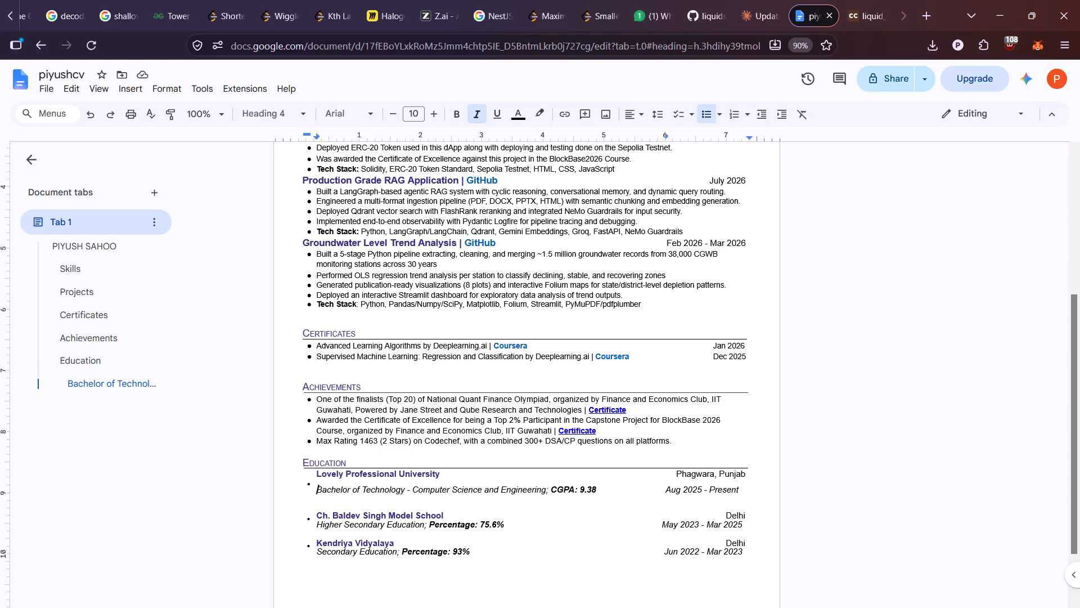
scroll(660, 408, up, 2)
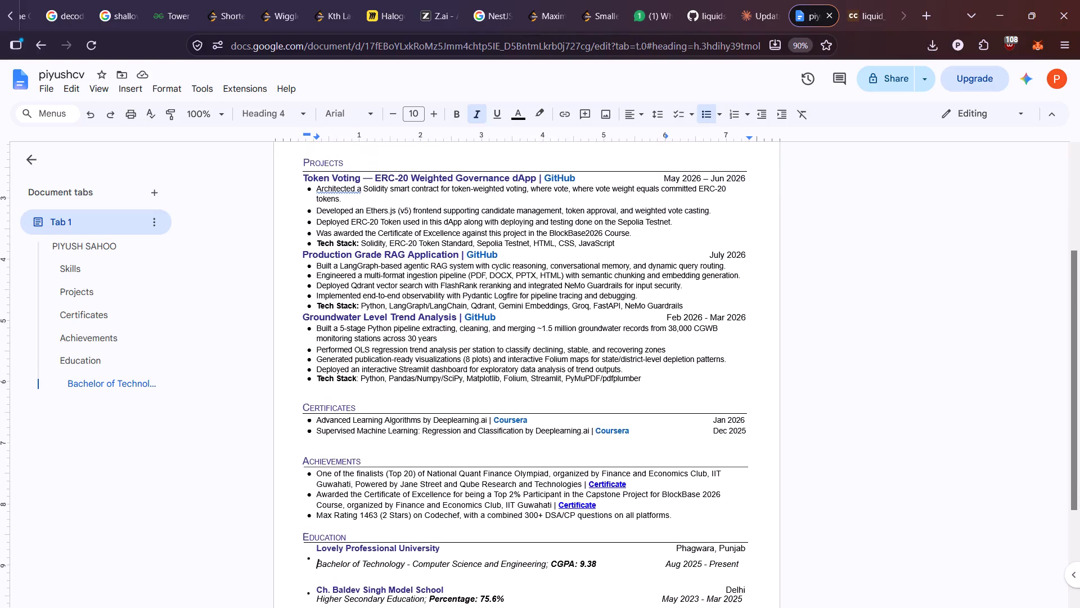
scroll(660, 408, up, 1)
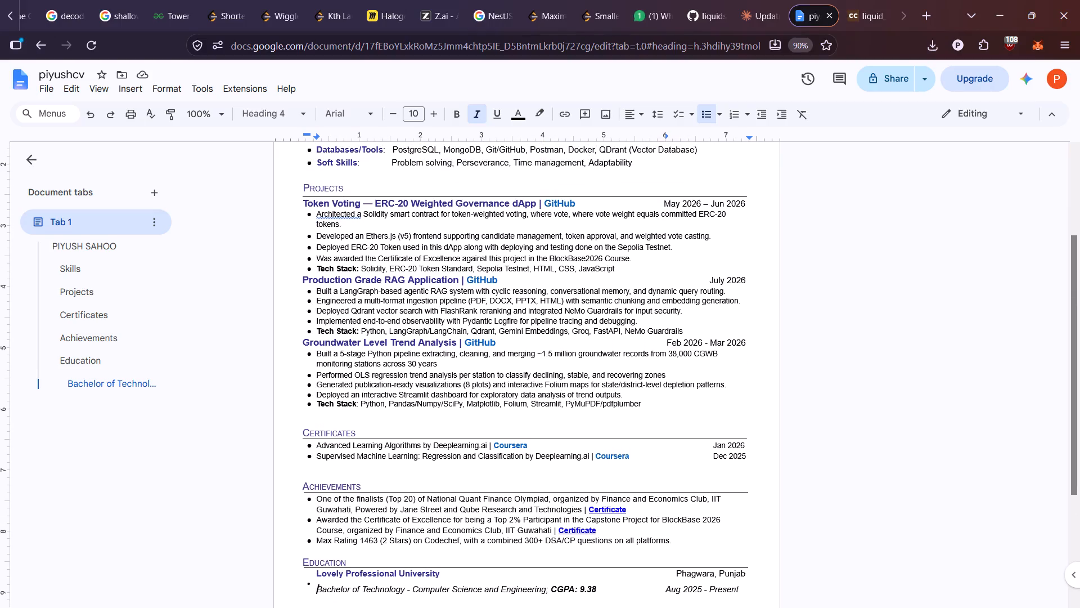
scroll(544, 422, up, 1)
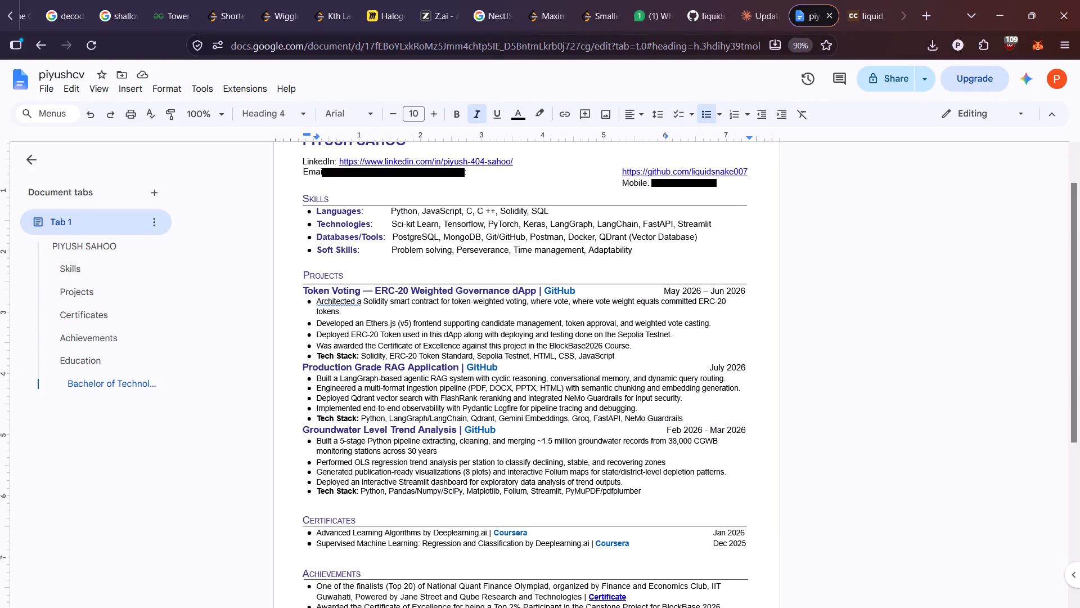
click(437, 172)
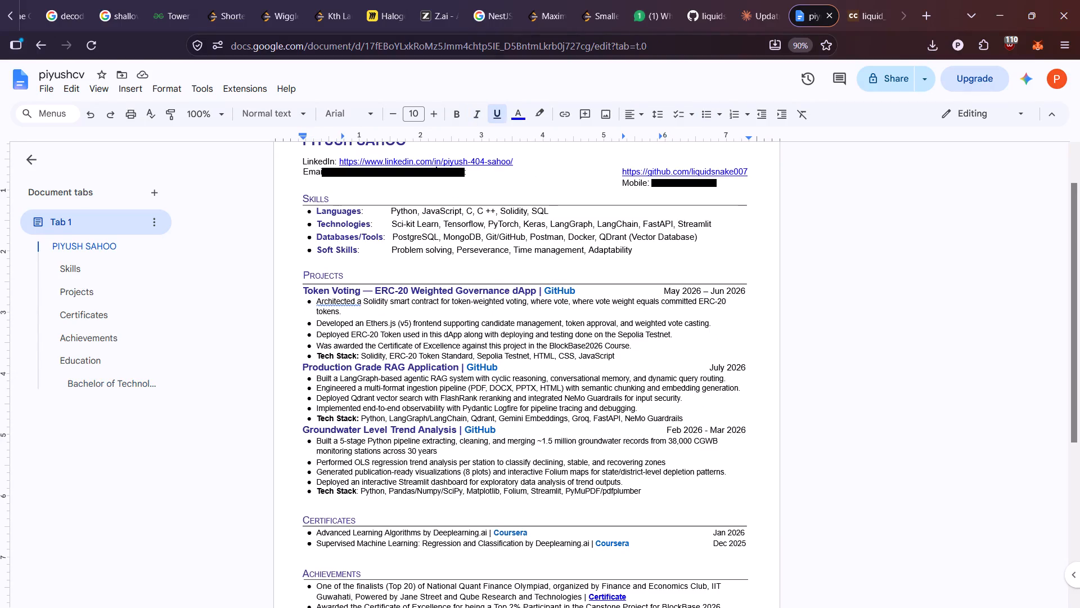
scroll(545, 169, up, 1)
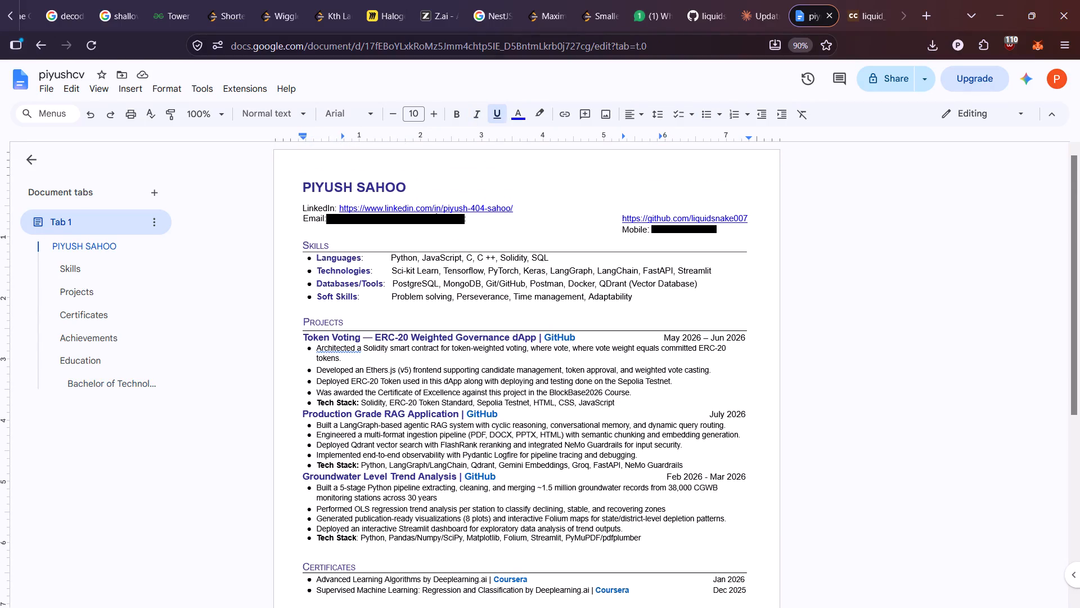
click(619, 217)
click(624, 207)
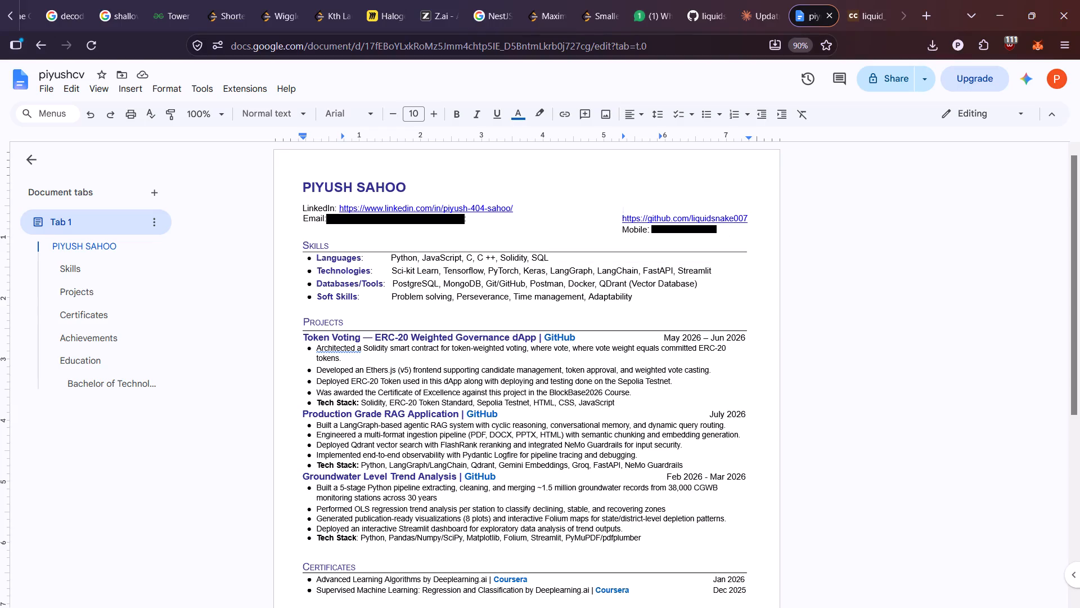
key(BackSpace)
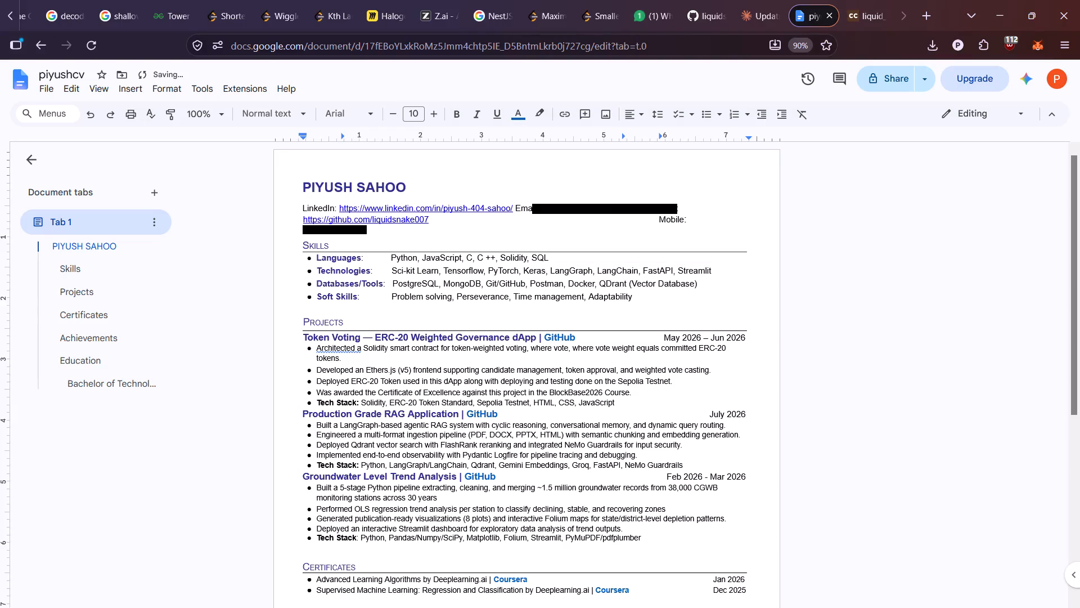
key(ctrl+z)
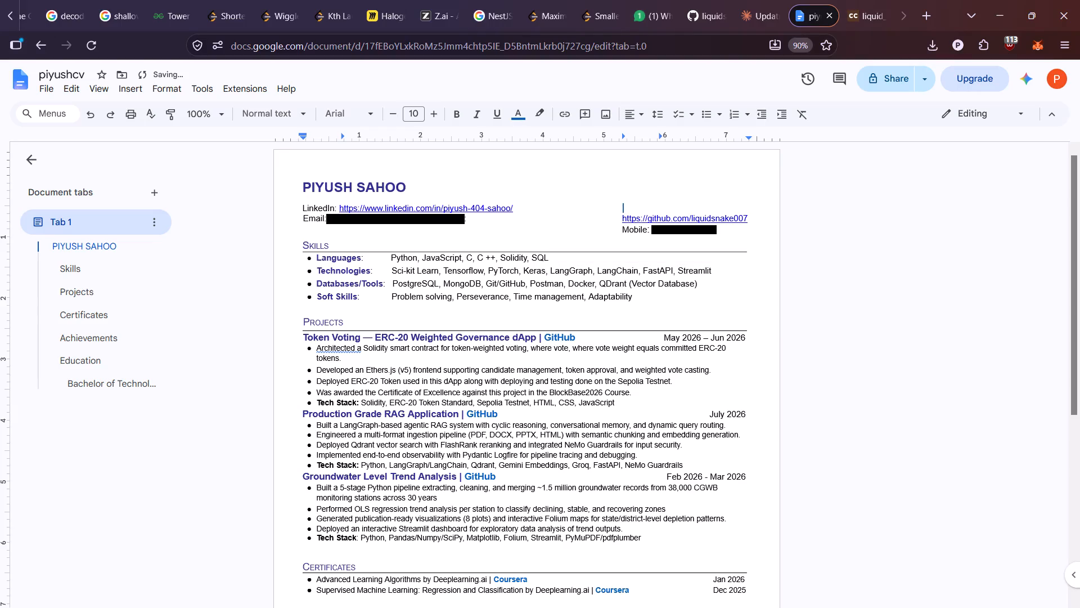
scroll(573, 364, down, 2)
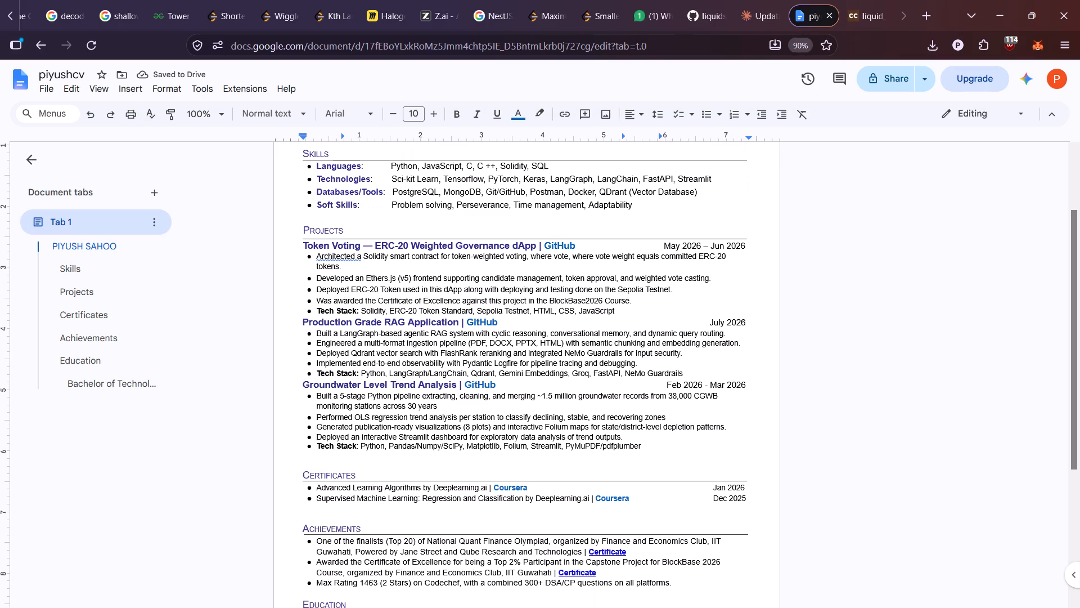
scroll(573, 364, down, 2)
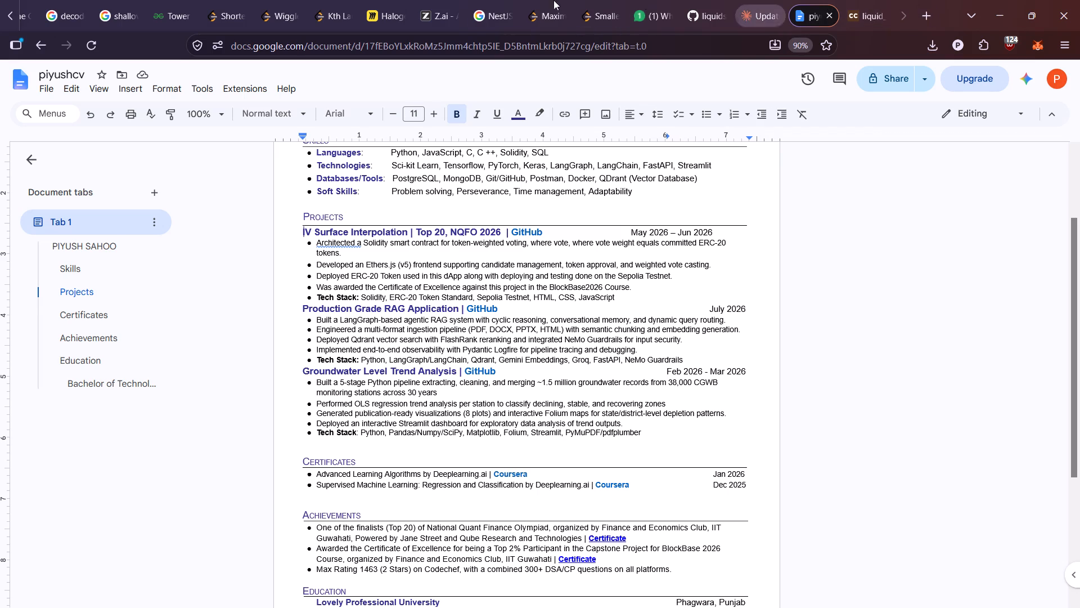
click(724, 1)
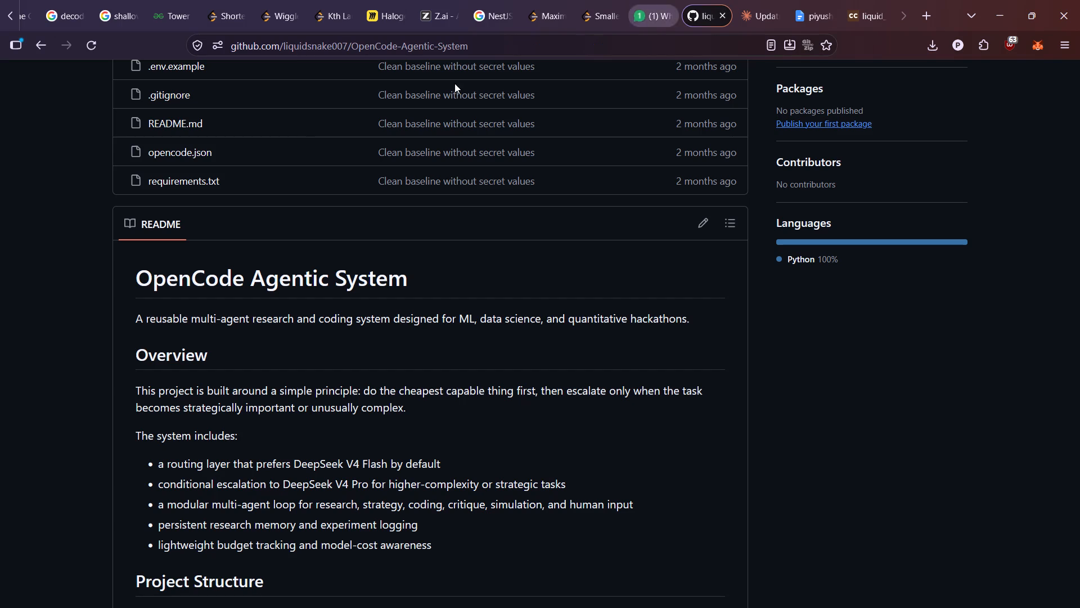
click(43, 47)
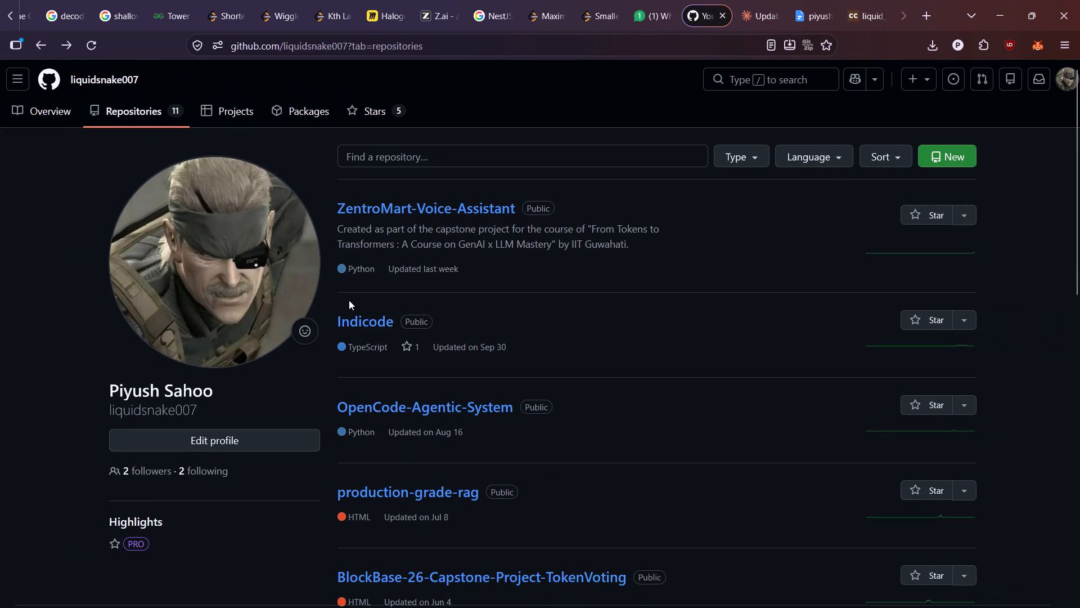
scroll(453, 385, down, 5)
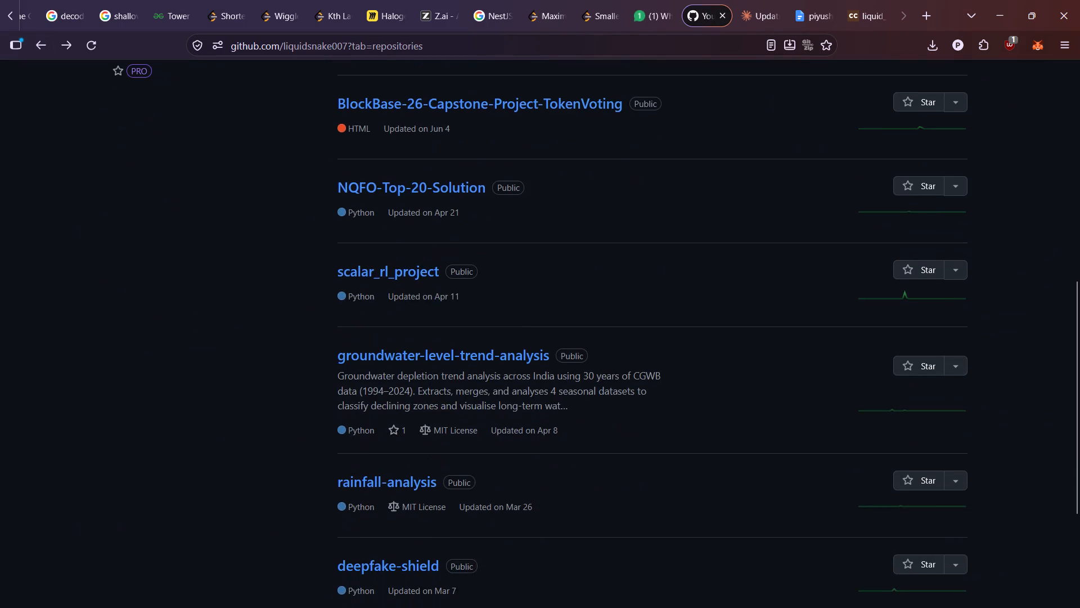
scroll(466, 360, down, 1)
scroll(449, 241, up, 3)
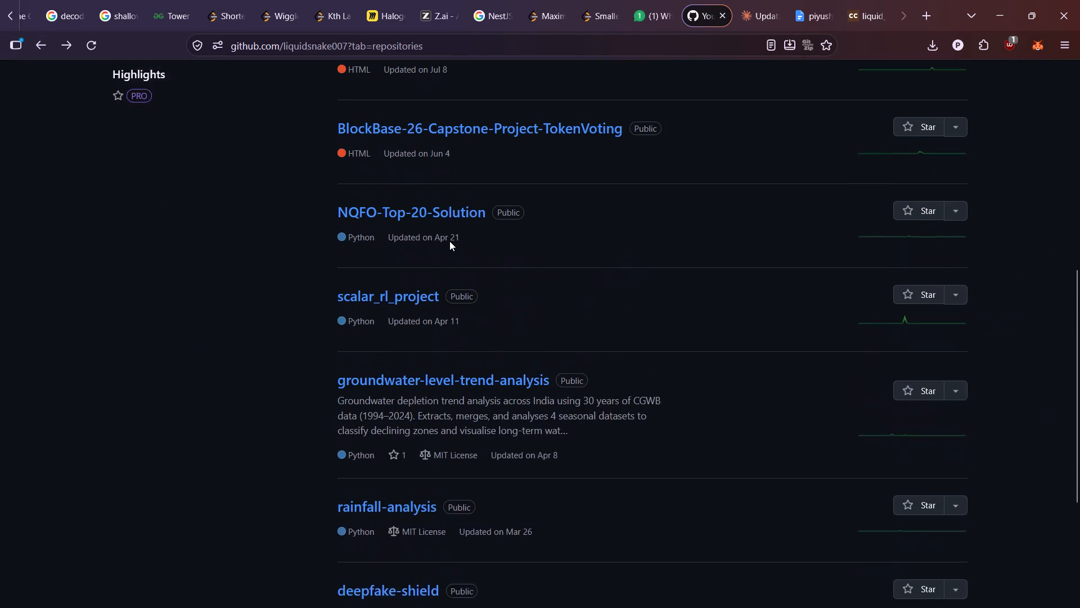
scroll(449, 241, up, 1)
click(425, 271)
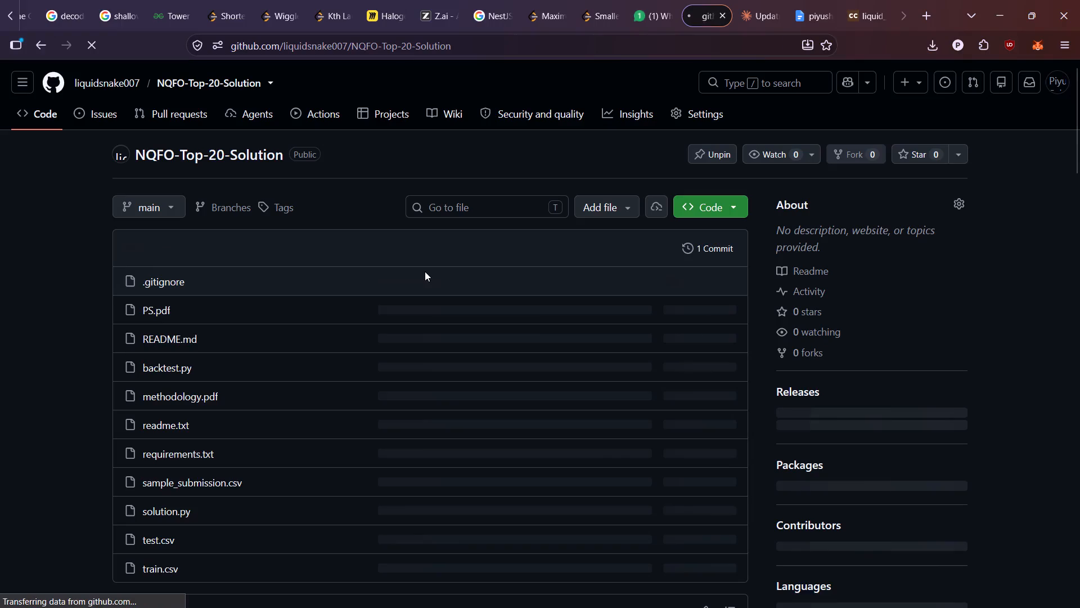
Copy the web address of the NQFO-Top-20-Solution repository.
scroll(487, 212, down, 3)
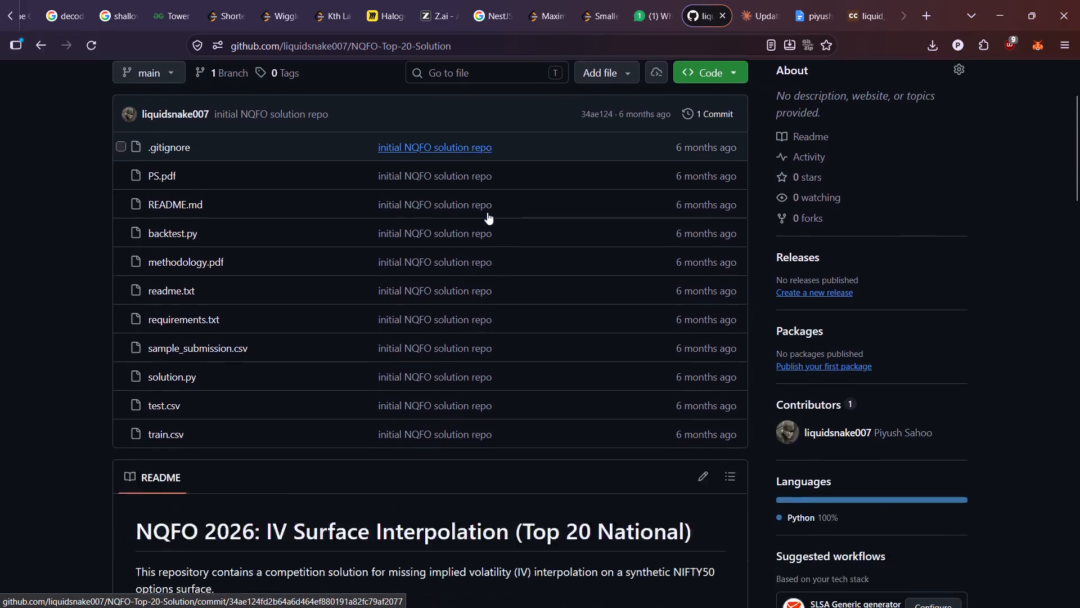
scroll(487, 212, down, 1)
scroll(431, 436, down, 2)
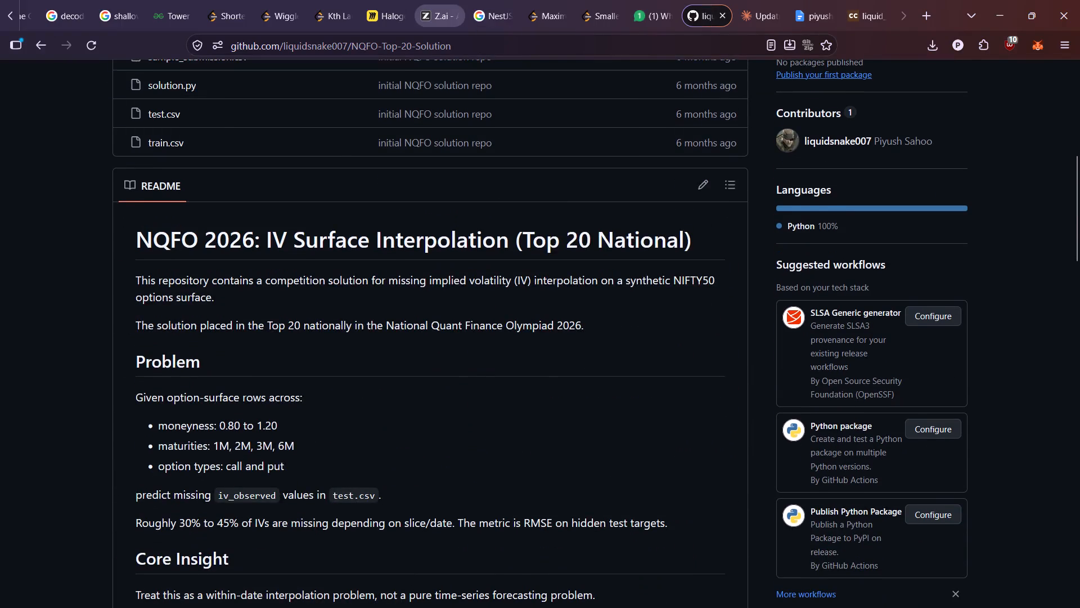
click(463, 39)
key(ctrl+c)
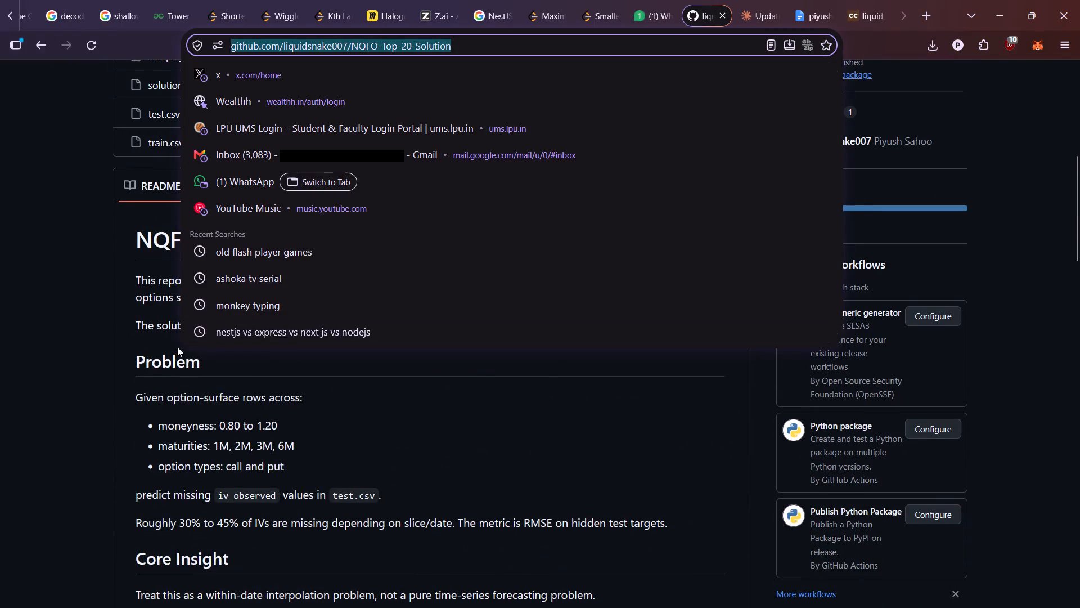
Examine the repository's README, including its final results, method summary and repository contents.
click(175, 350)
scroll(463, 340, down, 8)
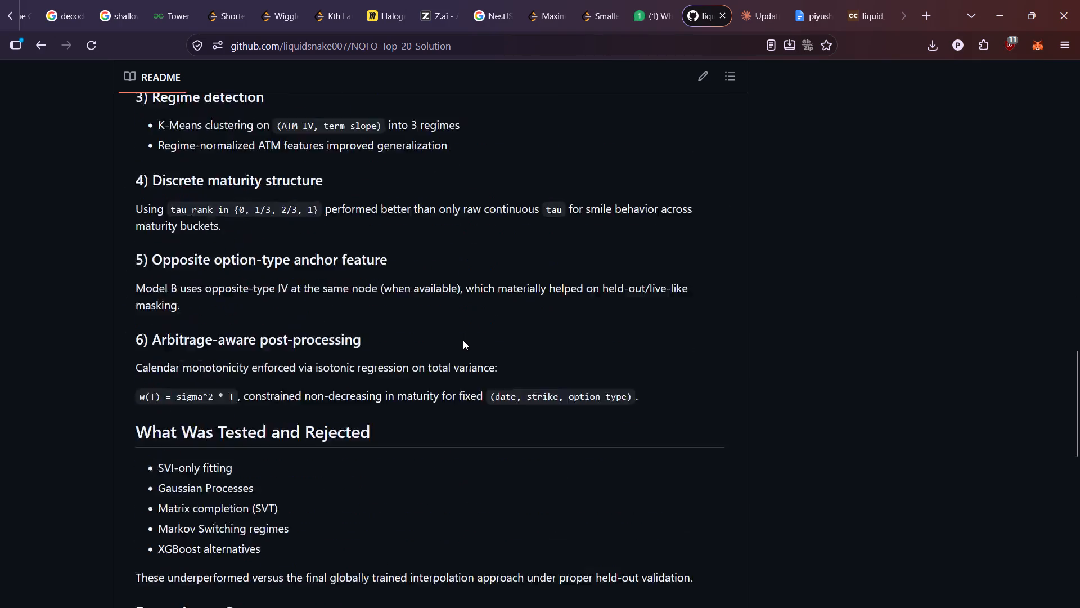
scroll(463, 340, down, 4)
scroll(463, 340, up, 4)
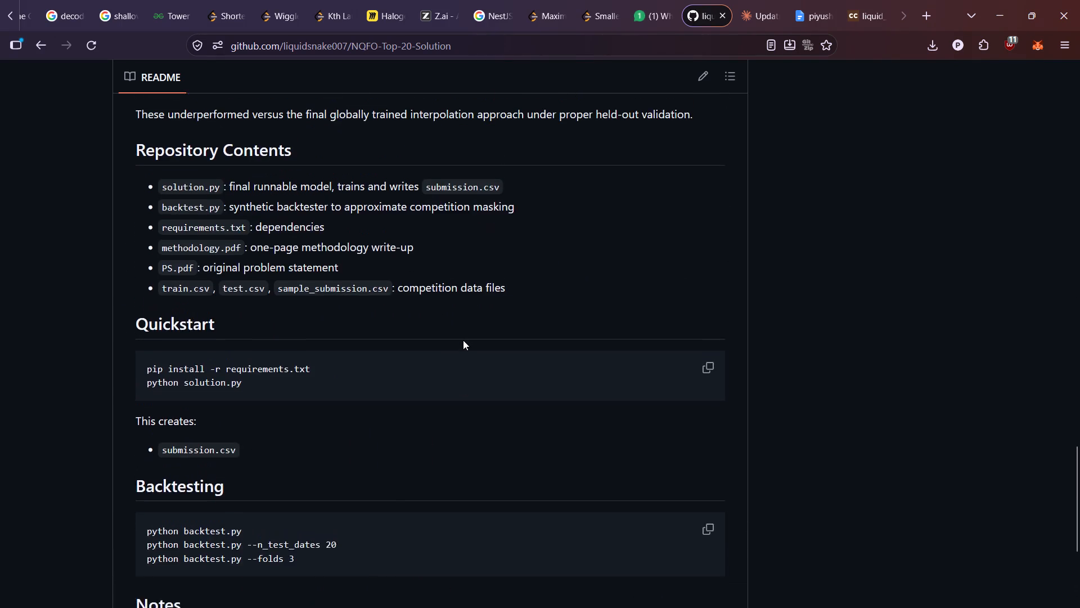
scroll(463, 340, down, 2)
scroll(463, 340, up, 13)
scroll(463, 340, right, 1)
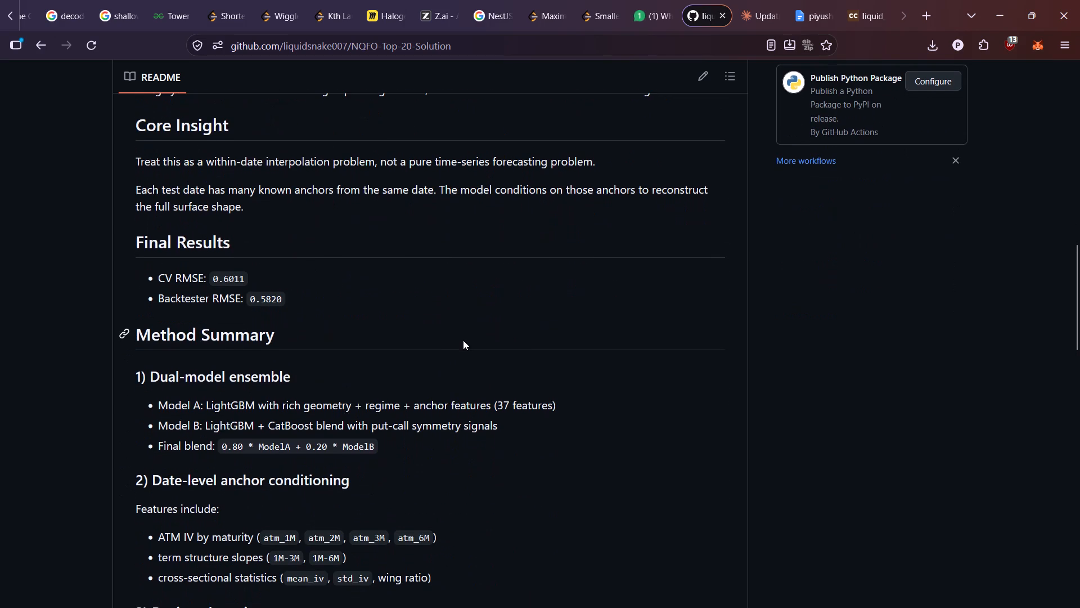
scroll(463, 340, right, 2)
Open the NQFO-Top-20-Solution commit history to check the commit date.
scroll(463, 340, up, 3)
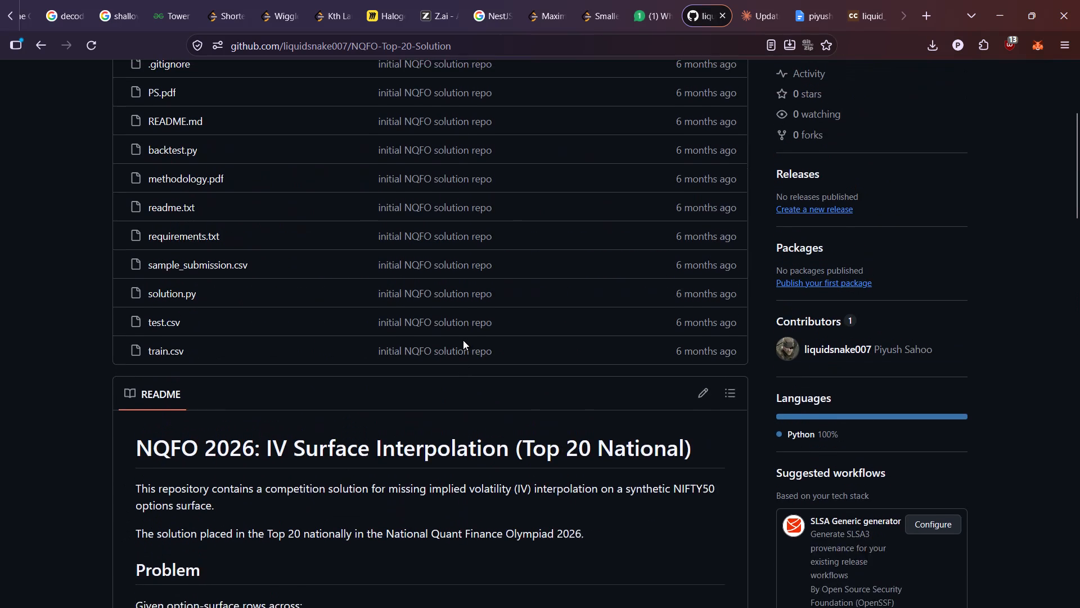
scroll(463, 340, up, 2)
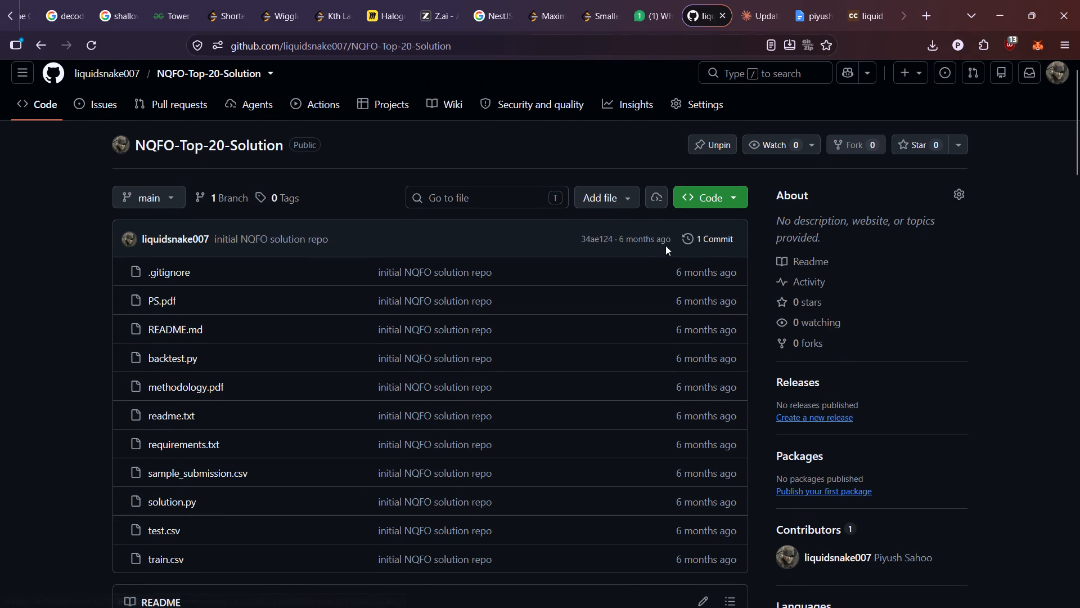
click(699, 241)
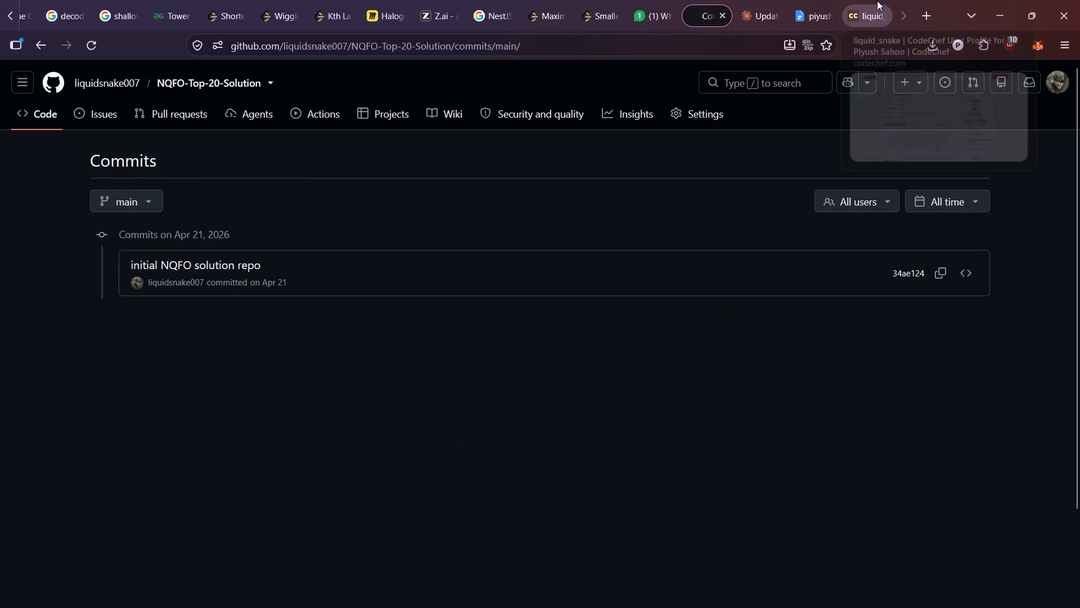
Switch back to the piyushcv document and replace the date range on the IV Surface Interpolation title line with "April 2026".
click(809, 0)
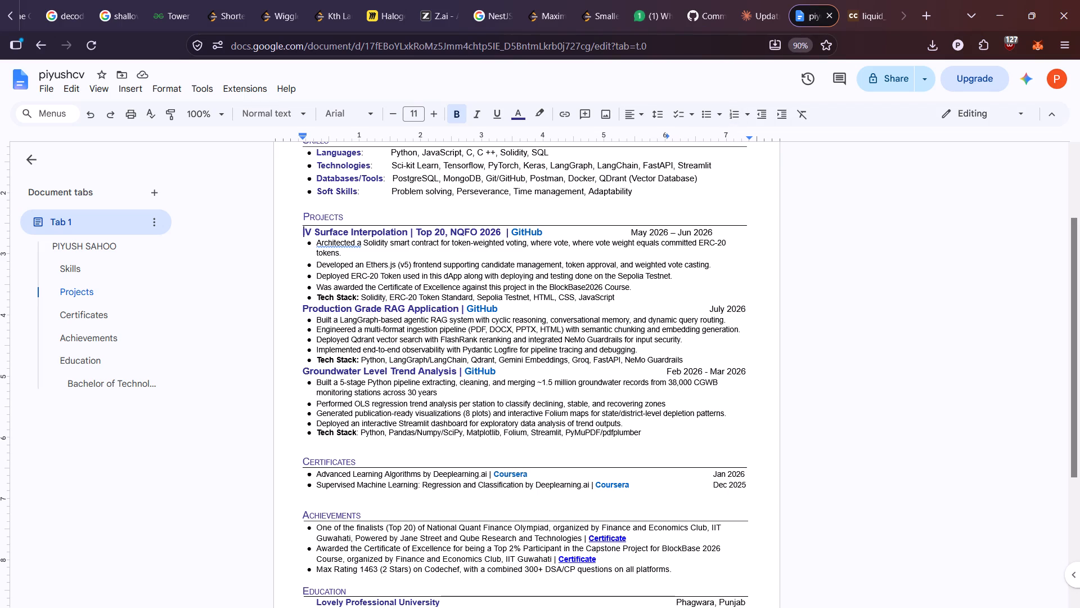
click(717, 227)
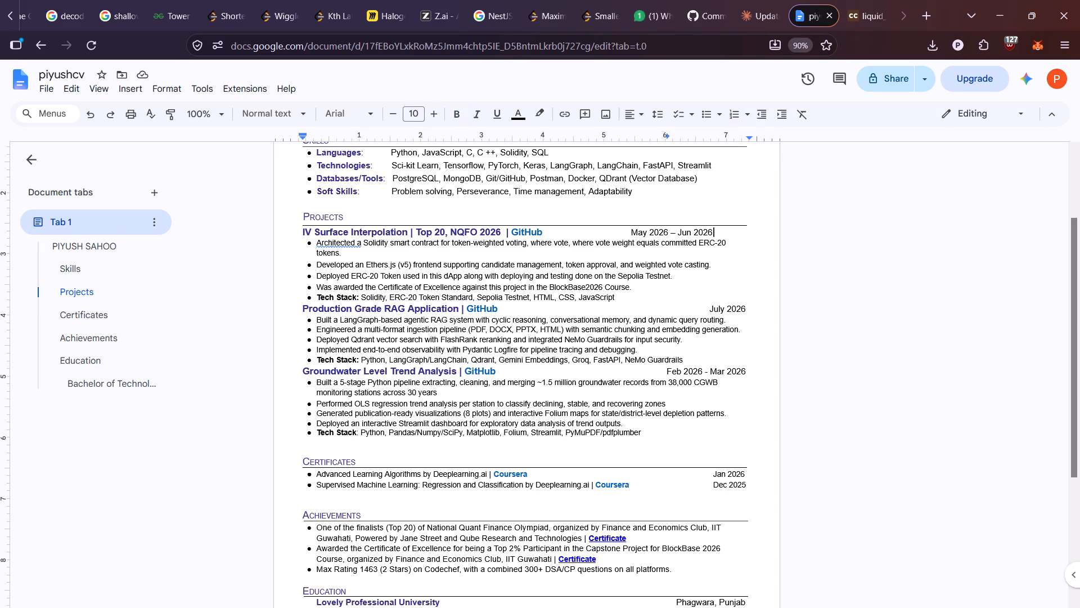
key(Left)
key(Right)
key(Right)
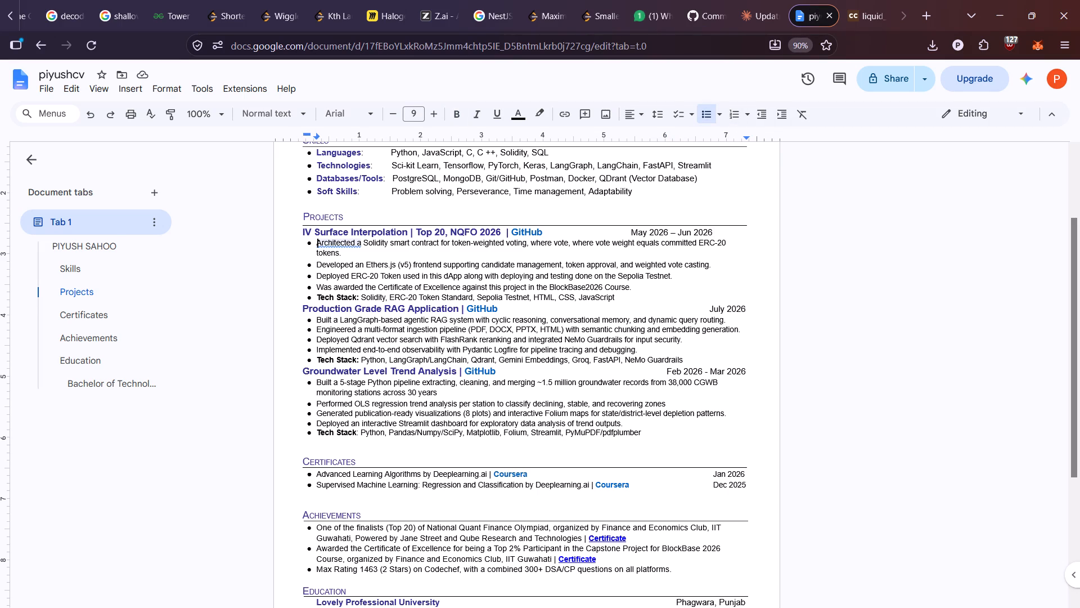
key(Left)
key(BackSpace)
key(BackSpace)
key(BackSpace)
key(BackSpace)
key(BackSpace)
key(BackSpace)
key(BackSpace)
key(BackSpace)
key(BackSpace)
key(BackSpace)
key(BackSpace)
key(BackSpace)
key(BackSpace)
key(BackSpace)
key(BackSpace)
key(BackSpace)
key(BackSpace)
key(BackSpace)
key(BackSpace)
key(BackSpace)
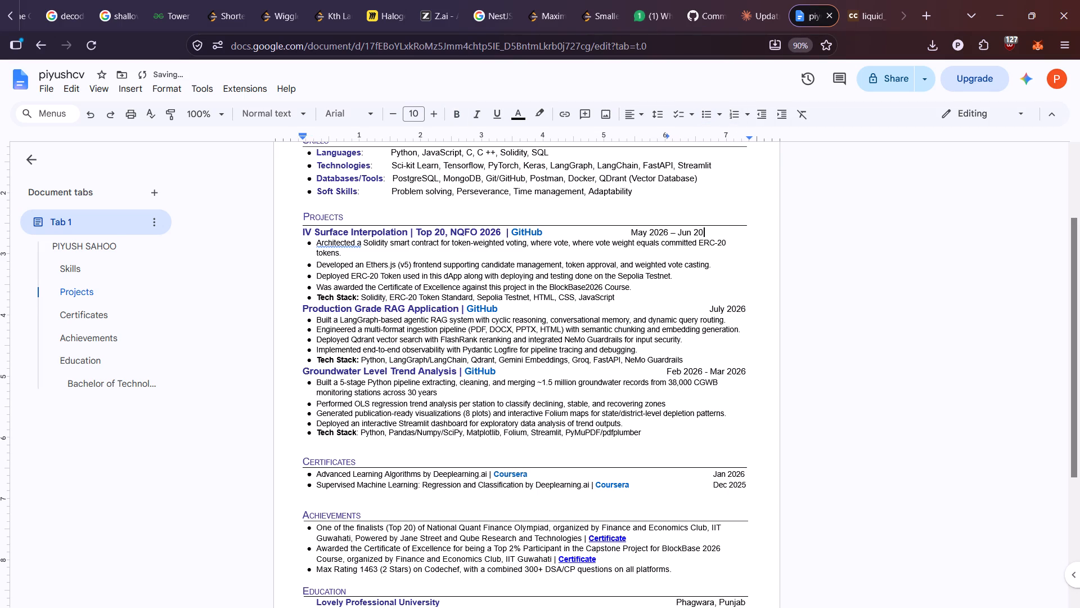
key(BackSpace)
key(Tab)
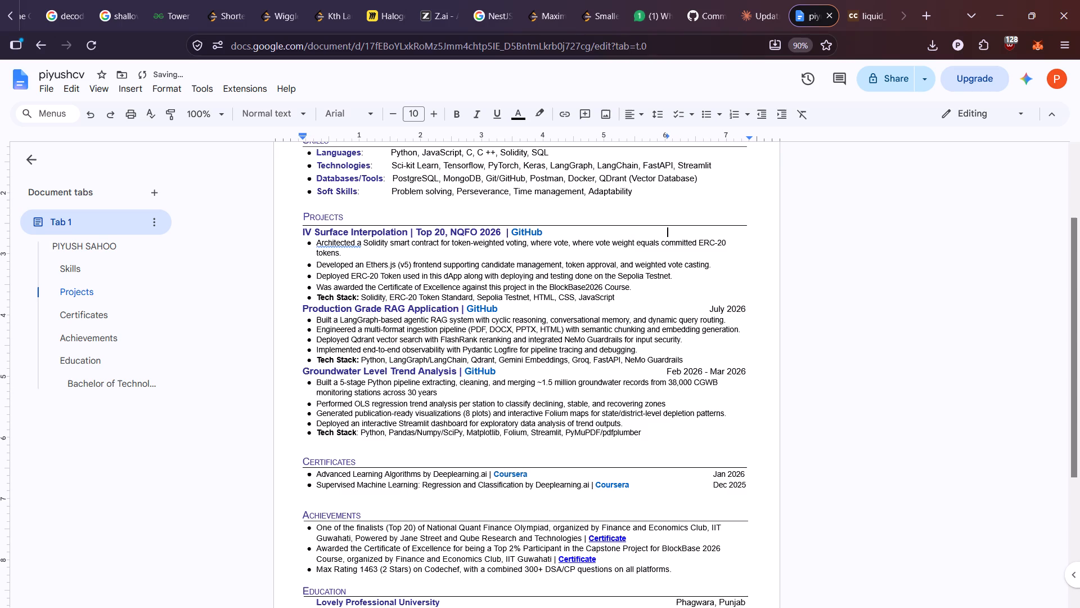
key(shift+a)
text(pril)
key(space)
text(02)
key(BackSpace)
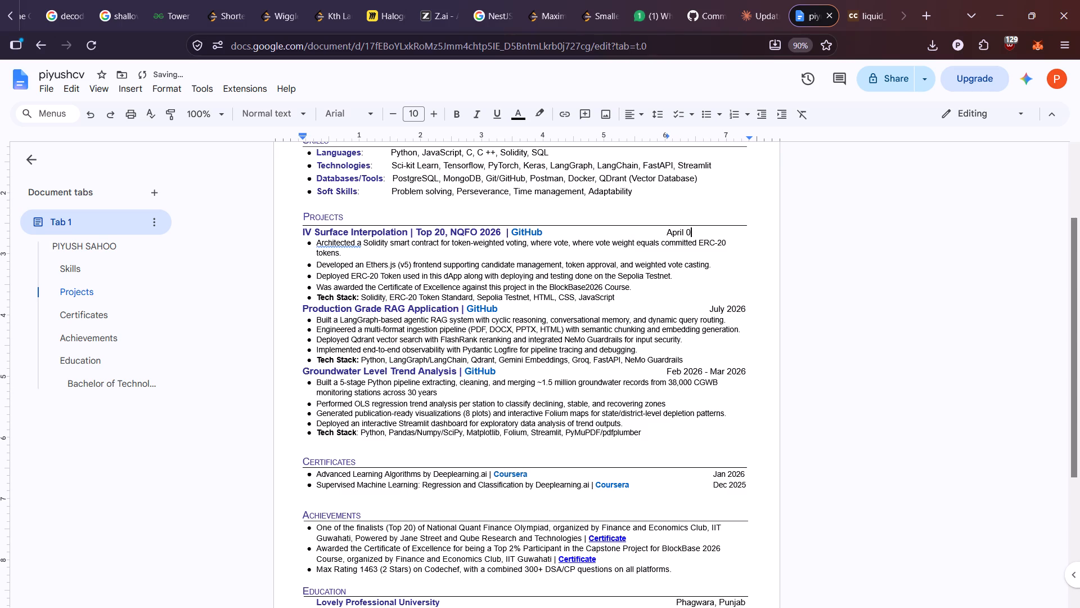
key(BackSpace)
text(2026)
Shift the "April 2026" date along its line with a tab and spaces so it aligns with the other project dates.
key(Left)
key(Left)
key(Left)
key(Left)
key(Left)
key(Left)
key(Left)
key(Left)
key(Left)
key(Left)
key(Tab)
key(space)
key(space)
key(space)
key(space)
key(space)
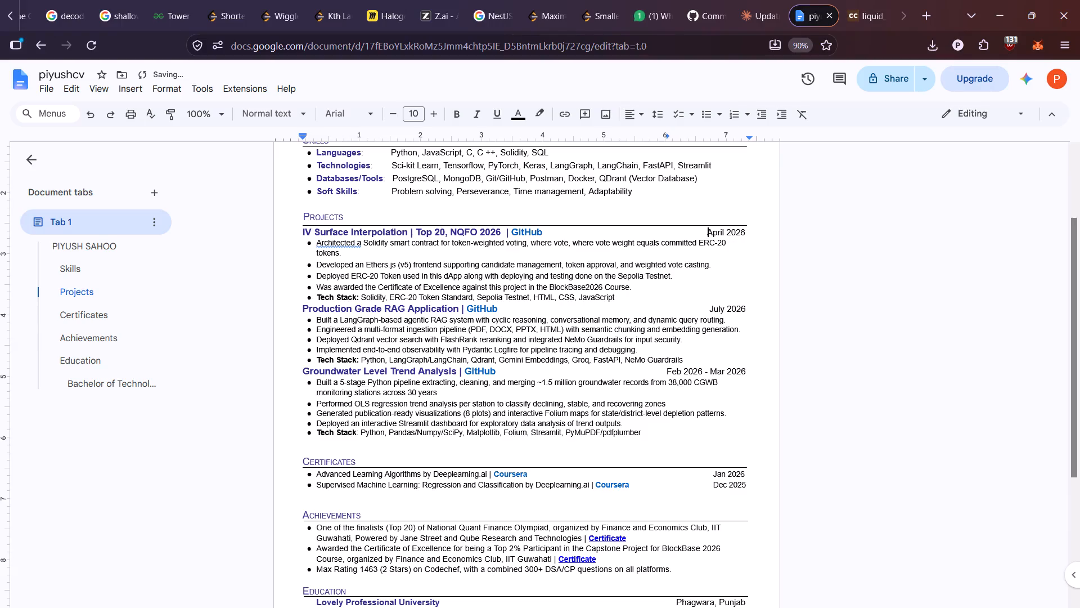
click(697, 240)
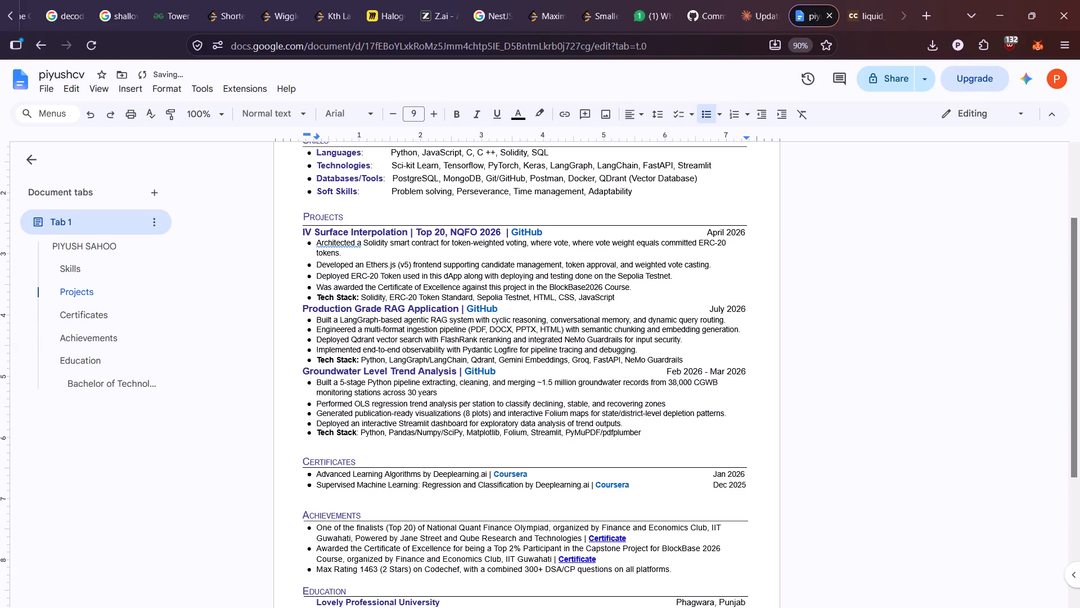
Restack the CV header so the GitHub link and the Mobile number each sit on their own line beneath the Email line.
scroll(587, 263, up, 2)
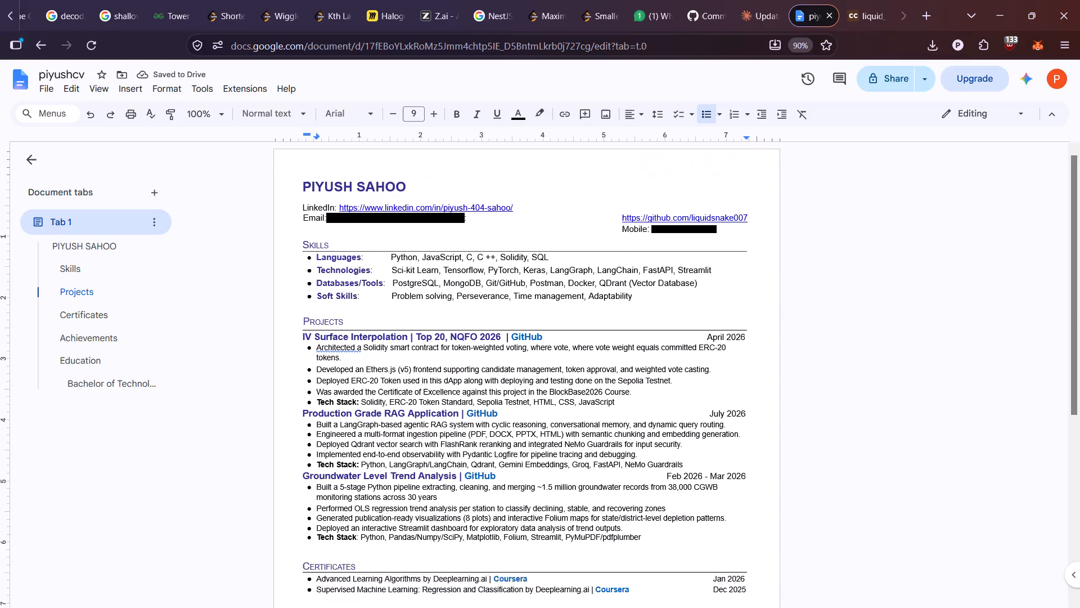
scroll(587, 263, up, 1)
click(437, 223)
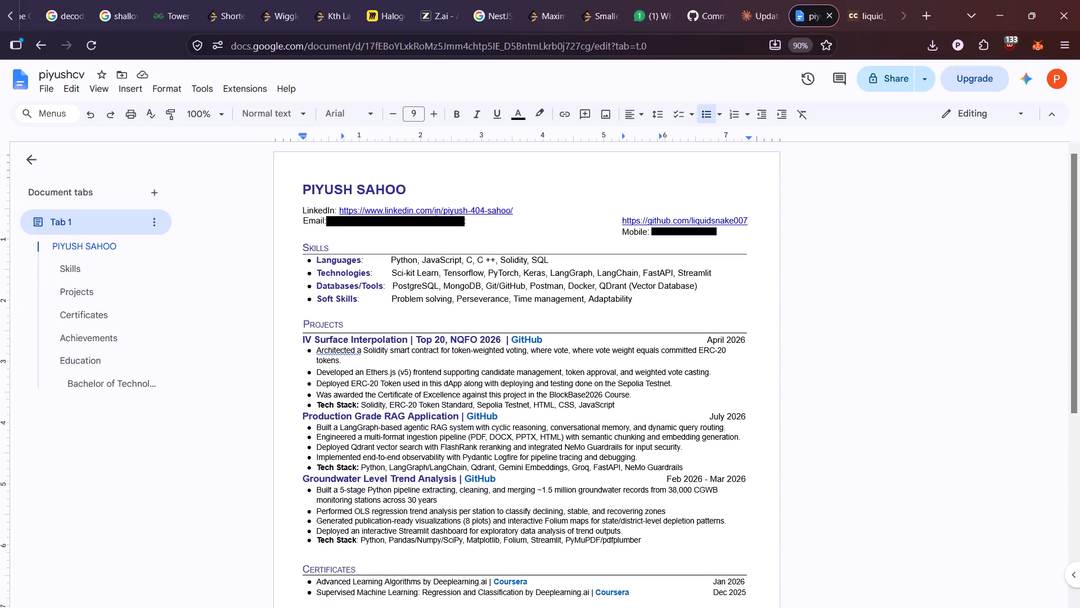
key(Tab)
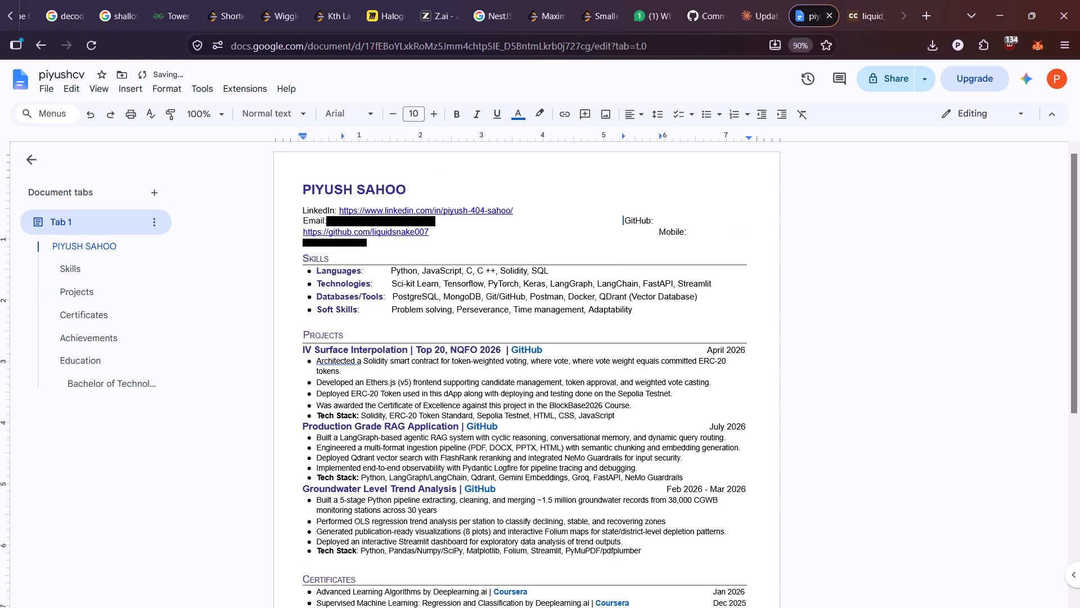
key(Tab)
key(BackSpace)
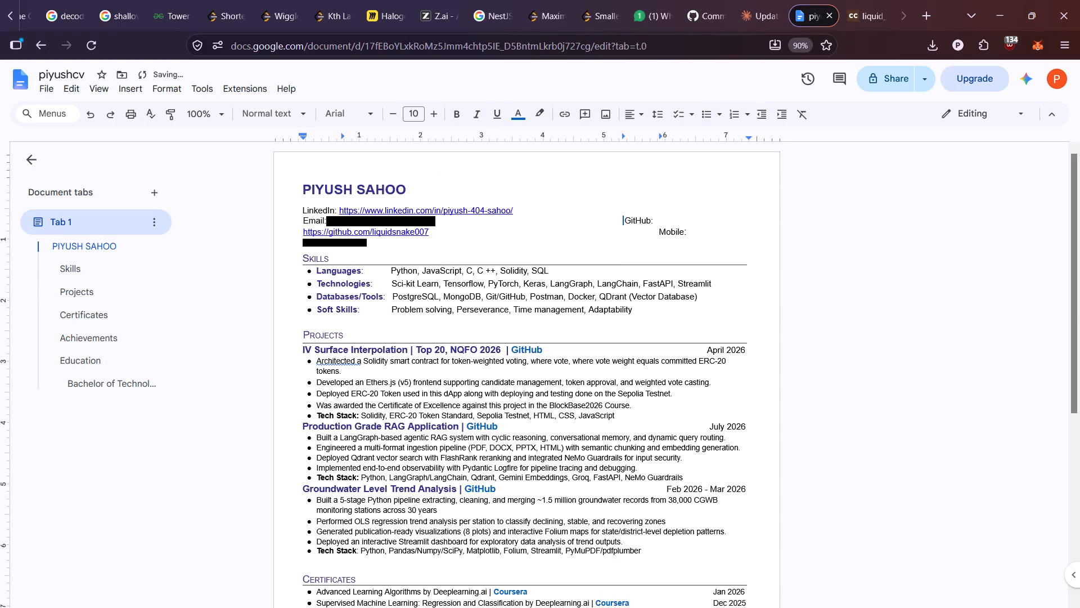
click(300, 236)
key(BackSpace)
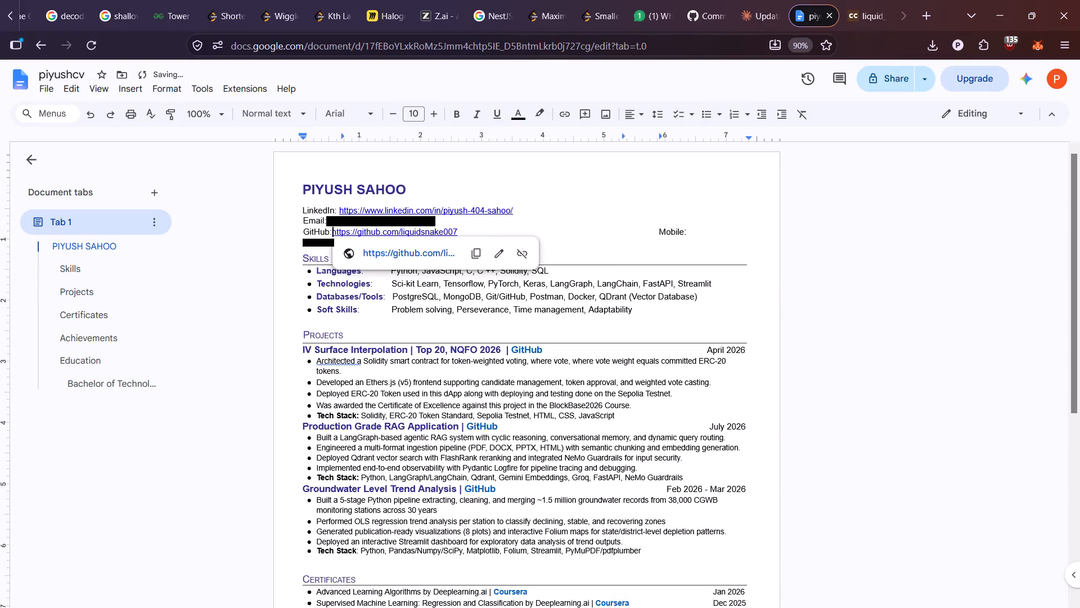
click(492, 231)
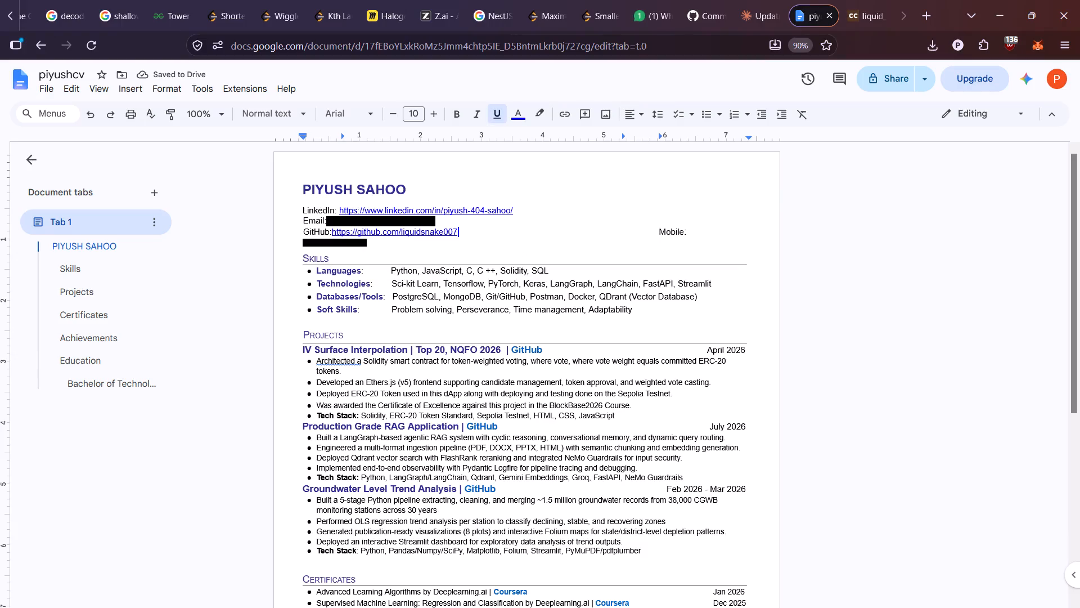
click(304, 243)
key(BackSpace)
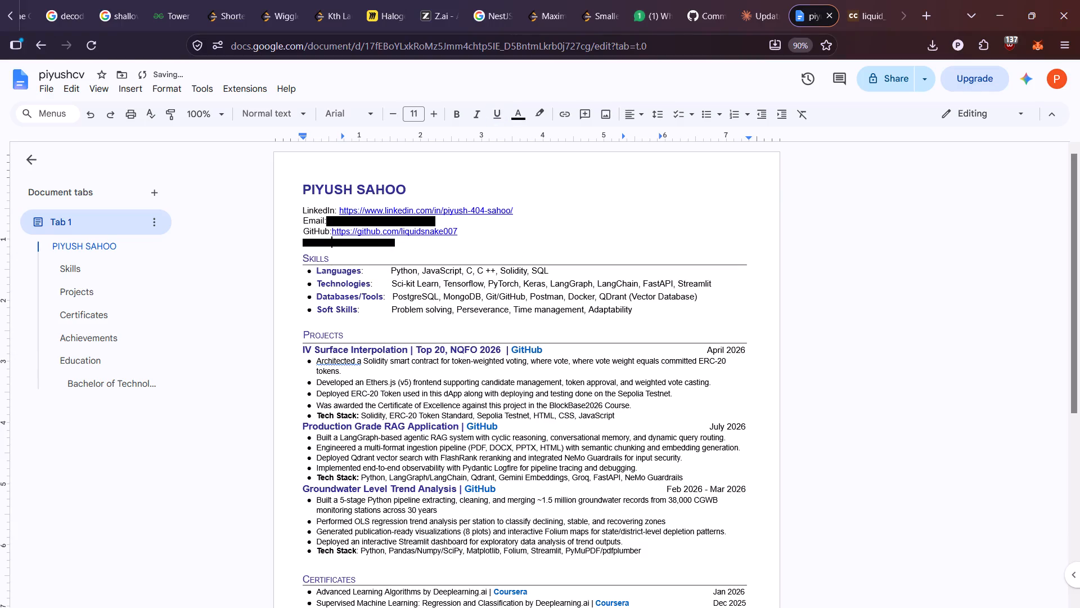
click(413, 245)
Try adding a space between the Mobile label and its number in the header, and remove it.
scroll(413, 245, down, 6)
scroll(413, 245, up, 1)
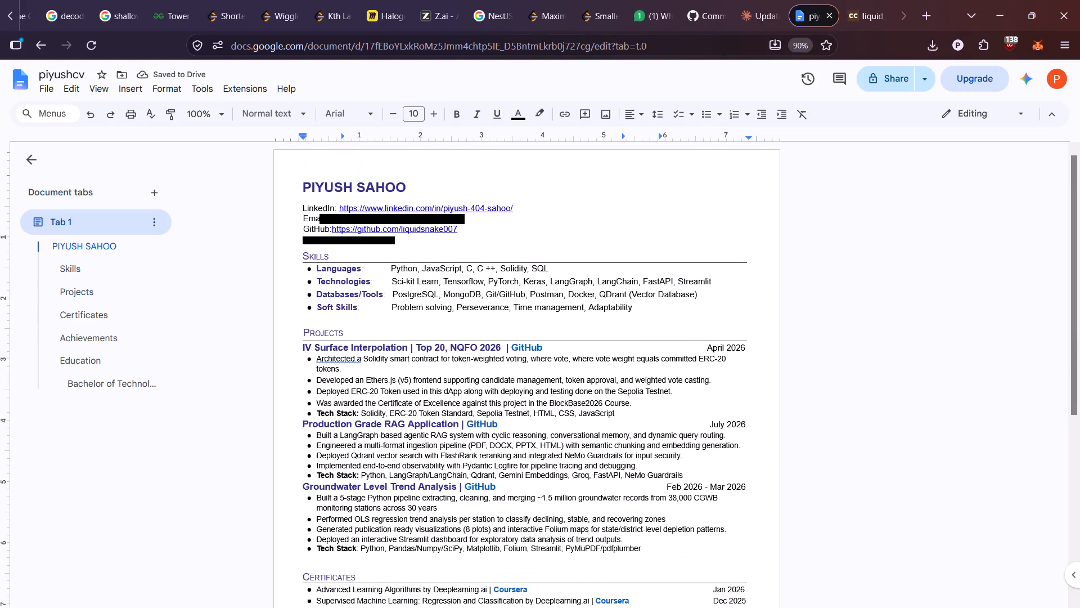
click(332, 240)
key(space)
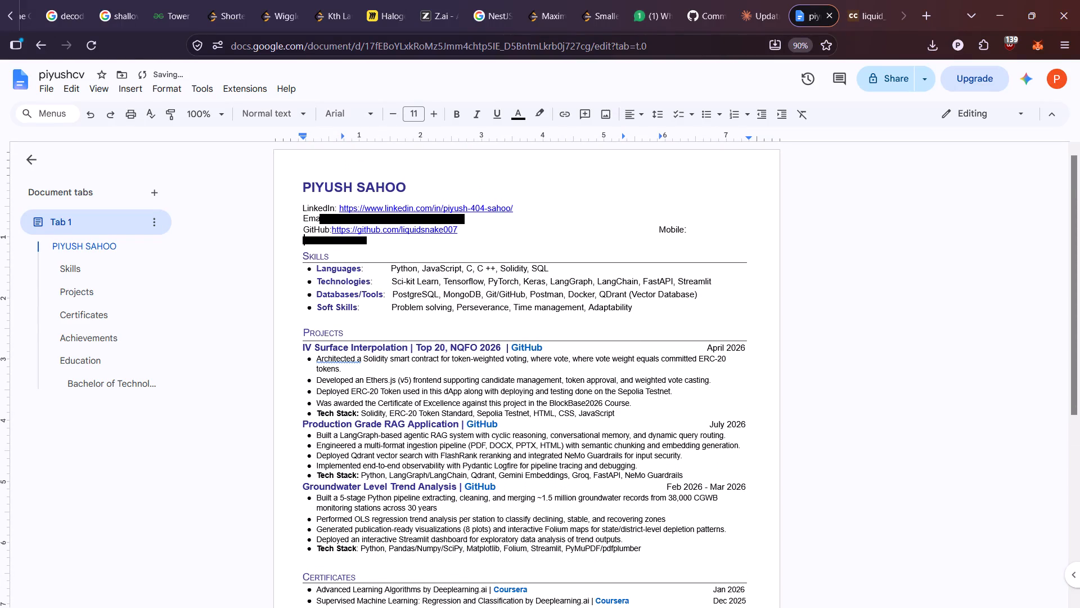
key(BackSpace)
Insert a space before the Mobile label to line it up with the GitHub label above.
click(301, 244)
key(space)
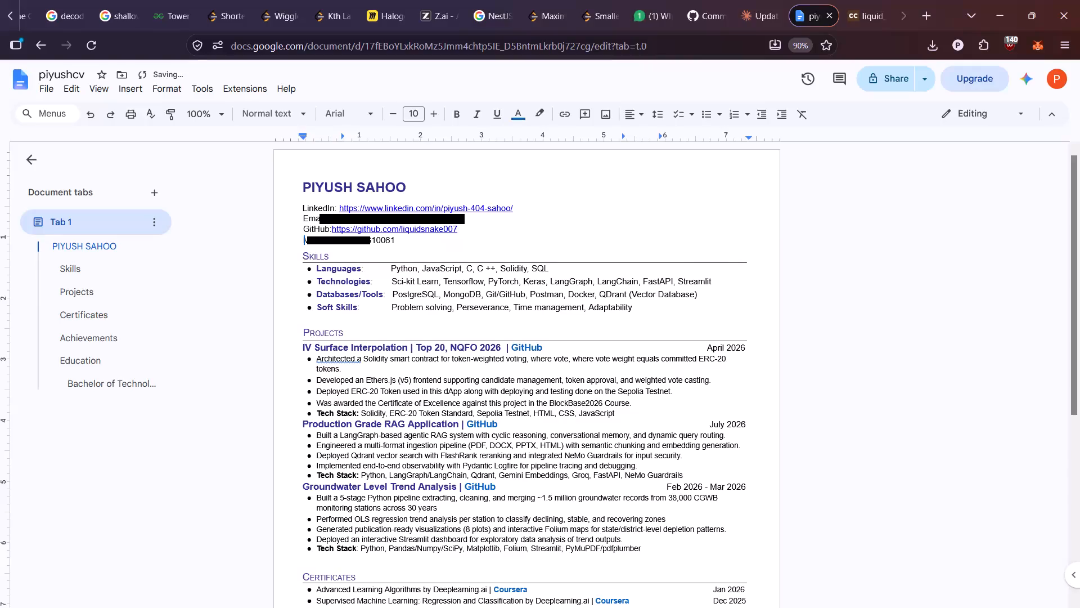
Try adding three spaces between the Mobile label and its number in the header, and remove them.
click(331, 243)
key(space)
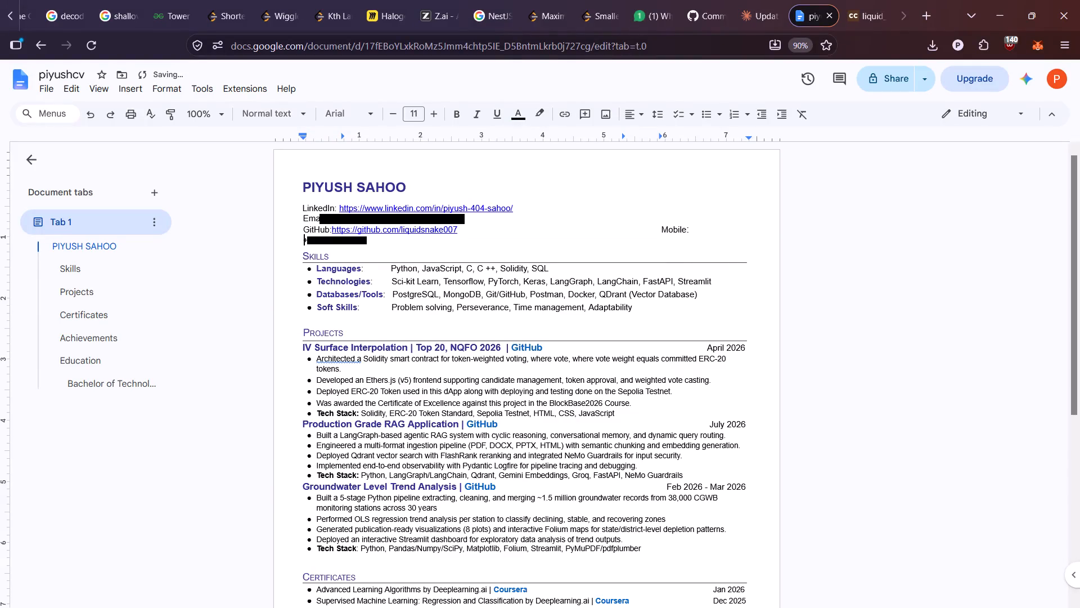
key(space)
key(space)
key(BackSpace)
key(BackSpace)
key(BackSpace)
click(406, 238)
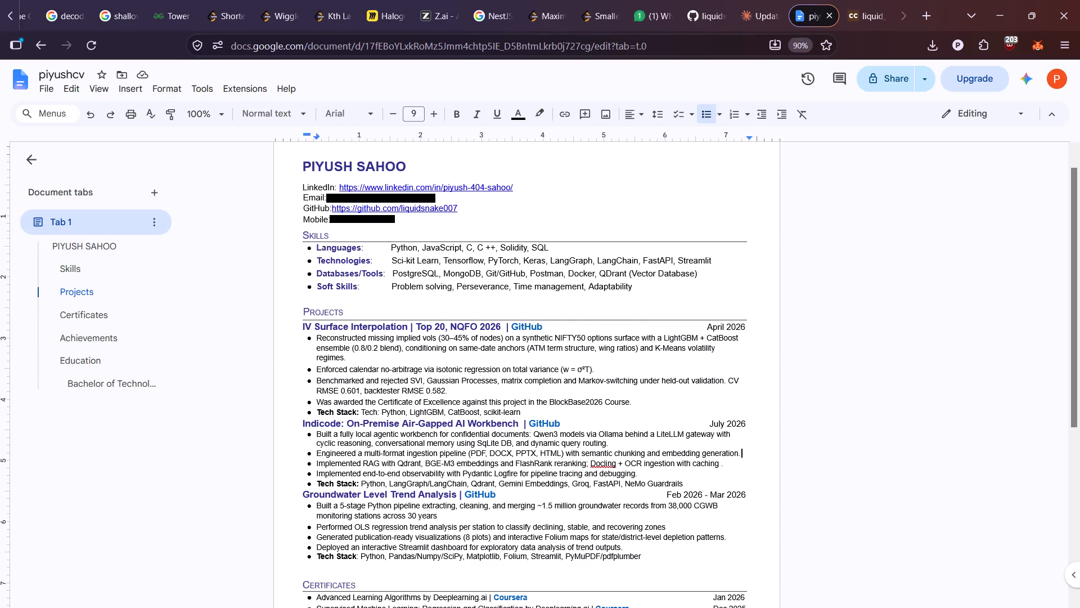
drag(638, 473, 345, 472)
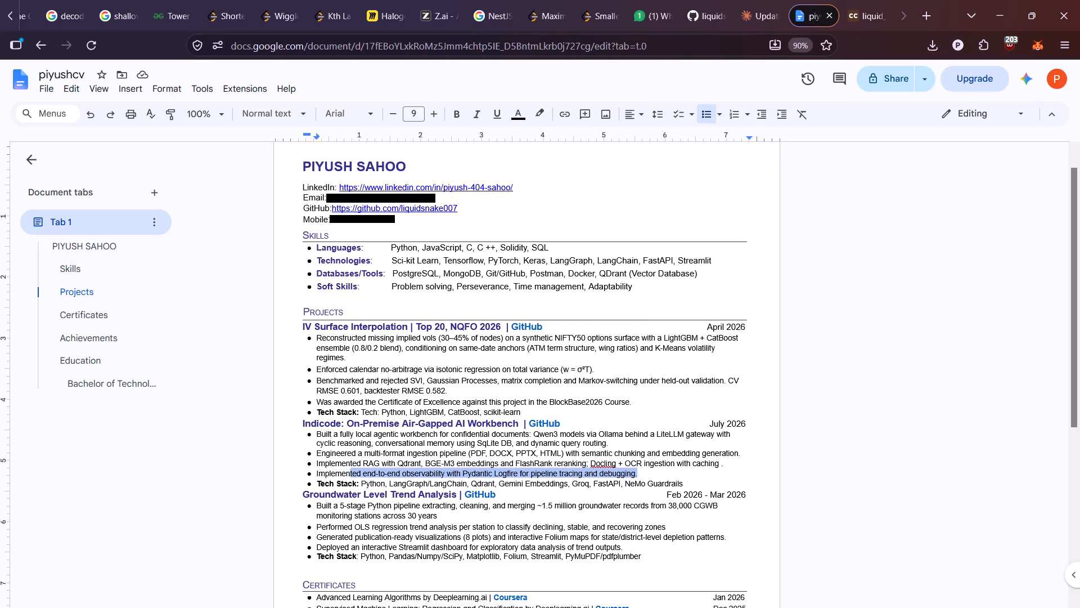
drag(345, 472, 320, 472)
key(BackSpace)
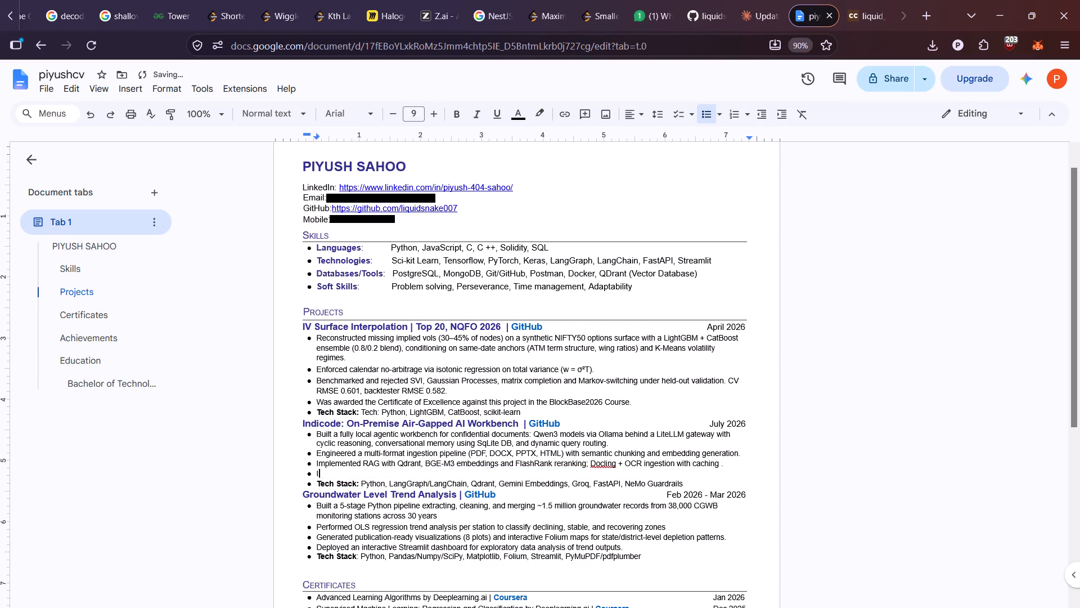
key(BackSpace)
key(ctrl+v)
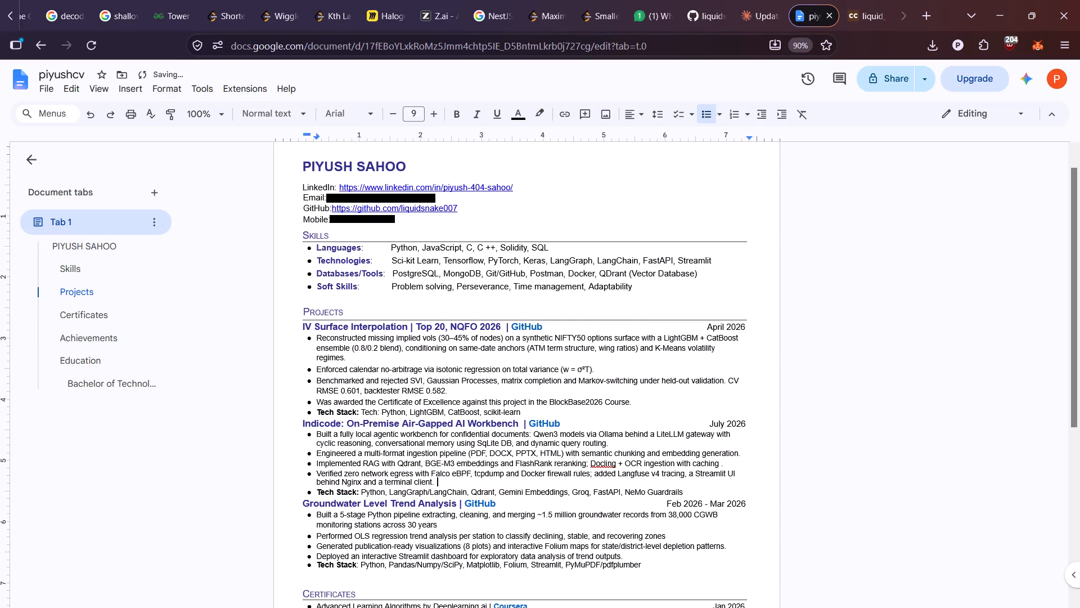
Add "based on Python's Textua" after "terminal client" in the Indicode project's "Verified zero network egress" bullet.
click(432, 481)
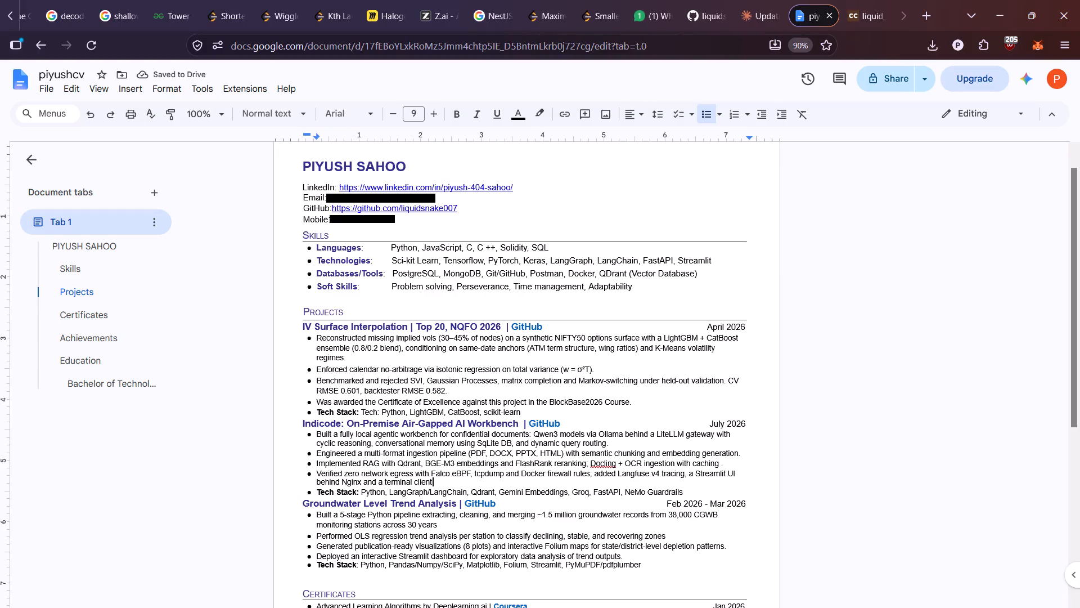
key(space)
text(based on p)
key(BackSpace)
text(Python's Texu)
key(BackSpace)
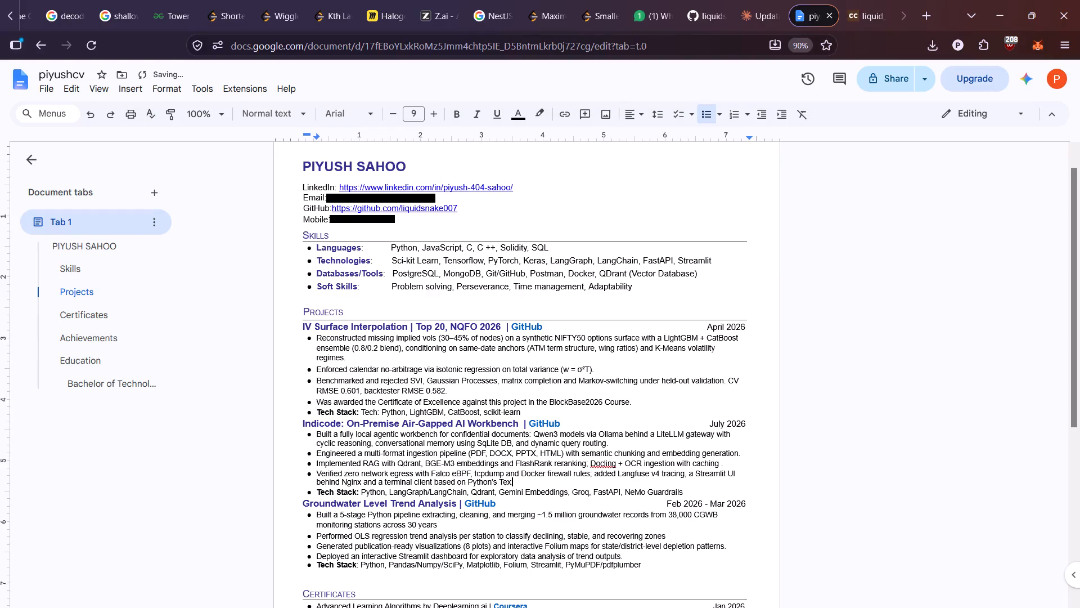
text(tua)
Replace "terminal client" with "TUI" in the Indicode project's "Verified zero network egress" bullet.
click(432, 482)
key(BackSpace)
key(BackSpace)
key(BackSpace)
key(BackSpace)
key(BackSpace)
key(BackSpace)
key(BackSpace)
key(BackSpace)
key(BackSpace)
key(BackSpace)
key(BackSpace)
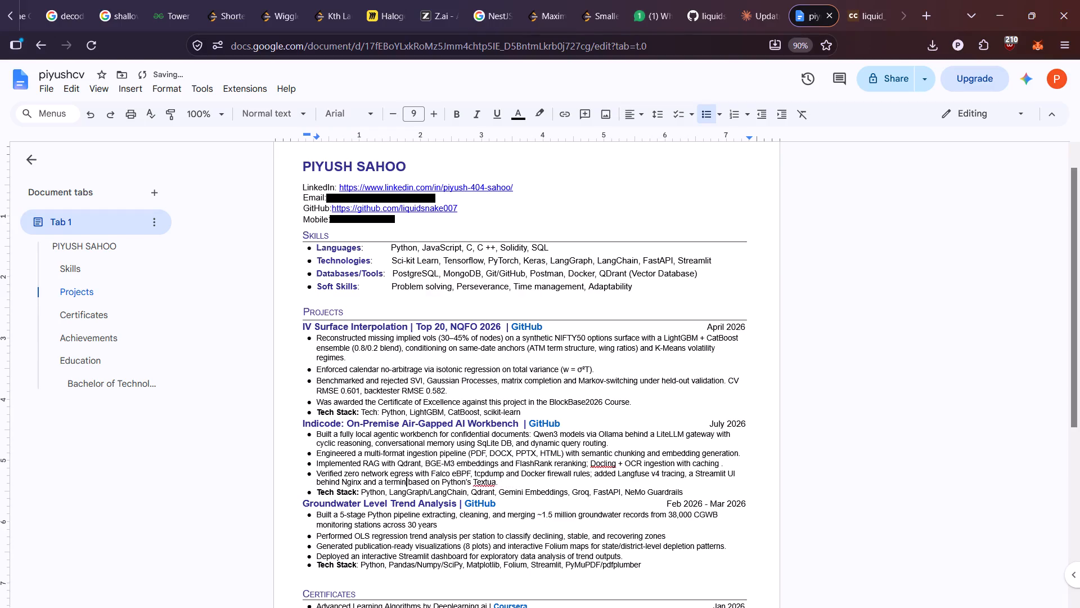
key(BackSpace)
key(BackSpace)
key(BackSpace)
key(BackSpace)
key(BackSpace)
text(TUI)
key(space)
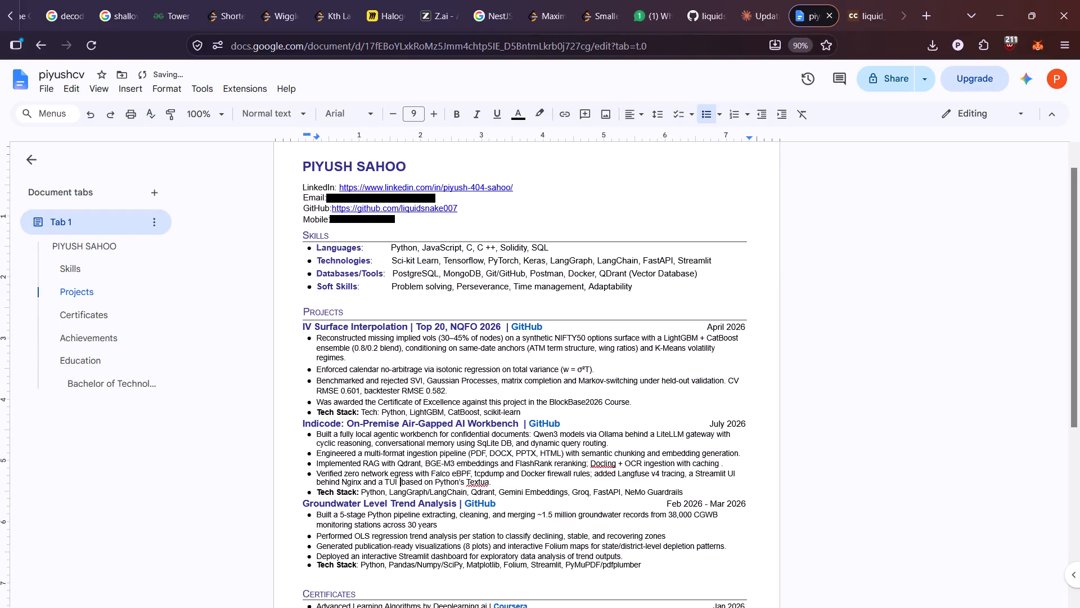
key(BackSpace)
key(BackSpace)
key(BackSpace)
text(er)
text(minal)
key(BackSpace)
key(BackSpace)
key(BackSpace)
key(BackSpace)
key(BackSpace)
key(BackSpace)
key(BackSpace)
key(BackSpace)
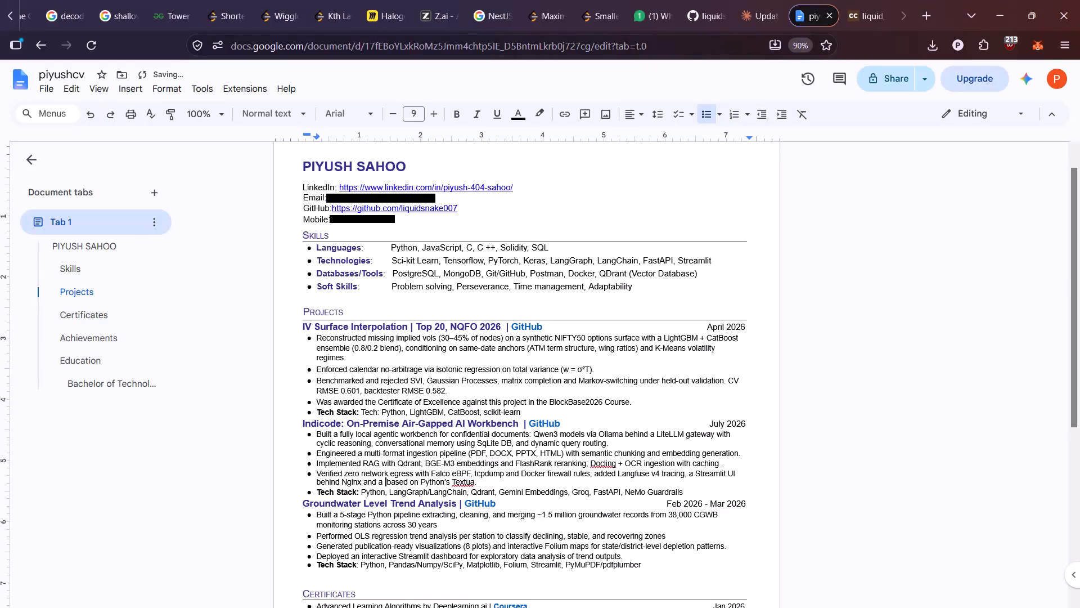
text(TUI)
Complete the ending of the "Verified zero network egress" bullet as "Textual library".
click(487, 482)
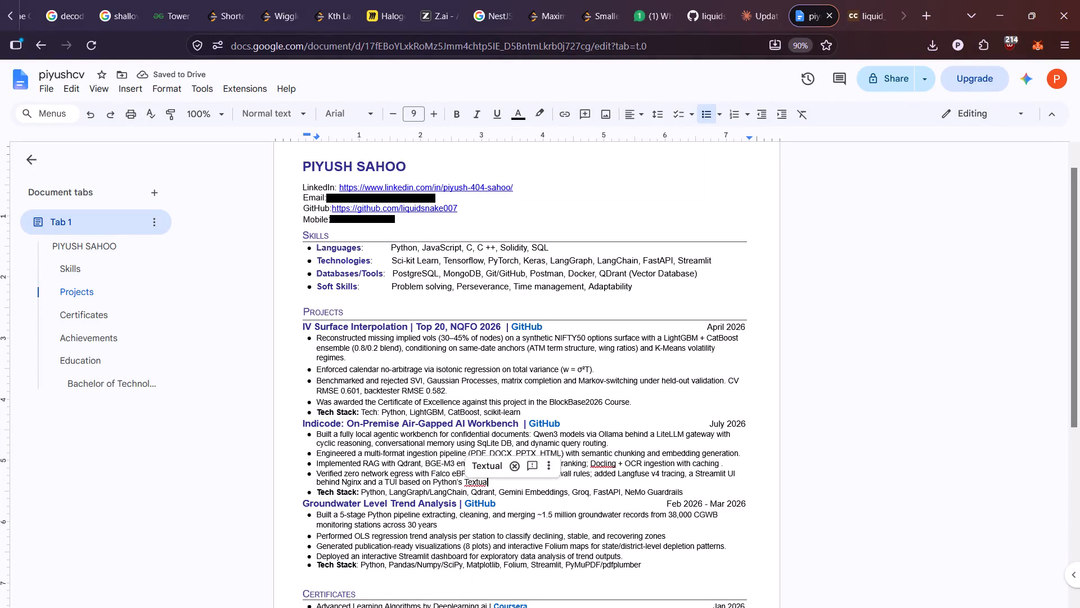
key(l)
key(space)
text(library)
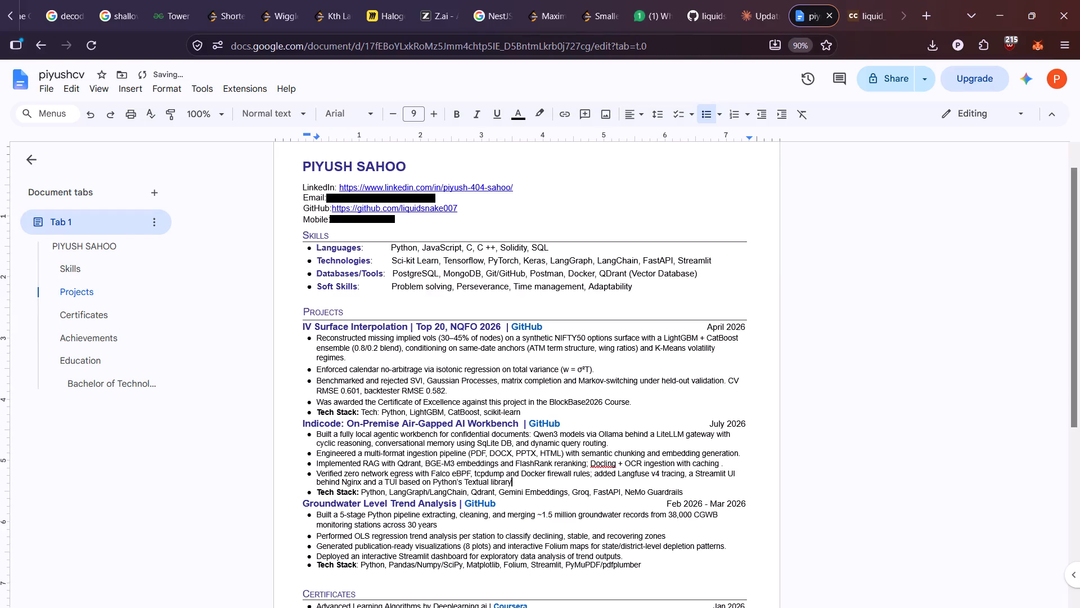
Insert "Observabilit" after "Streamlit UI" in the Indicode project's "Verified zero network egress" bullet.
click(363, 482)
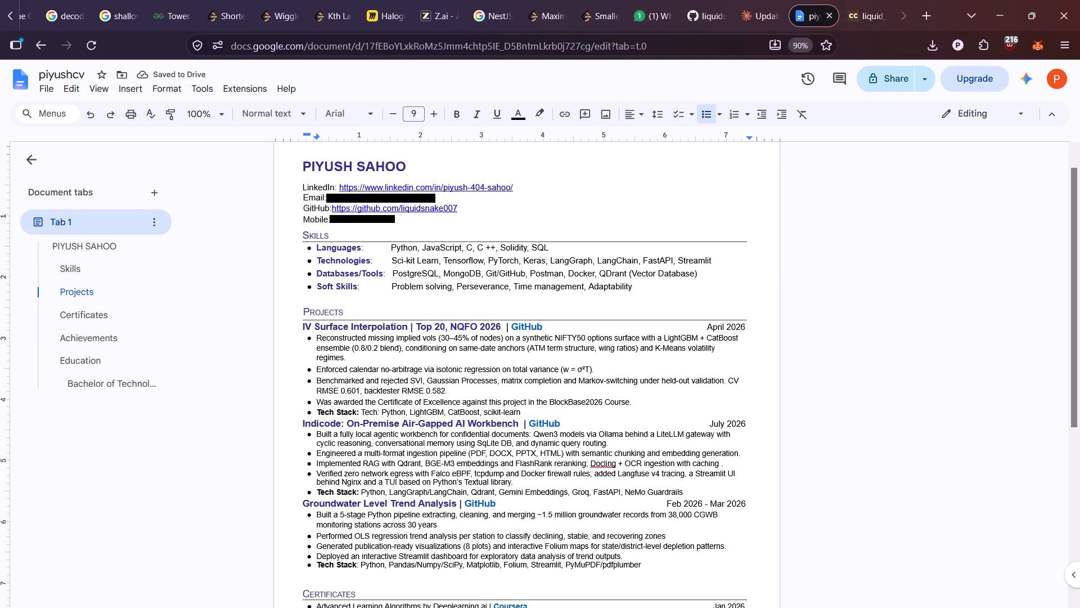
click(734, 476)
key(Right)
key(space)
text(Dash)
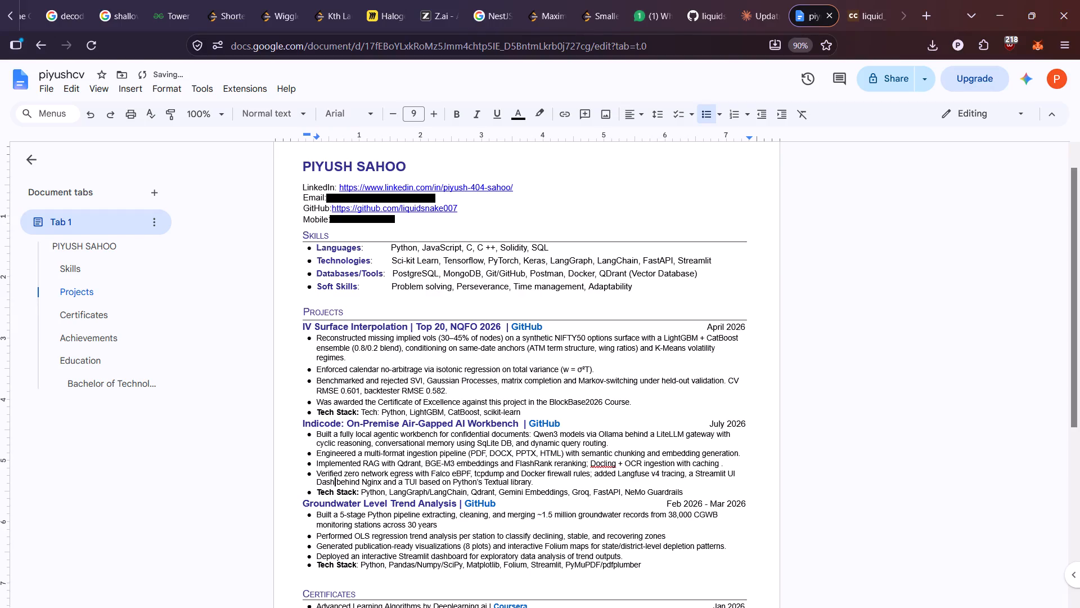
text(board)
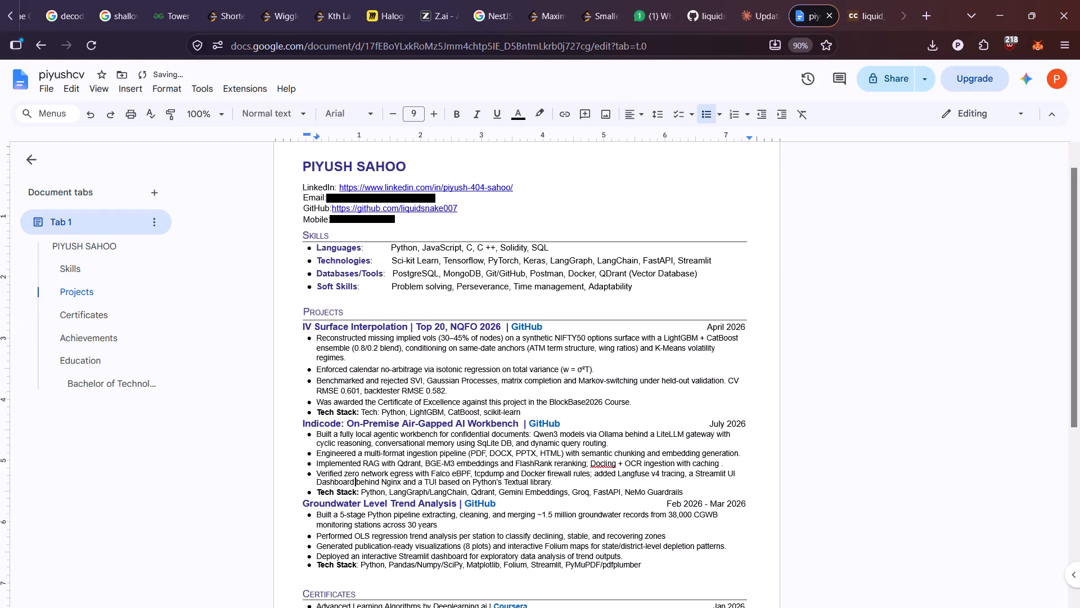
key(BackSpace)
key(BackSpace)
key(BackSpace)
key(BackSpace)
key(BackSpace)
key(BackSpace)
key(BackSpace)
key(BackSpace)
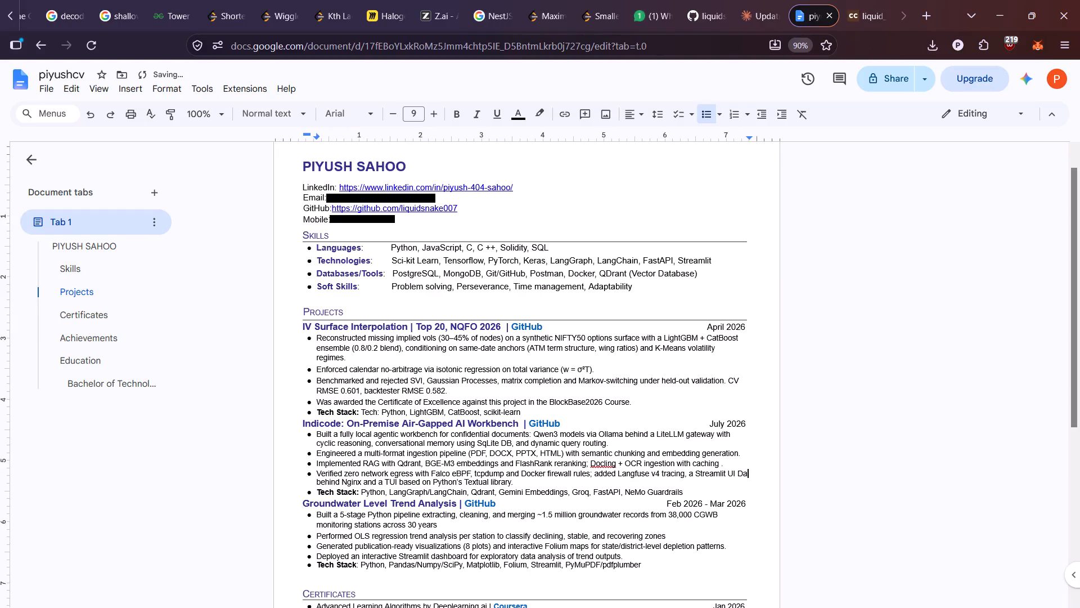
key(BackSpace)
key(shift+o)
text(bservabilit)
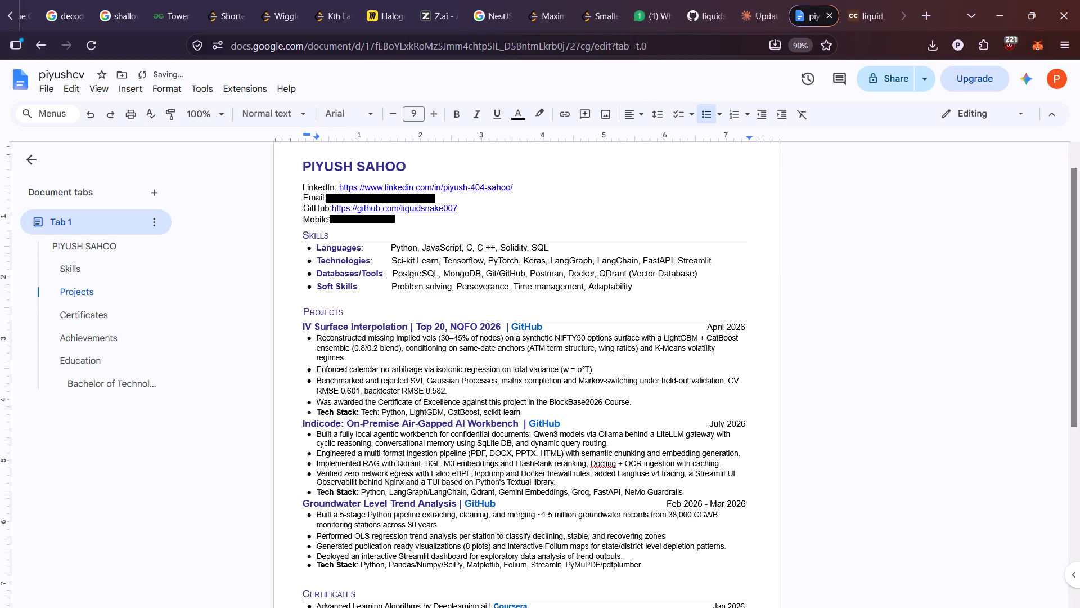
Replace "UI" with "based" after "Streamlit" in the Indicode project's "Verified zero network egress" bullet.
click(734, 476)
key(Right)
key(BackSpace)
key(BackSpace)
text(based)
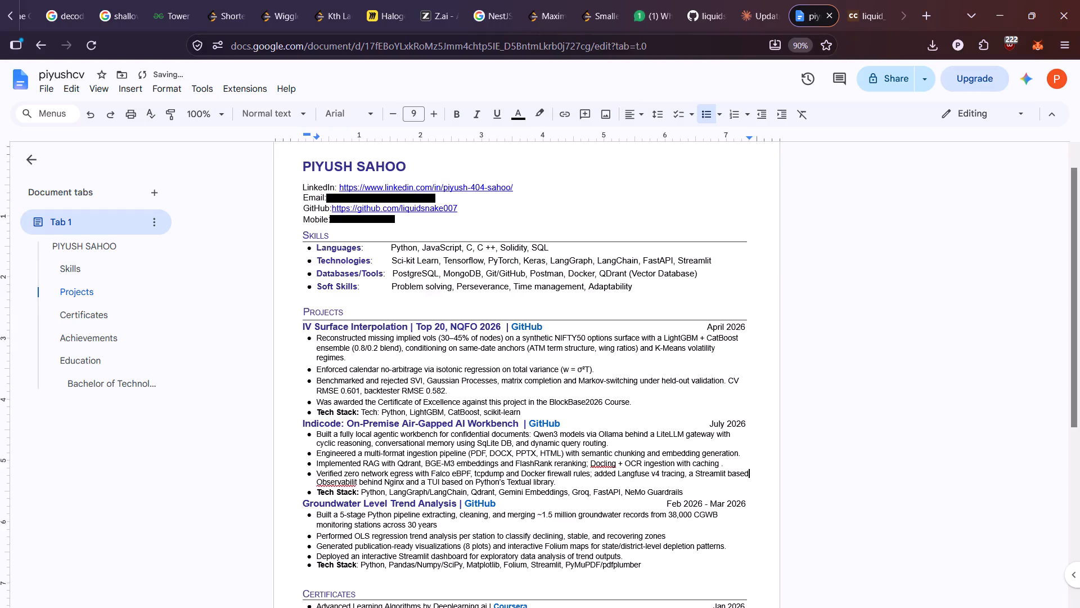
Correct the misspelled word after "Streamlit based" to "Observability" and add "dashboard" after it.
click(355, 484)
click(366, 465)
key(space)
text(dashboard)
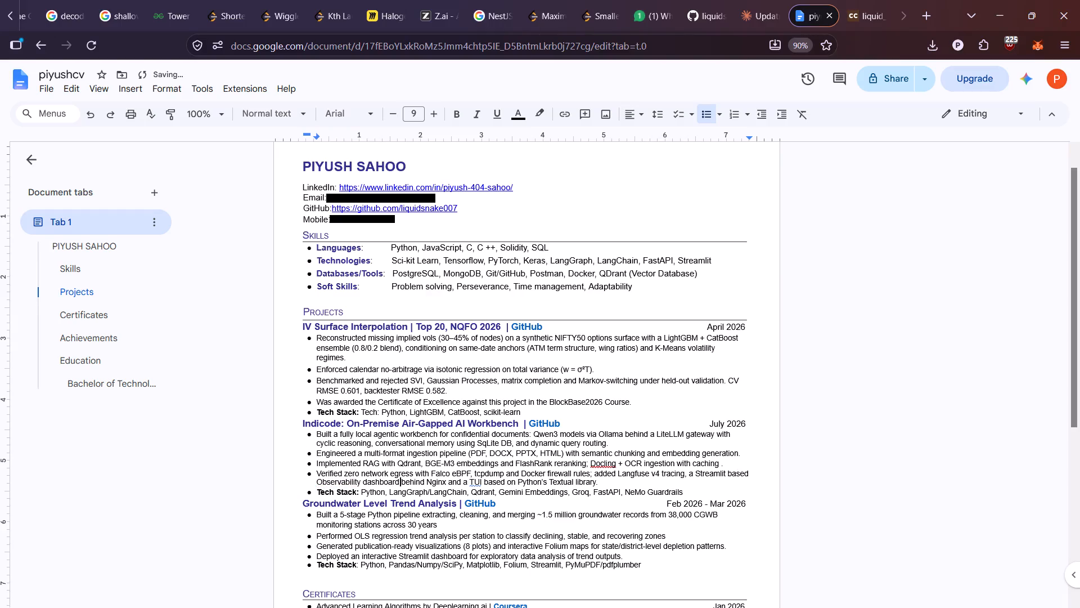
click(458, 471)
Shorten the Indicode project's "Engineered a multi-format ingestion pipeline" bullet so that it ends with "(PDF, DOCX, PPTX)".
drag(737, 454, 372, 451)
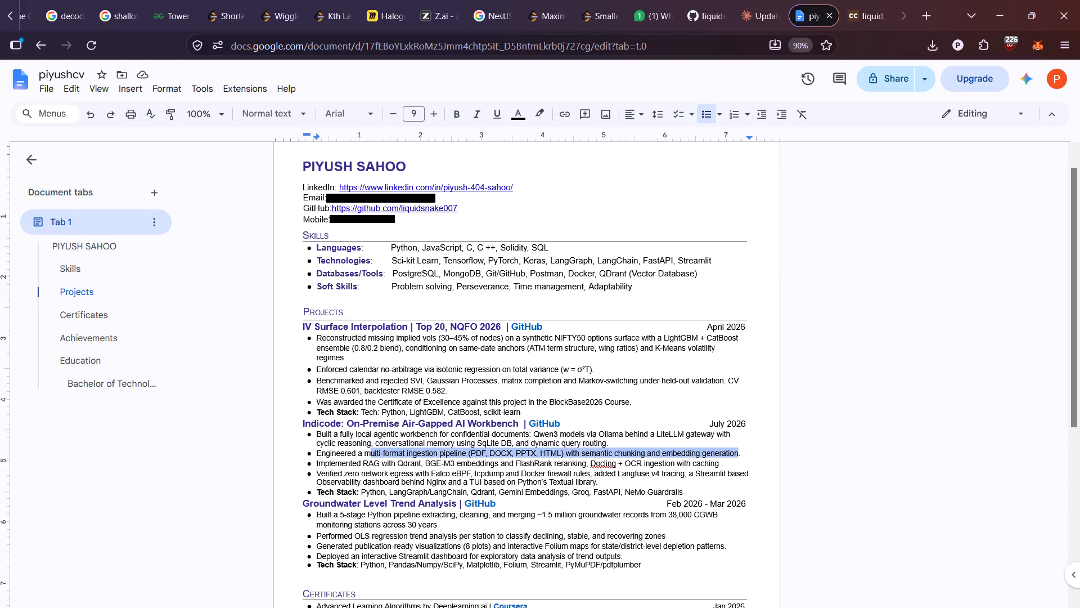
drag(372, 451, 371, 451)
key(shift+Right)
key(shift+Right)
key(shift+Right)
key(shift+Right)
key(shift+Right)
key(shift+Right)
key(shift+Right)
key(shift+Right)
key(shift+Right)
key(shift+Right)
key(shift+Right)
key(shift+Right)
key(shift+Right)
key(shift+Right)
key(shift+Right)
key(shift+Right)
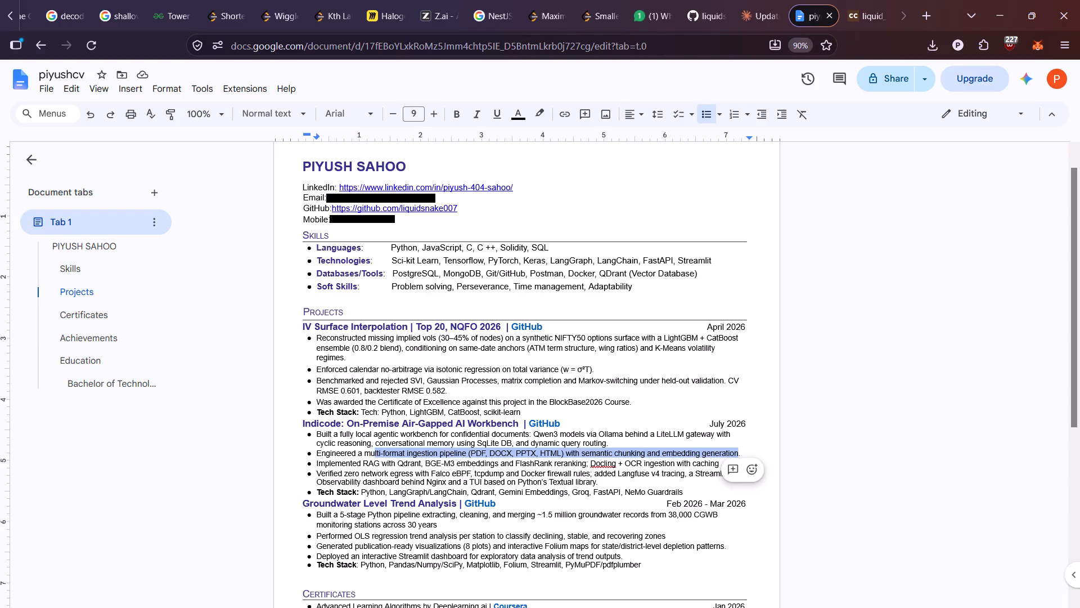
key(shift+Left)
key(shift+Left)
key(shift+Right)
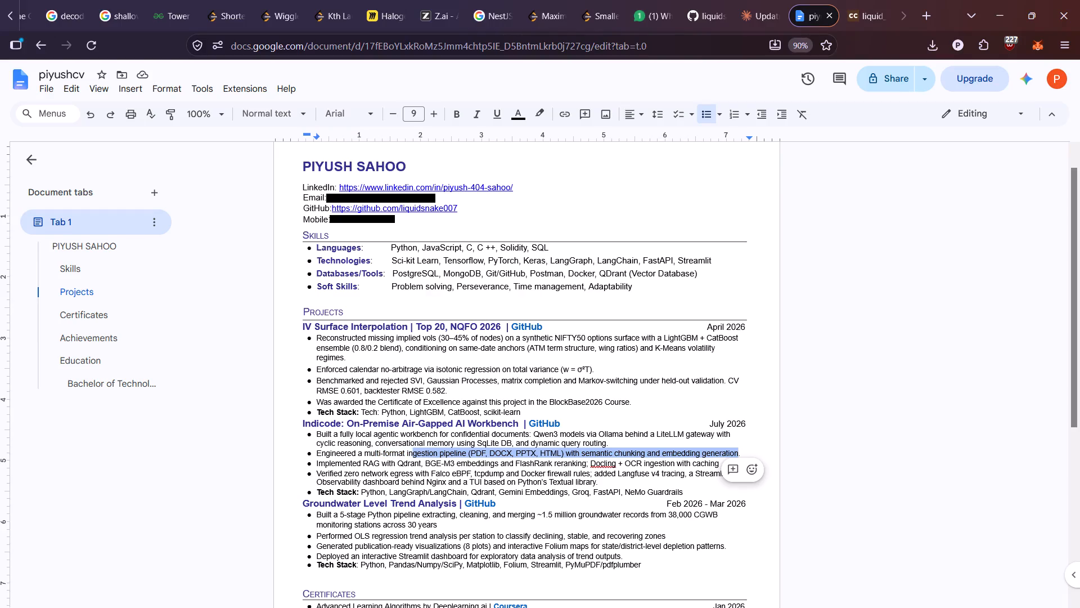
key(shift+Right)
key(shift+Right)
key(shift+Right)
key(shift+Right)
key(shift+Right)
key(shift+Right)
key(shift+Right)
key(shift+Right)
key(shift+Right)
key(shift+Right)
key(shift+Right)
key(shift+Right)
key(shift+Right)
key(shift+Right)
key(shift+Right)
key(shift+Right)
key(shift+Right)
key(shift+Right)
key(shift+Right)
key(shift+Right)
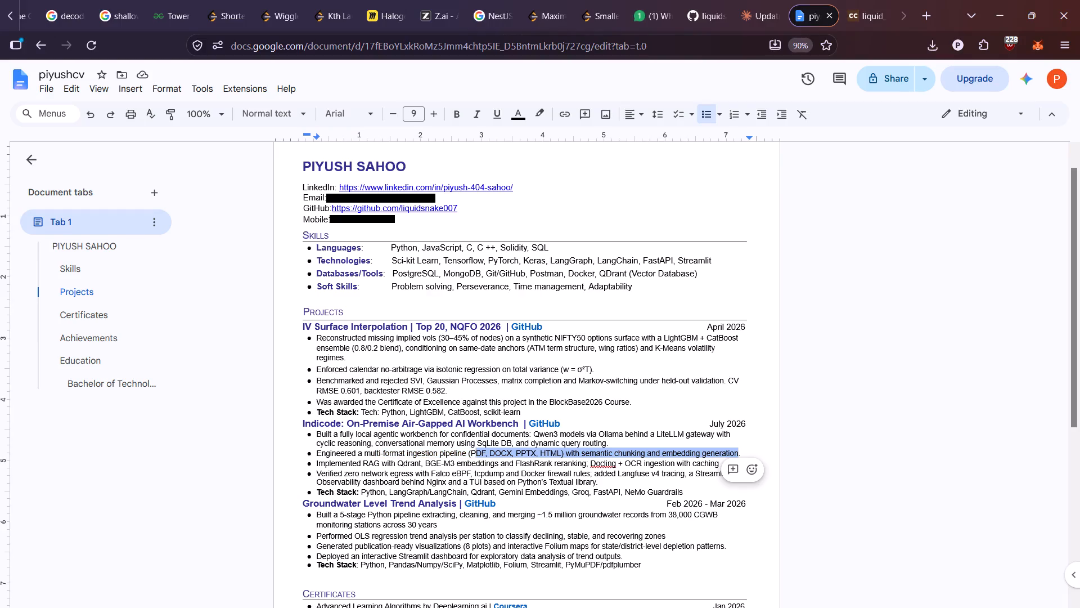
key(shift+Right)
key(shift+Right)
key(shift+Left)
key(shift+Left)
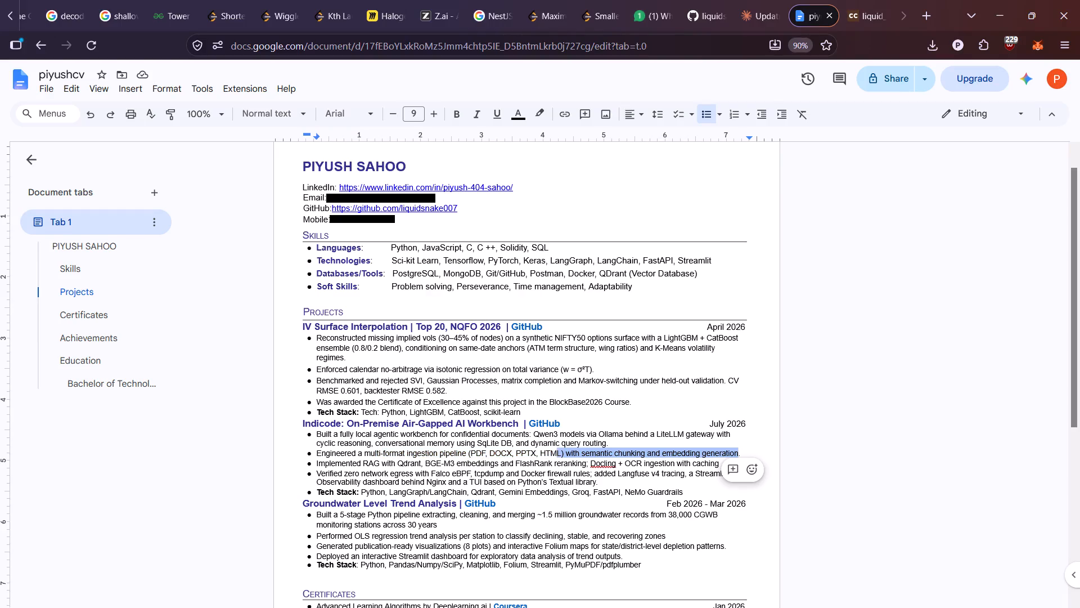
key(shift+Left)
key(shift+Left)
key(shift+Left)
key(BackSpace)
key(BackSpace)
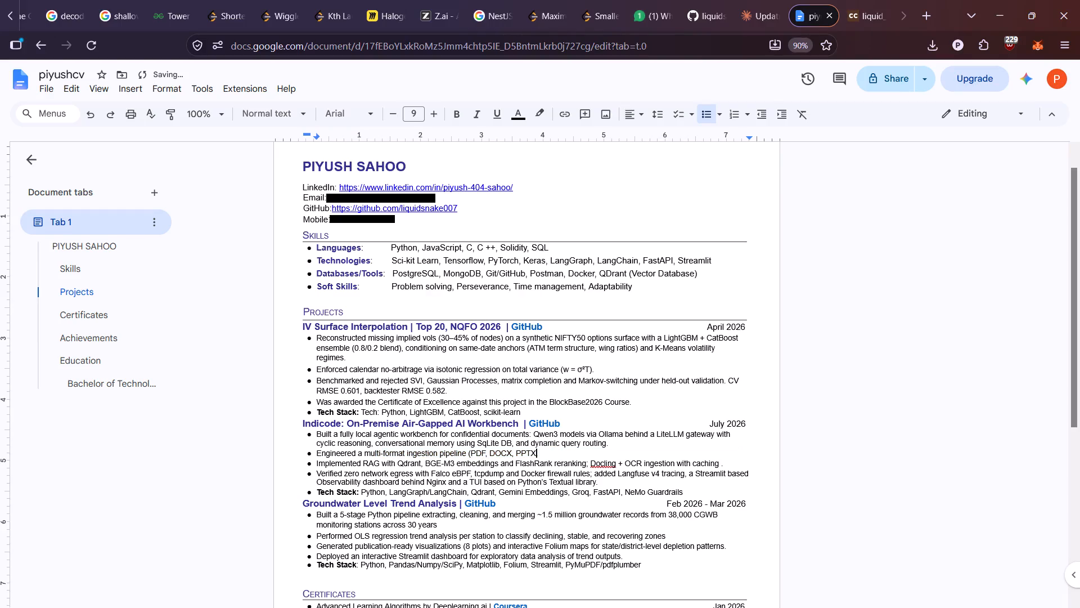
key(shift+parenright)
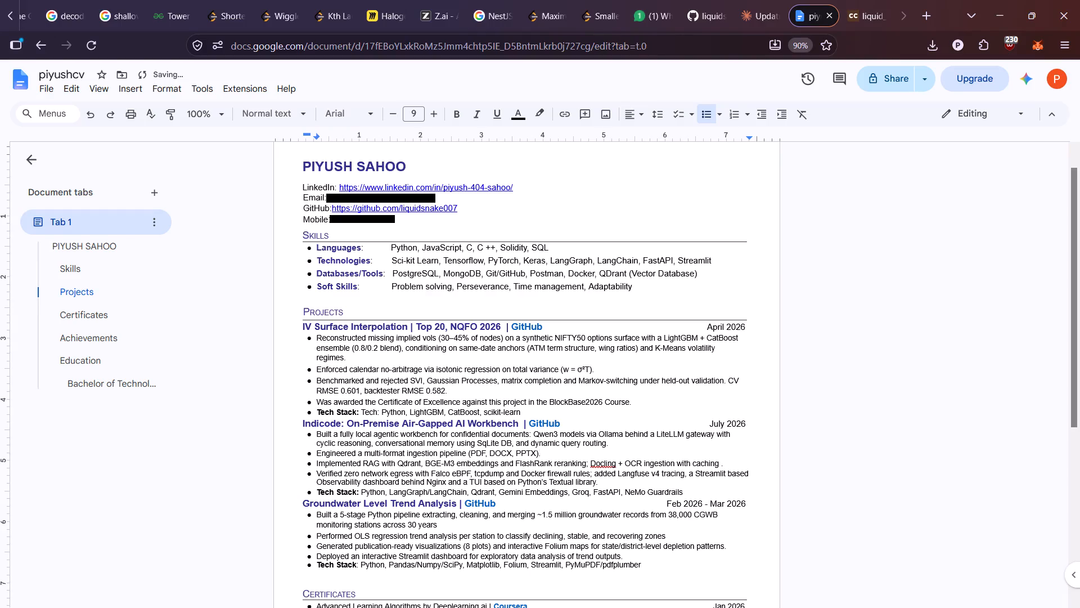
Delete "PDF," from the format list in the Indicode project's "Engineered a multi-format ingestion pipeline" bullet.
click(489, 453)
key(BackSpace)
key(BackSpace)
key(BackSpace)
key(BackSpace)
key(BackSpace)
Replace "ingestion" with "file generation" in the Indicode project's "Engineered a multi-format" bullet.
click(520, 452)
click(436, 453)
key(BackSpace)
key(BackSpace)
key(BackSpace)
key(BackSpace)
key(BackSpace)
key(BackSpace)
key(BackSpace)
key(BackSpace)
key(BackSpace)
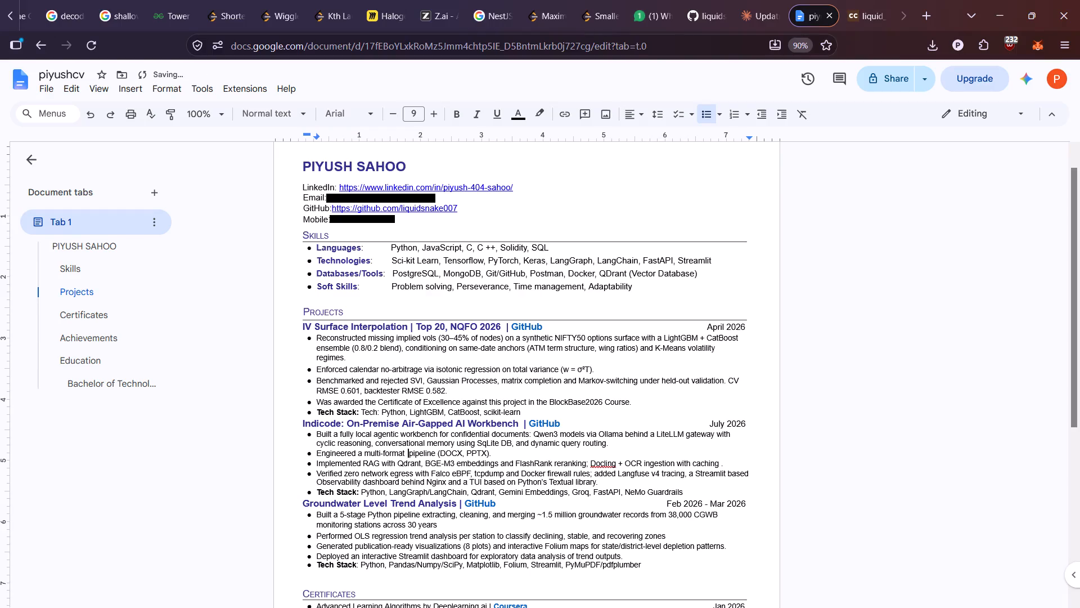
text(generat)
key(BackSpace)
key(BackSpace)
key(BackSpace)
key(BackSpace)
key(BackSpace)
key(BackSpace)
key(BackSpace)
text(file generation p)
key(BackSpace)
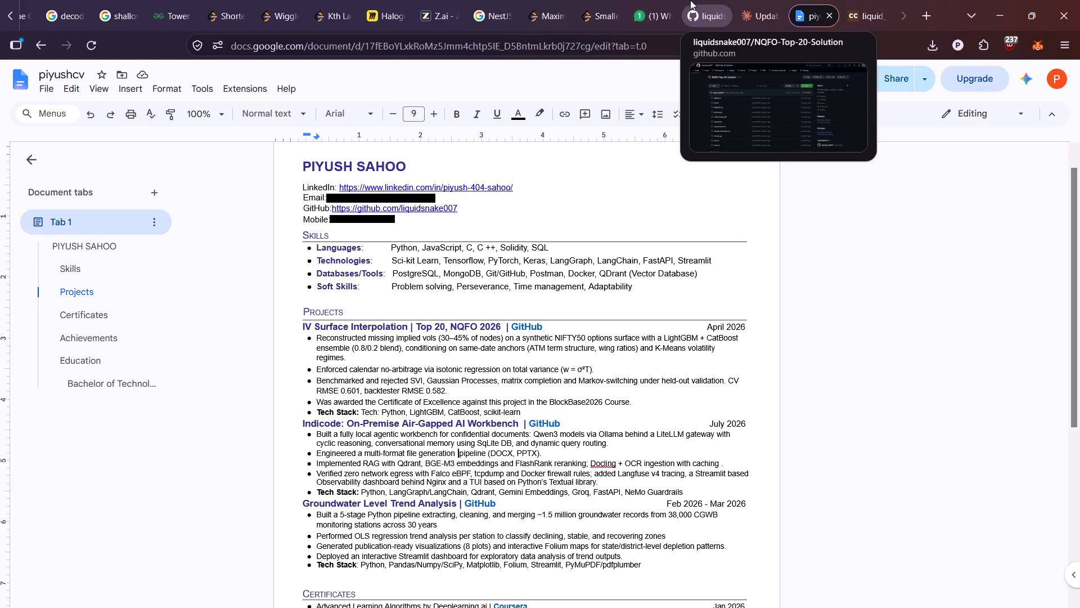
Open the Smart India Hackathon sign-in page in a new tab and sign in with the Team Leader role.
click(912, 7)
click(920, 11)
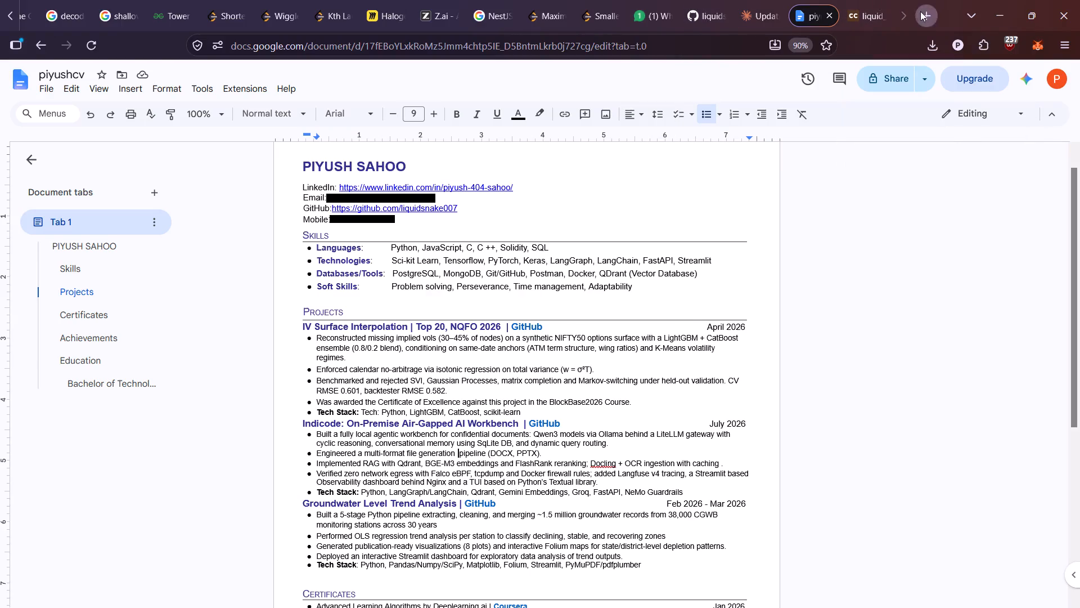
text(sih)
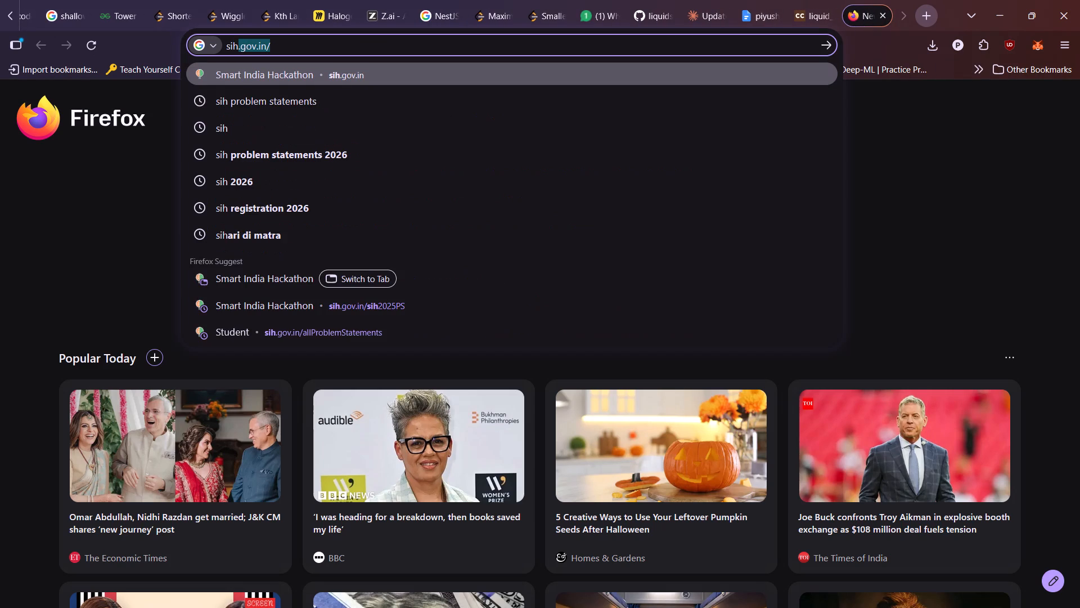
key(Up)
key(Return)
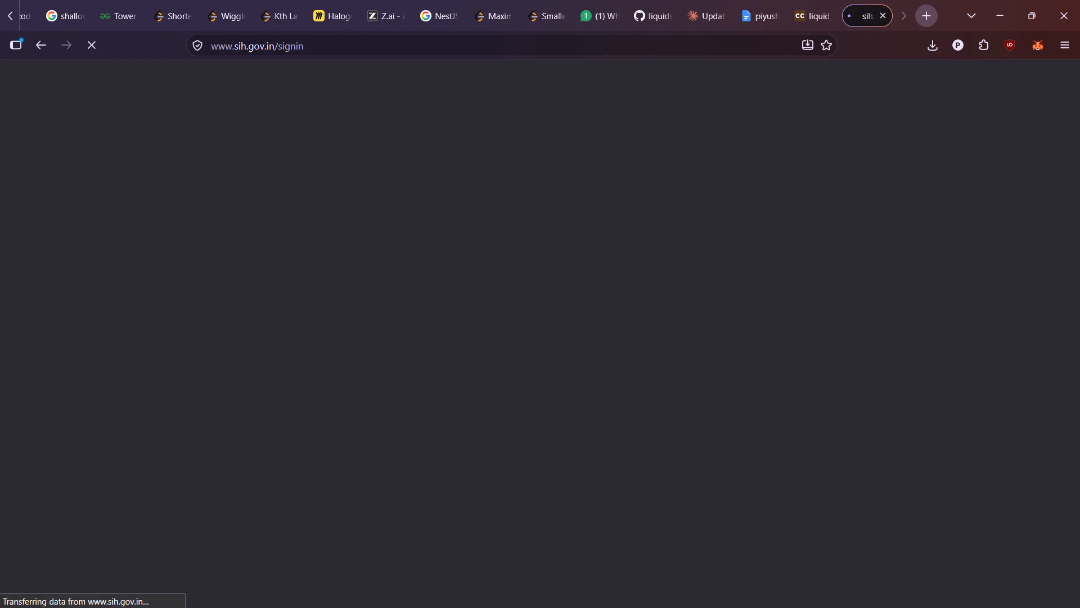
scroll(705, 249, down, 1)
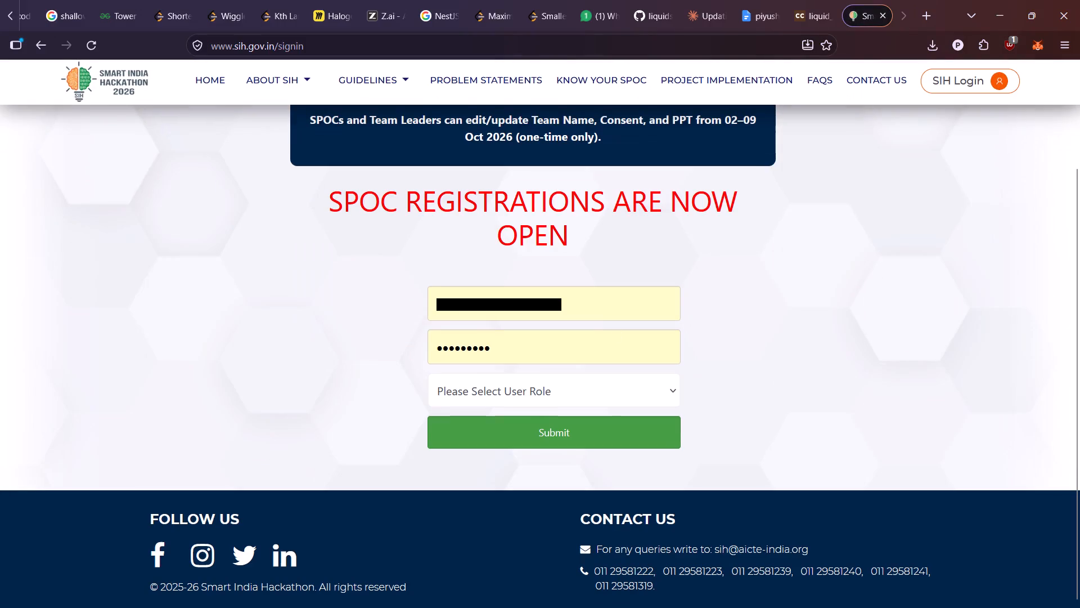
click(544, 401)
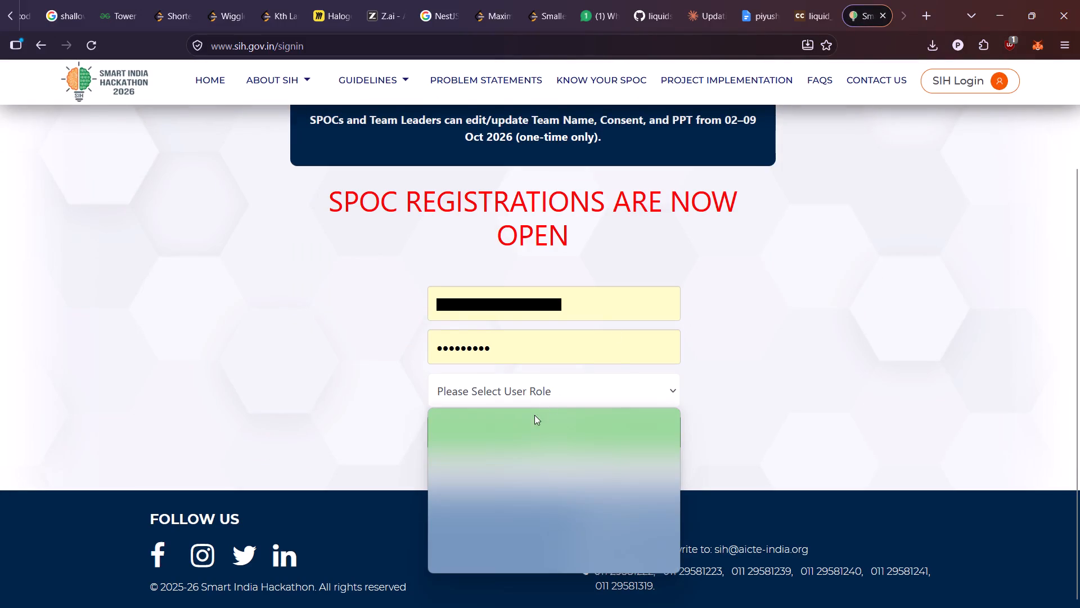
click(467, 539)
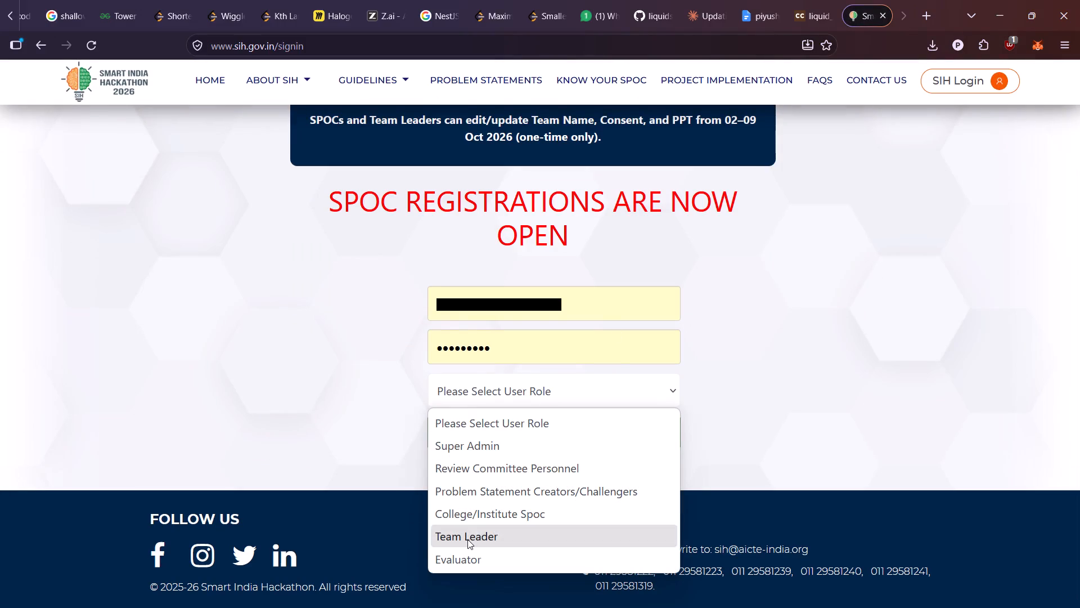
click(517, 436)
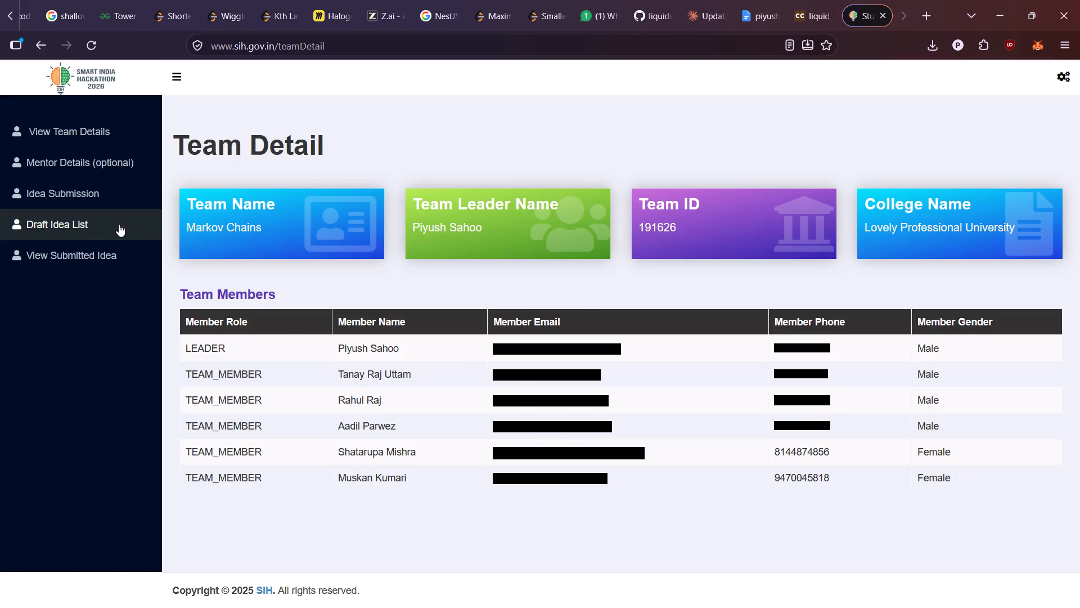
View the team's submitted ideas on the Smart India Hackathon portal.
click(113, 253)
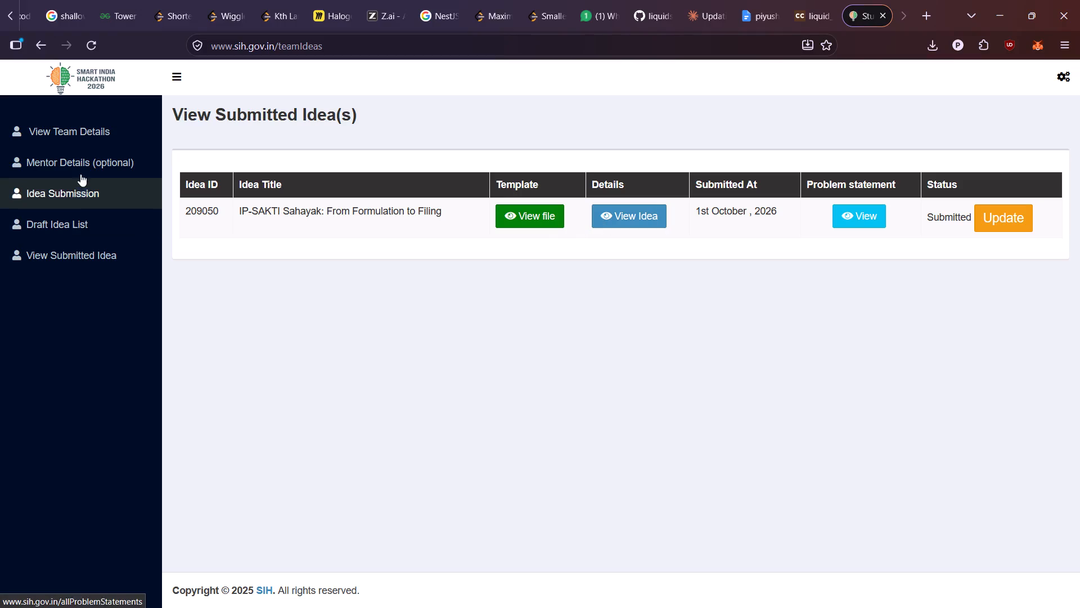
click(181, 74)
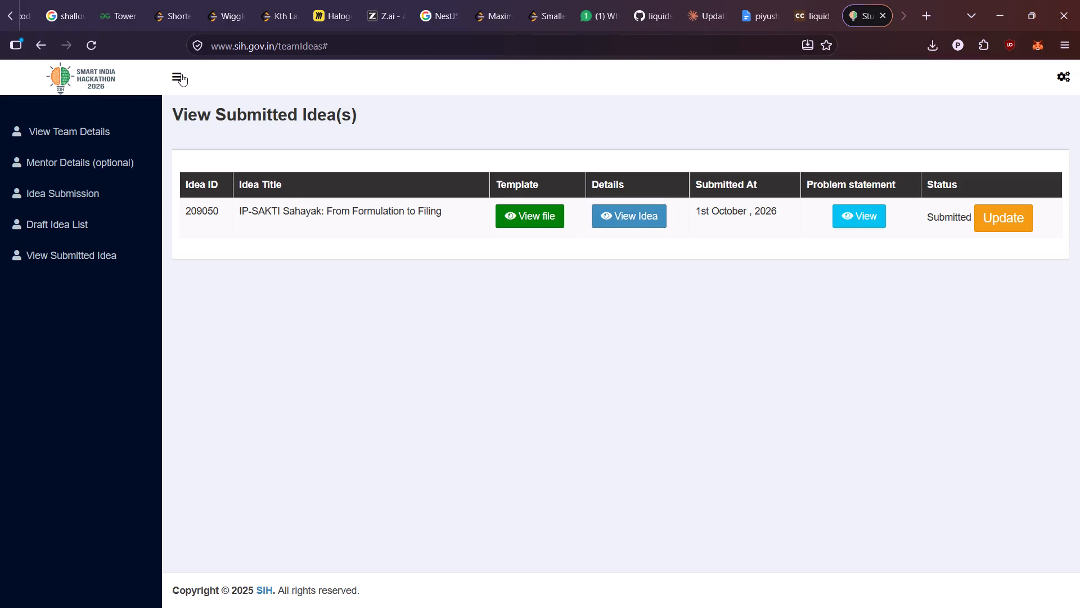
Search Google for "sih nomination results" and read through the AI overview and listed results.
click(355, 55)
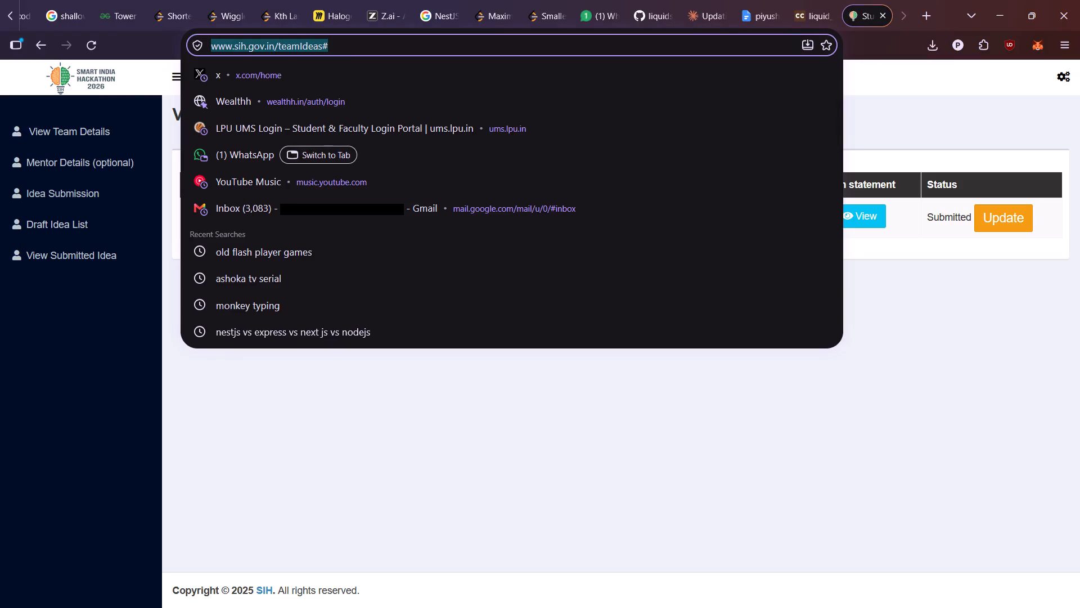
text(sih nomiantion results)
key(Return)
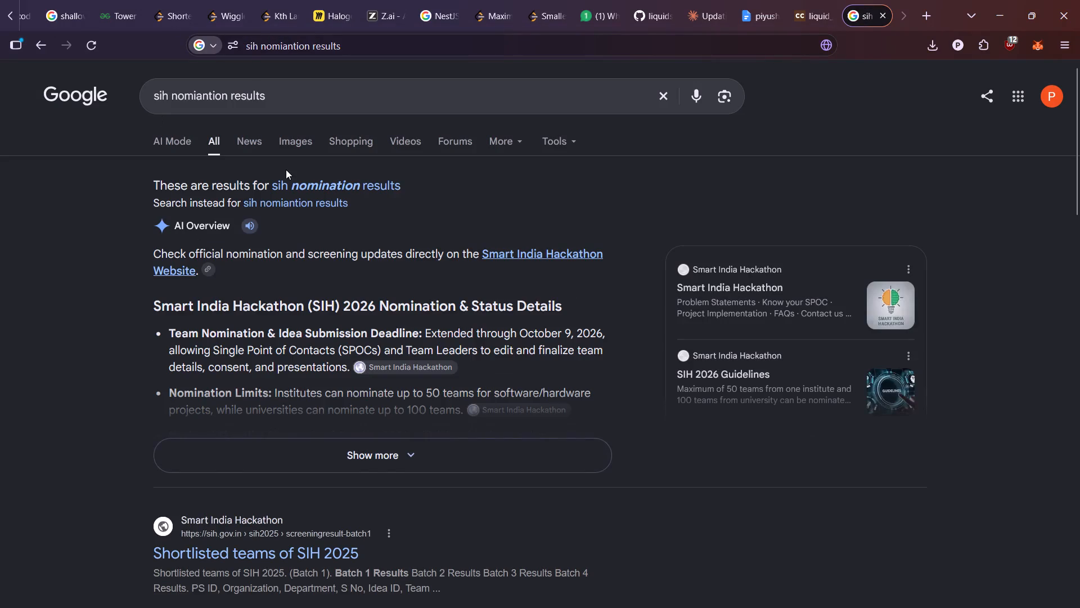
click(381, 187)
click(399, 420)
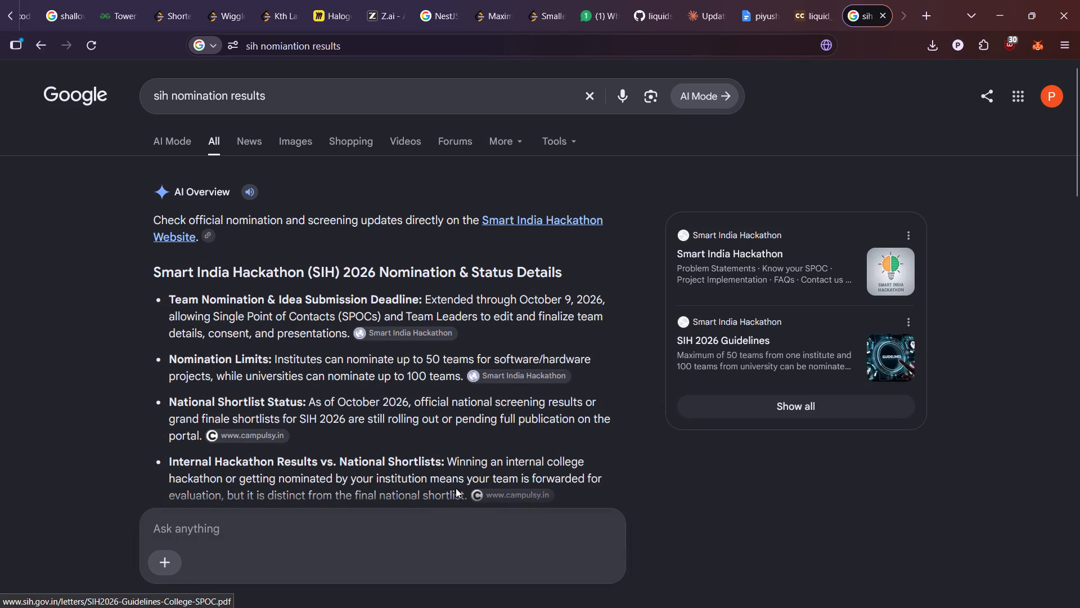
scroll(434, 463, down, 1)
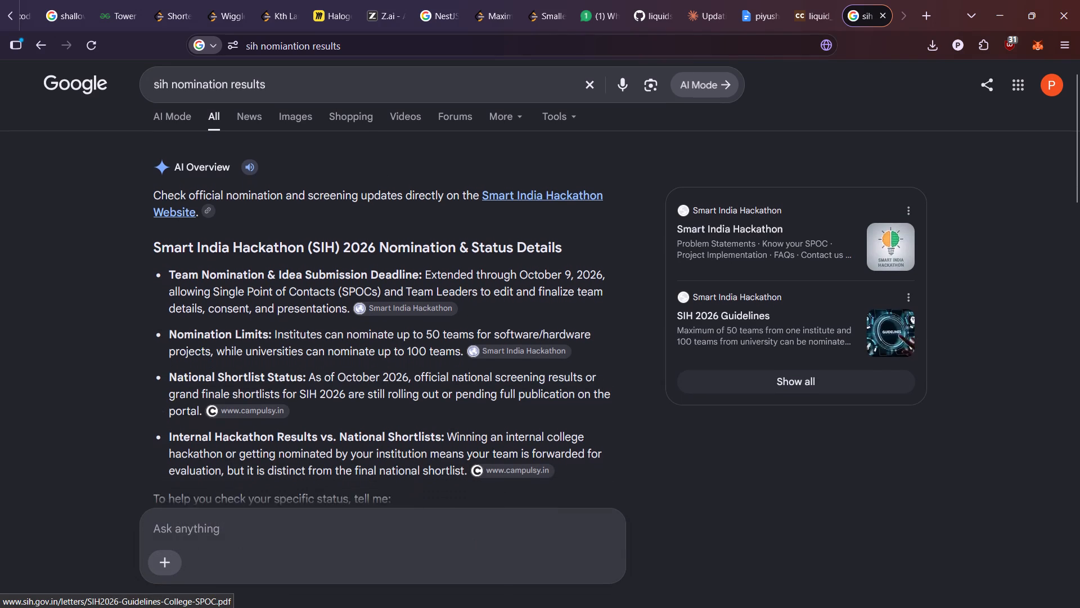
scroll(434, 463, down, 2)
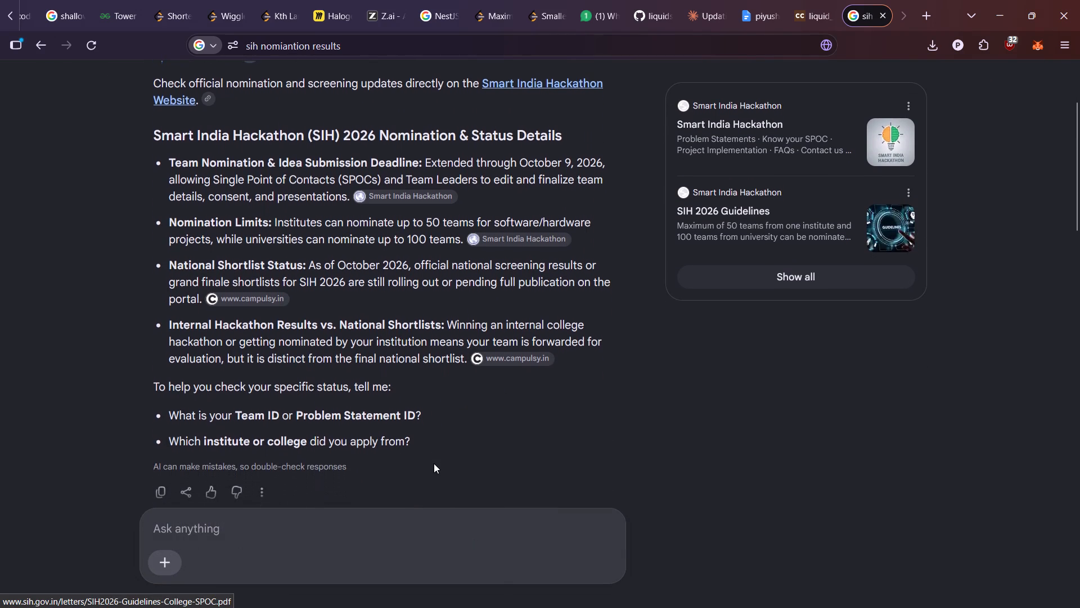
scroll(434, 463, down, 2)
scroll(424, 511, down, 1)
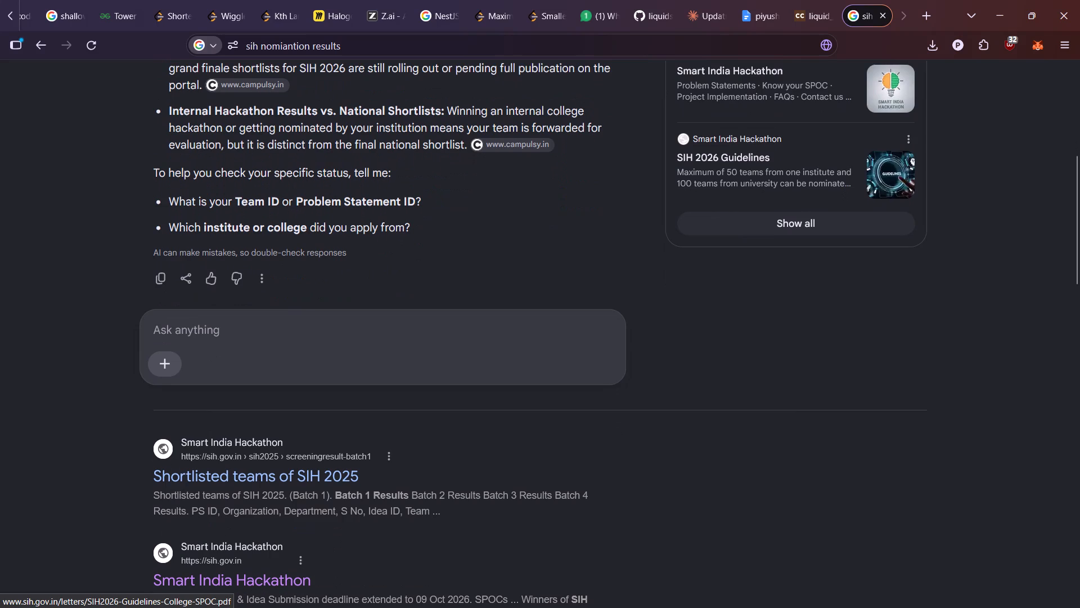
scroll(424, 511, down, 2)
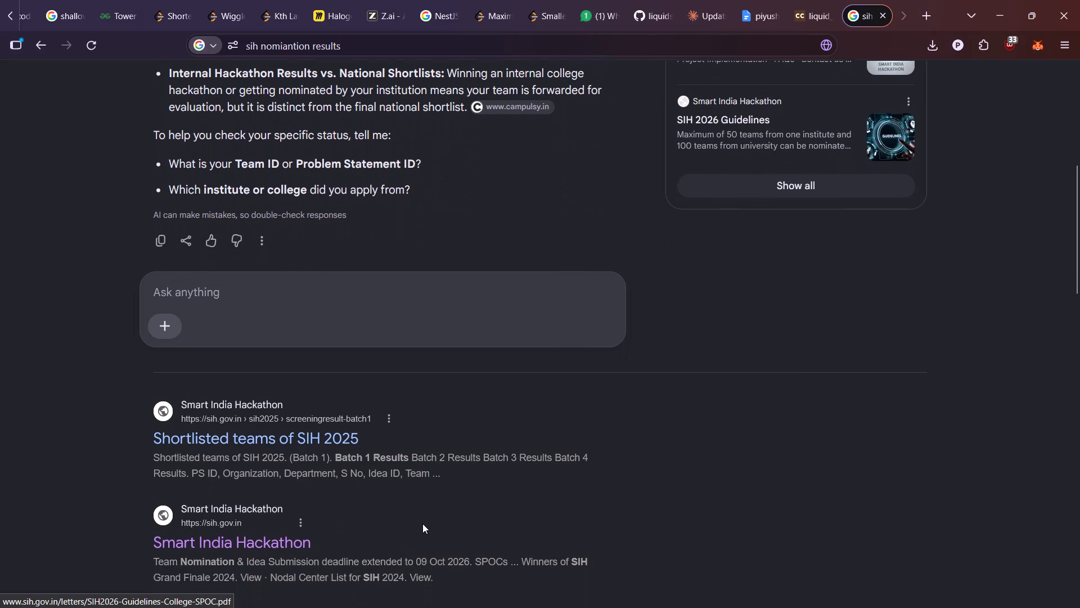
scroll(422, 524, down, 1)
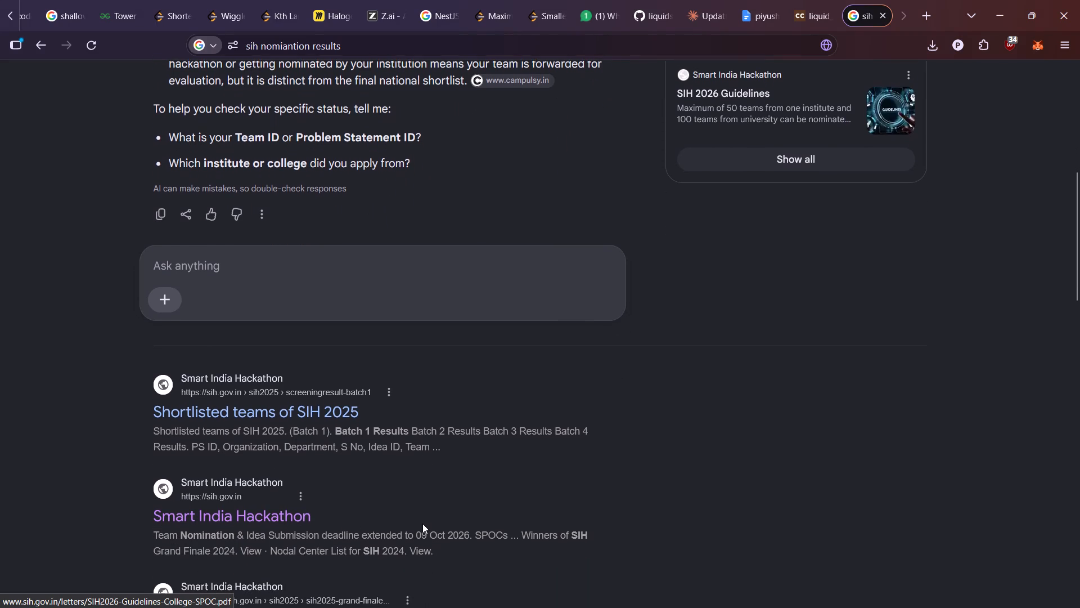
scroll(422, 524, down, 1)
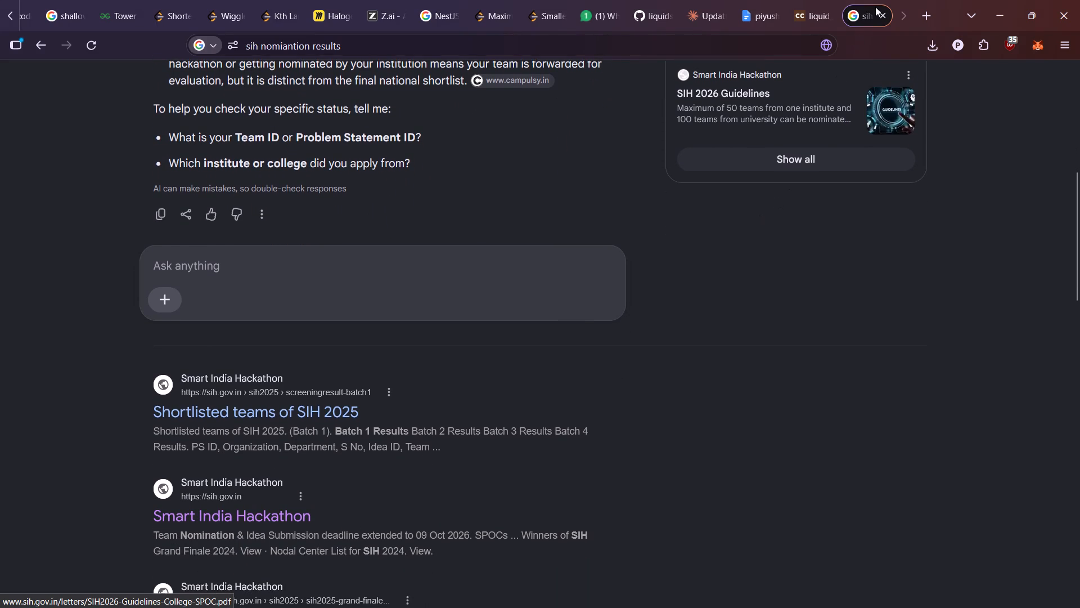
Close the hackathon search tab and the adjacent "liquid" tab to return to the piyushcv document.
click(874, 15)
double_click(883, 15)
click(883, 15)
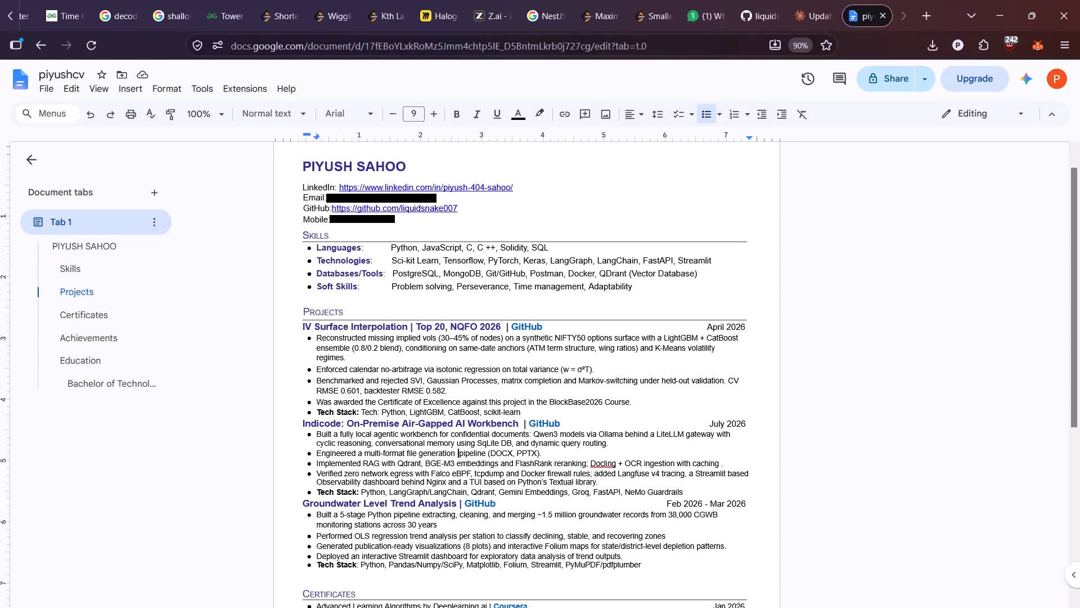
key(BackSpace)
click(749, 2)
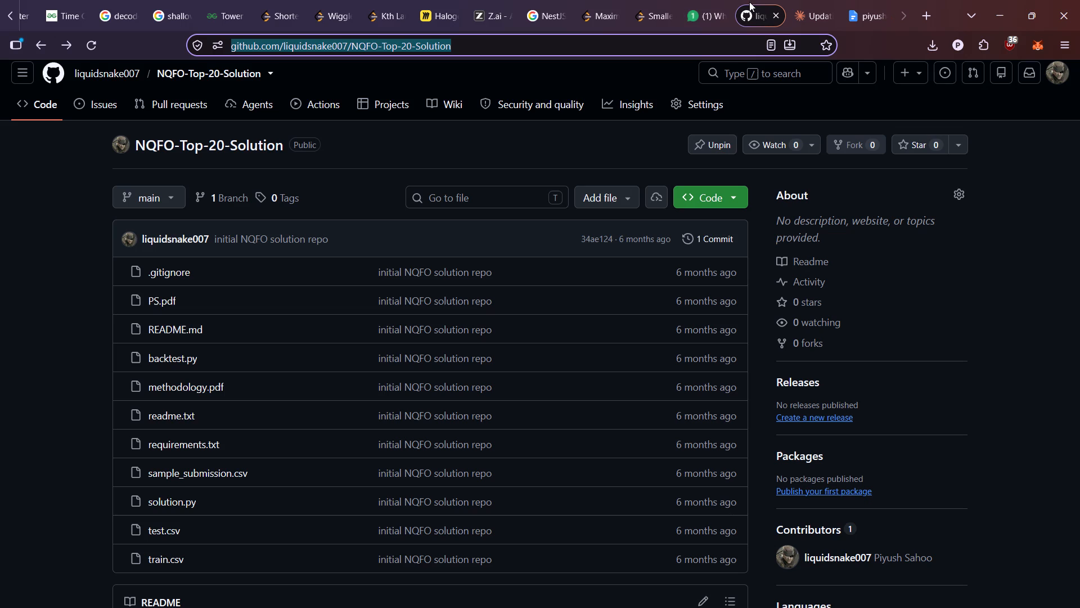
click(48, 43)
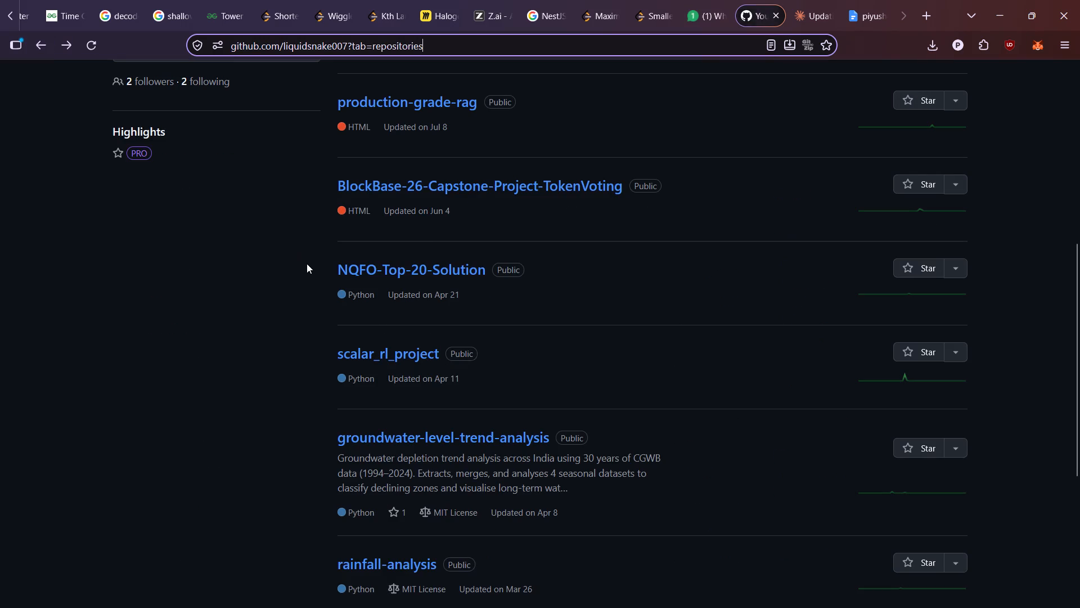
scroll(469, 256, up, 9)
scroll(469, 256, down, 1)
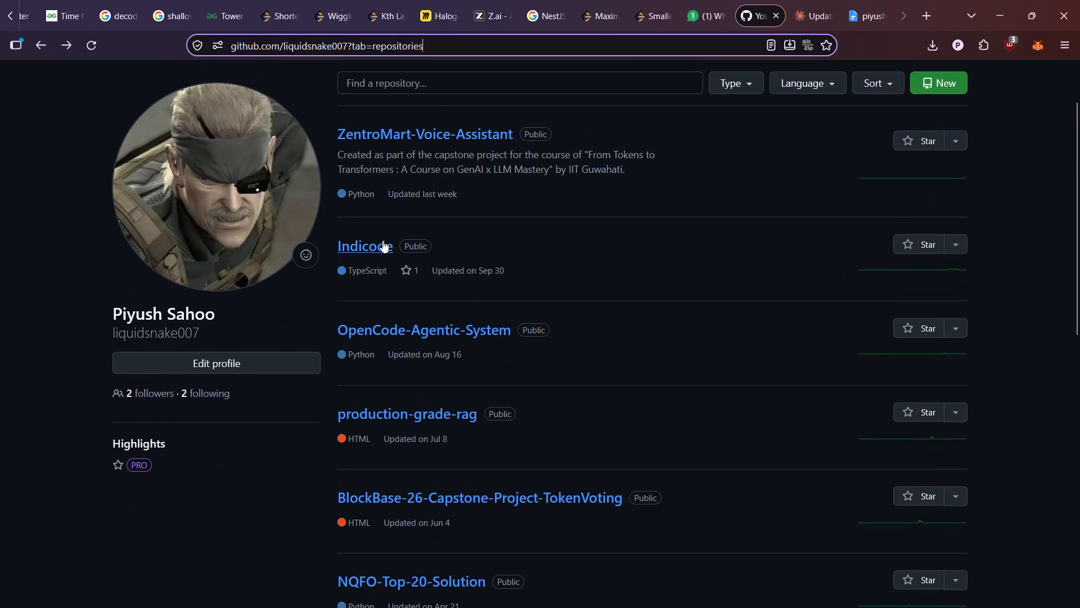
click(382, 242)
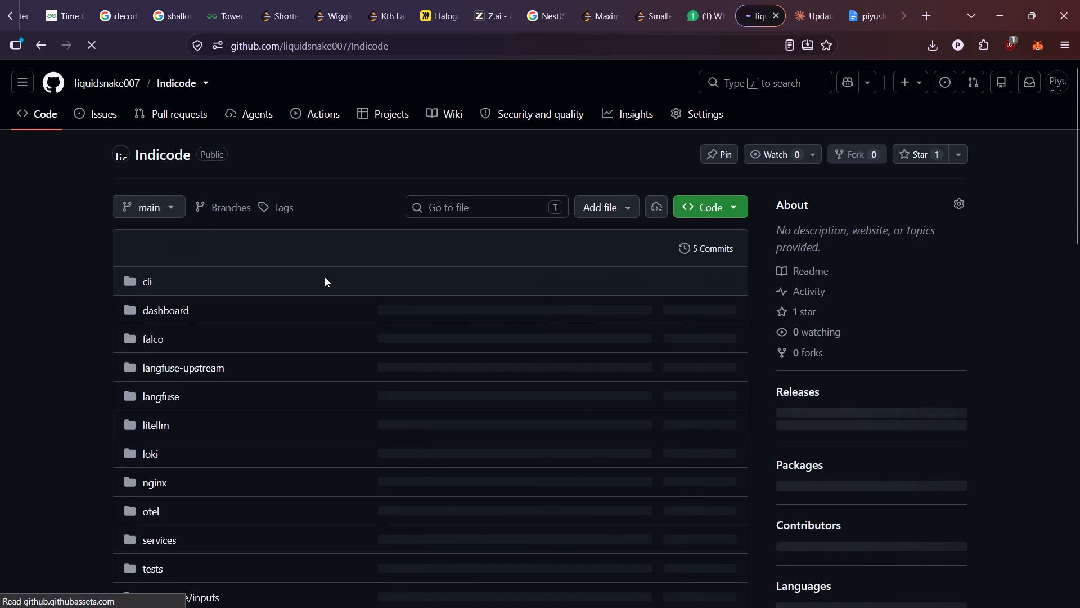
Open main.py in the services/agent folder of the Indicode repository.
scroll(325, 277, down, 1)
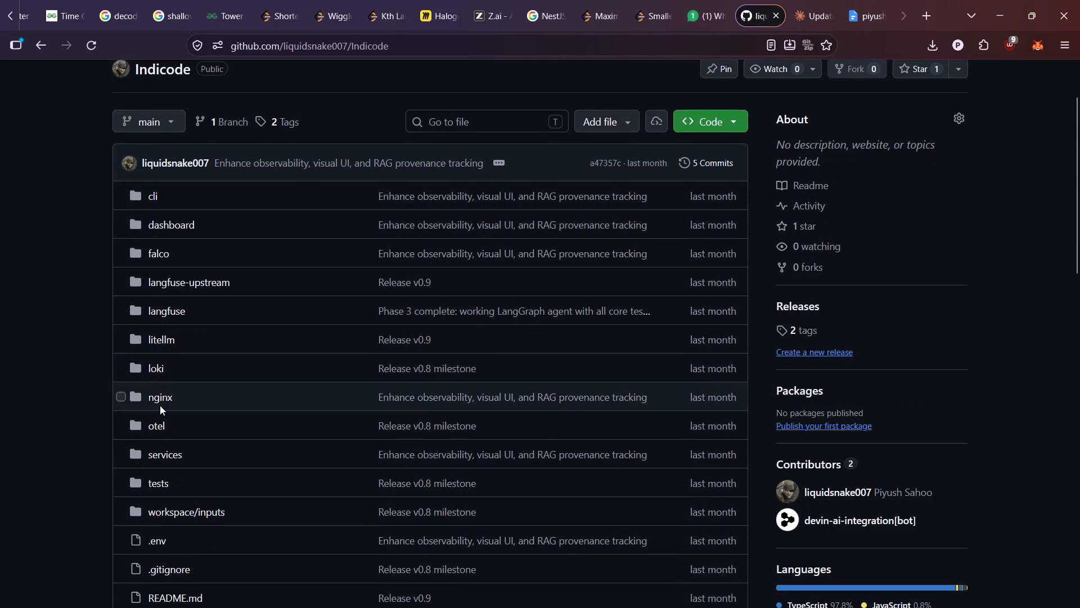
scroll(193, 499, down, 1)
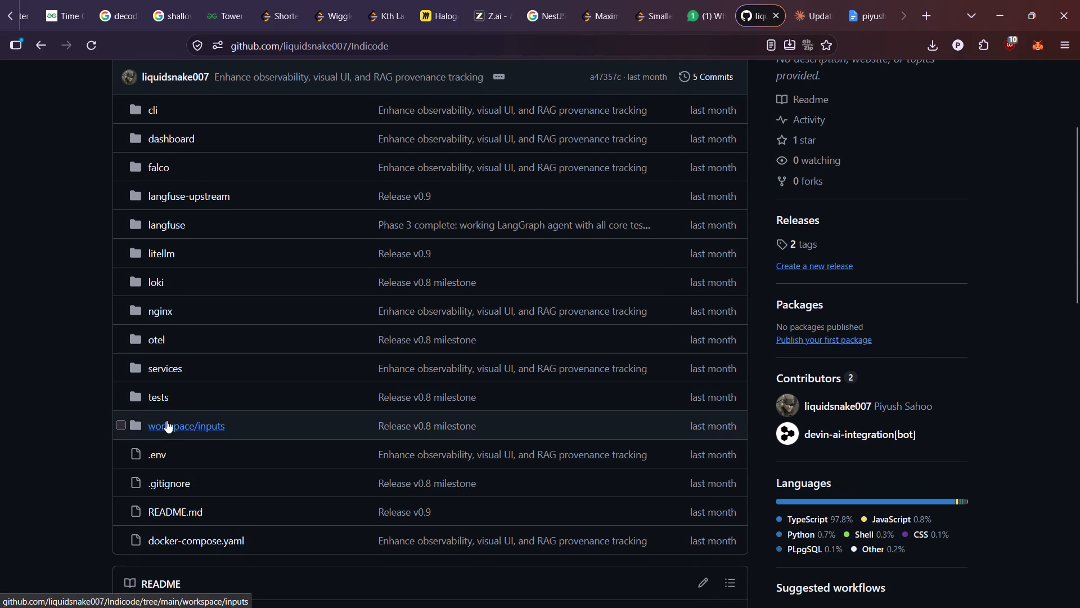
click(165, 369)
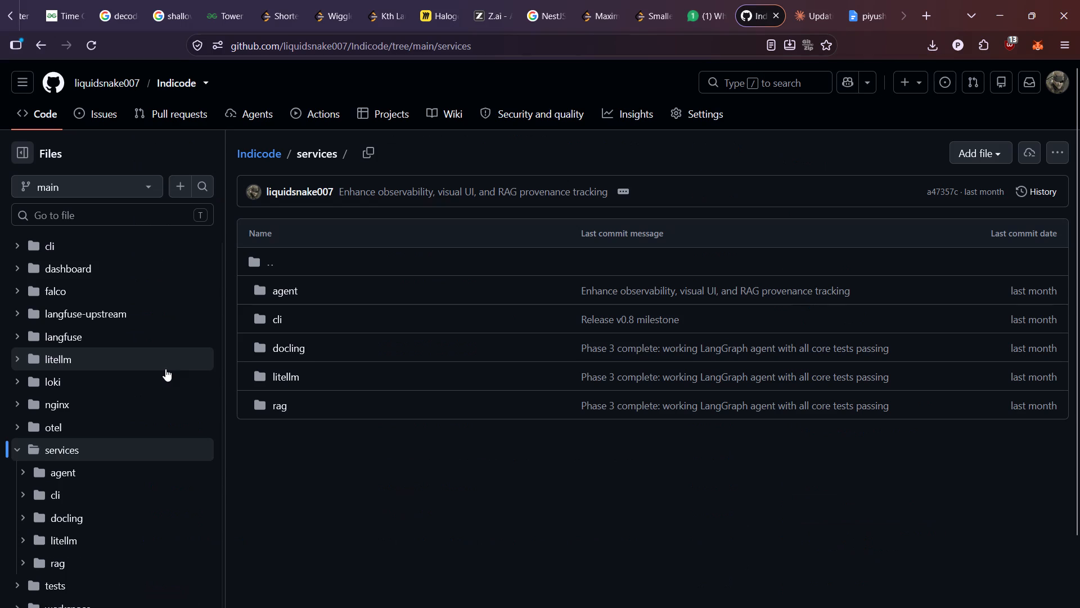
click(286, 288)
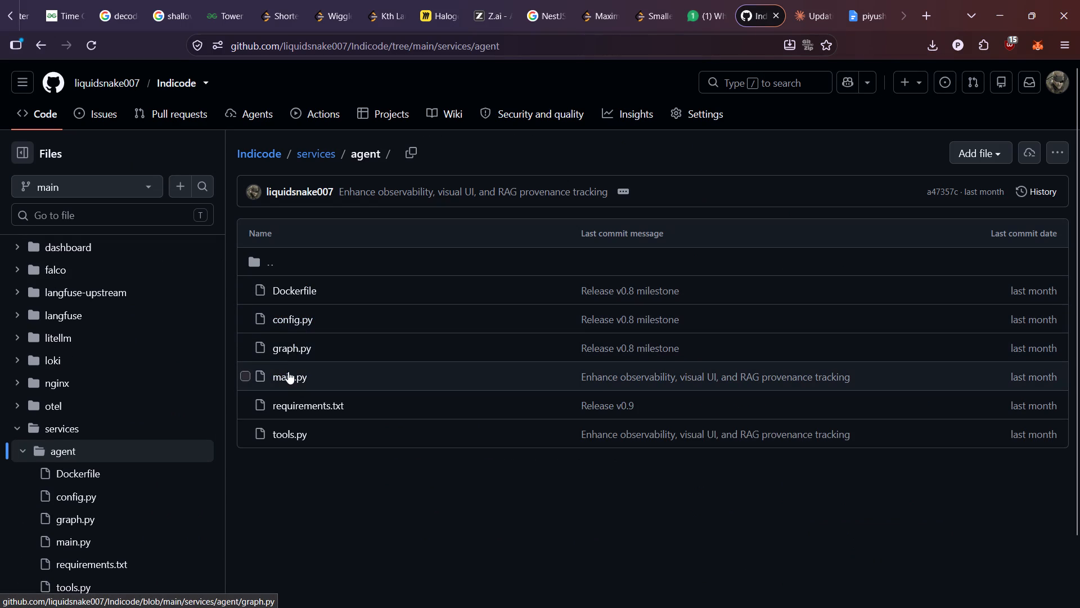
click(289, 373)
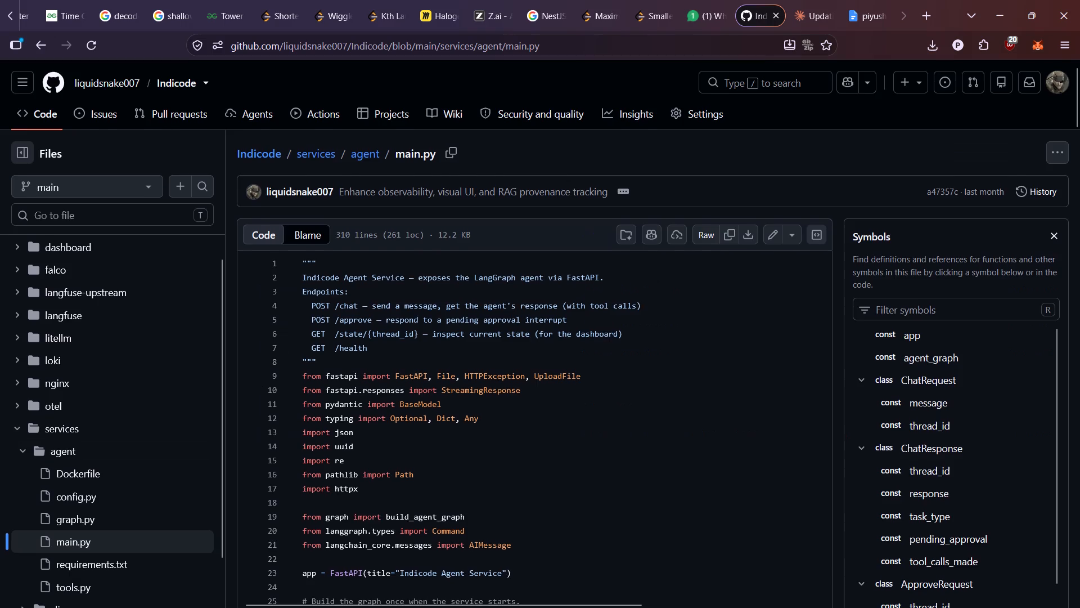
Examine the endpoints and agent logic in the Indicode agent service's main.py.
scroll(373, 410, down, 12)
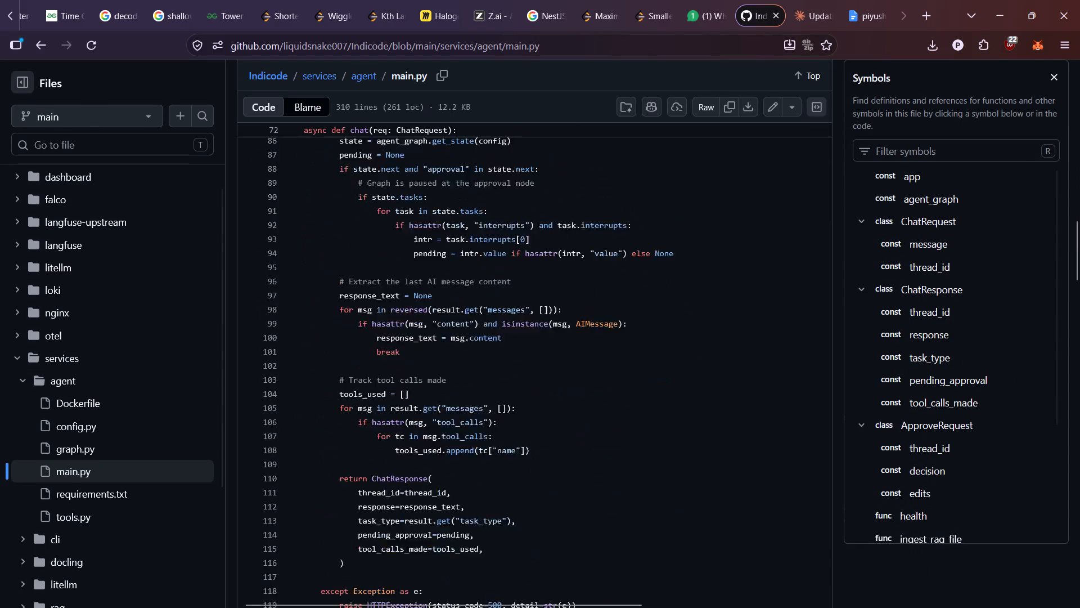
scroll(373, 410, down, 5)
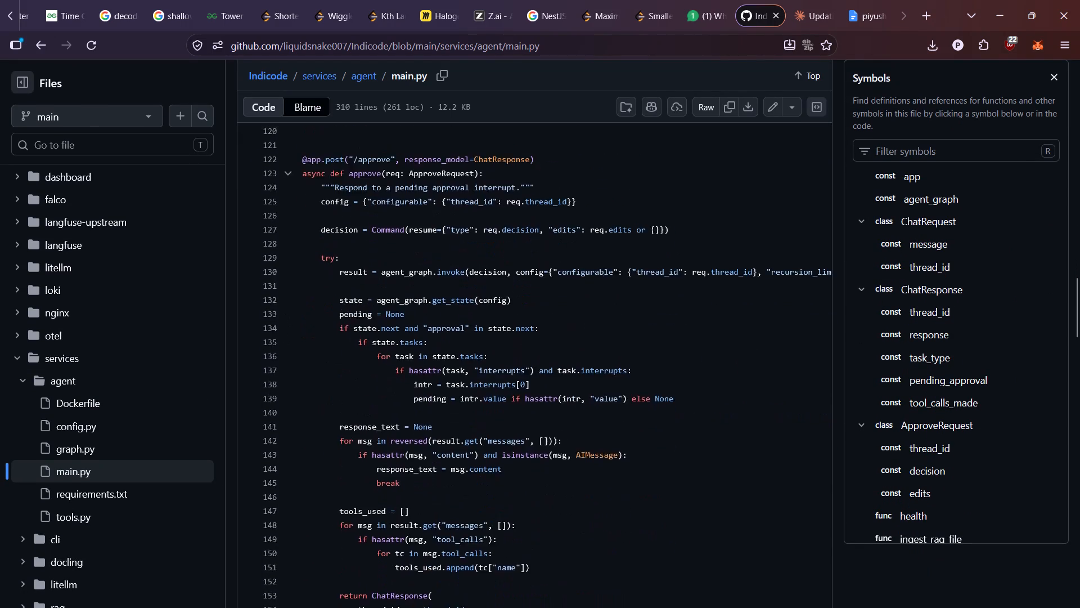
scroll(412, 401, down, 11)
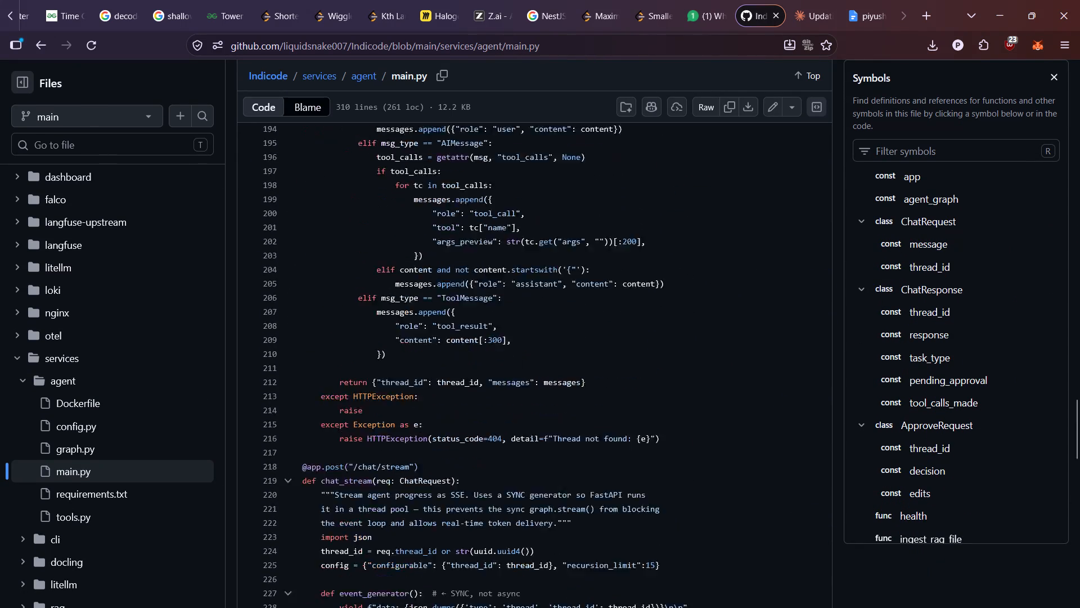
scroll(412, 401, down, 6)
scroll(412, 401, up, 10)
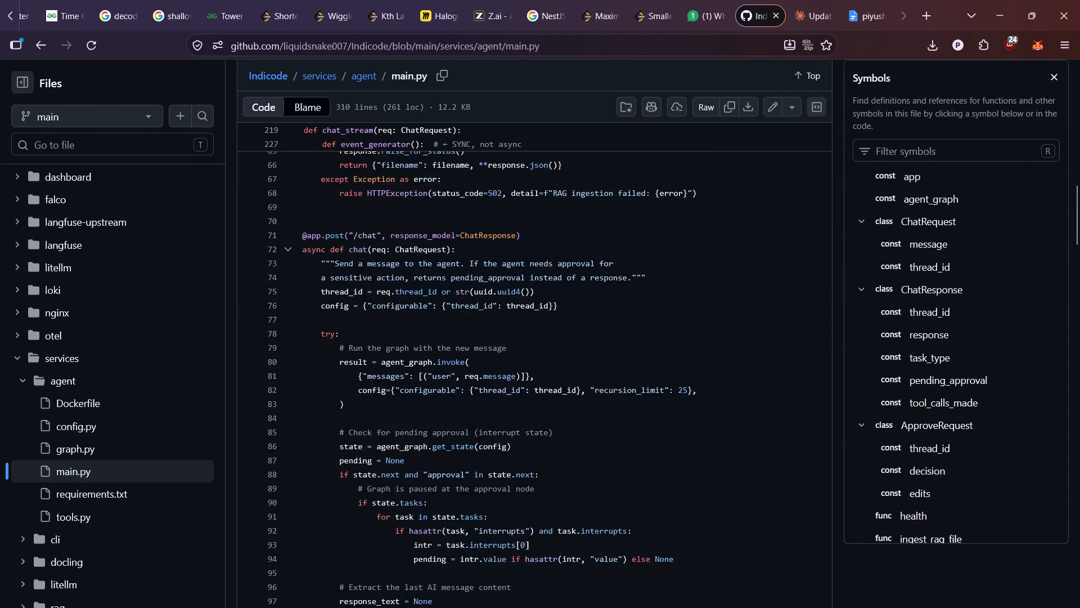
scroll(412, 401, up, 2)
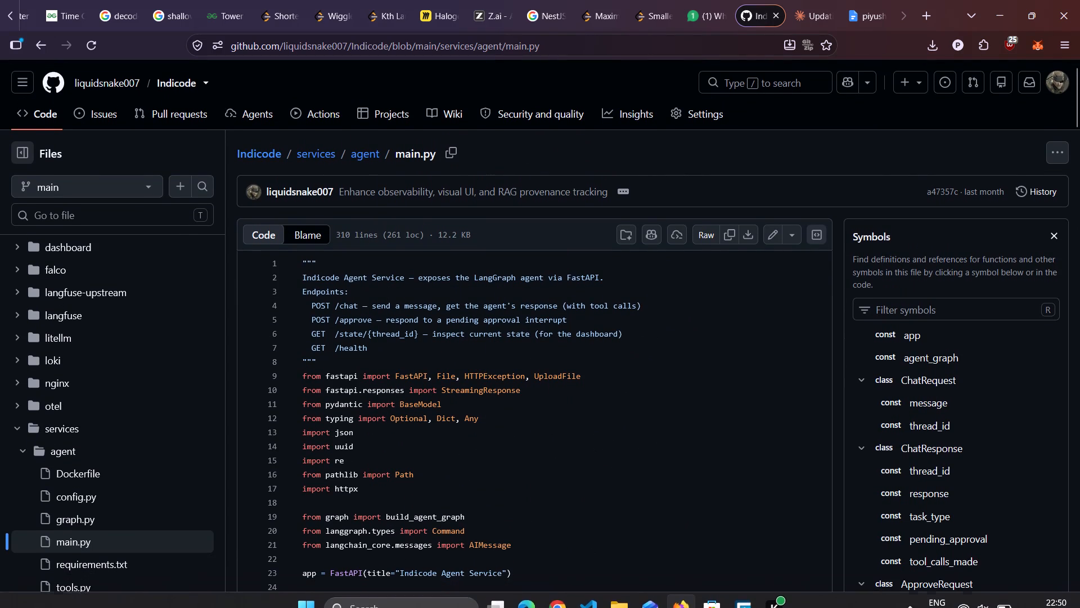
scroll(890, 405, up, 1)
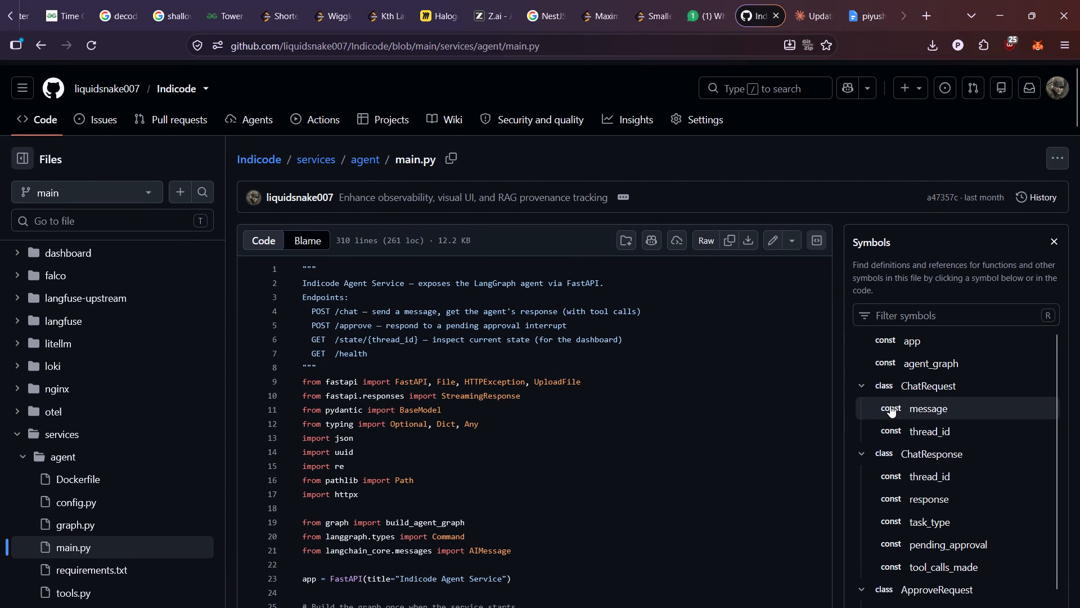
scroll(890, 405, up, 1)
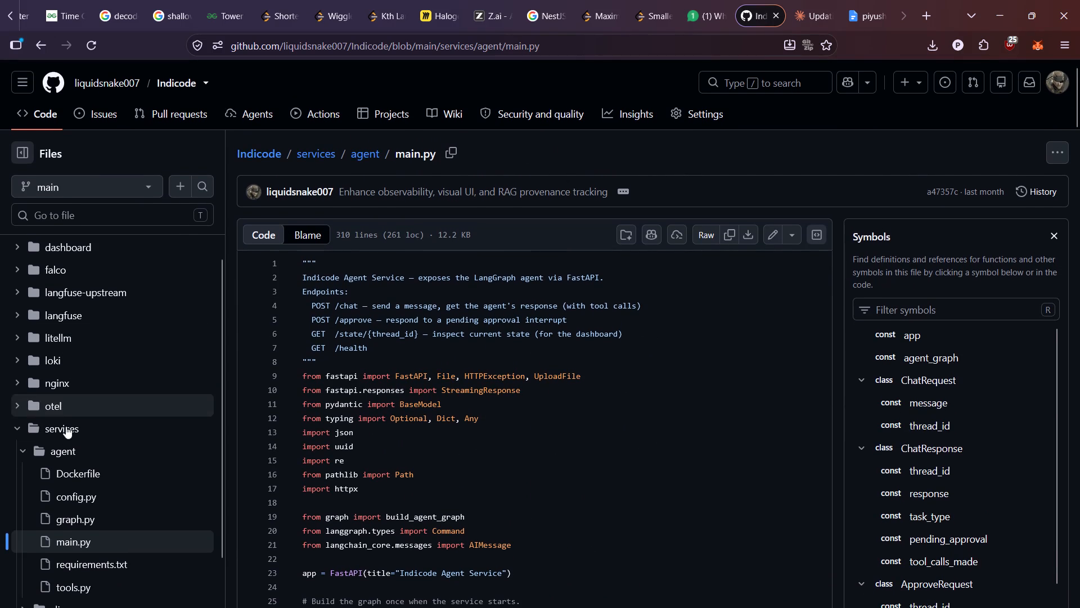
Browse the Indicode repository's services, litellm, workspace and tests folders, plus docling and cli under services.
click(71, 452)
click(82, 428)
click(102, 347)
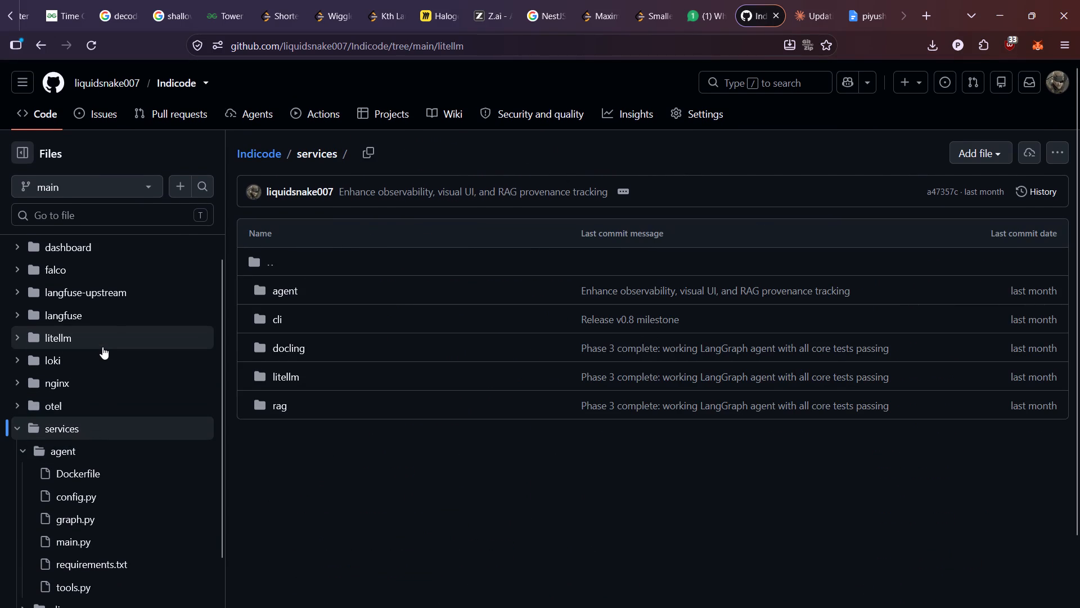
click(92, 332)
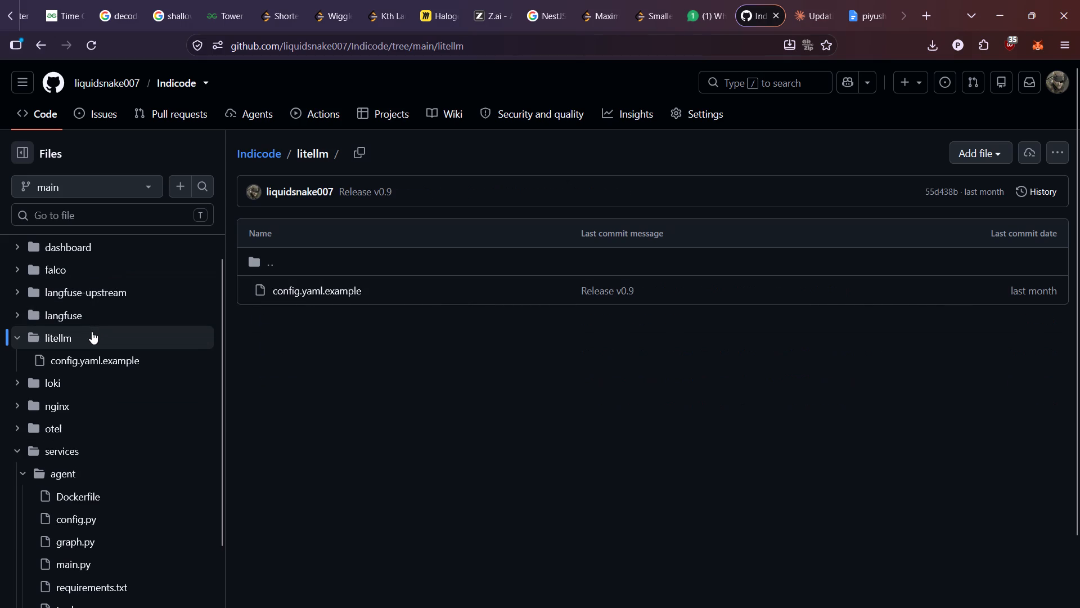
scroll(85, 474, down, 5)
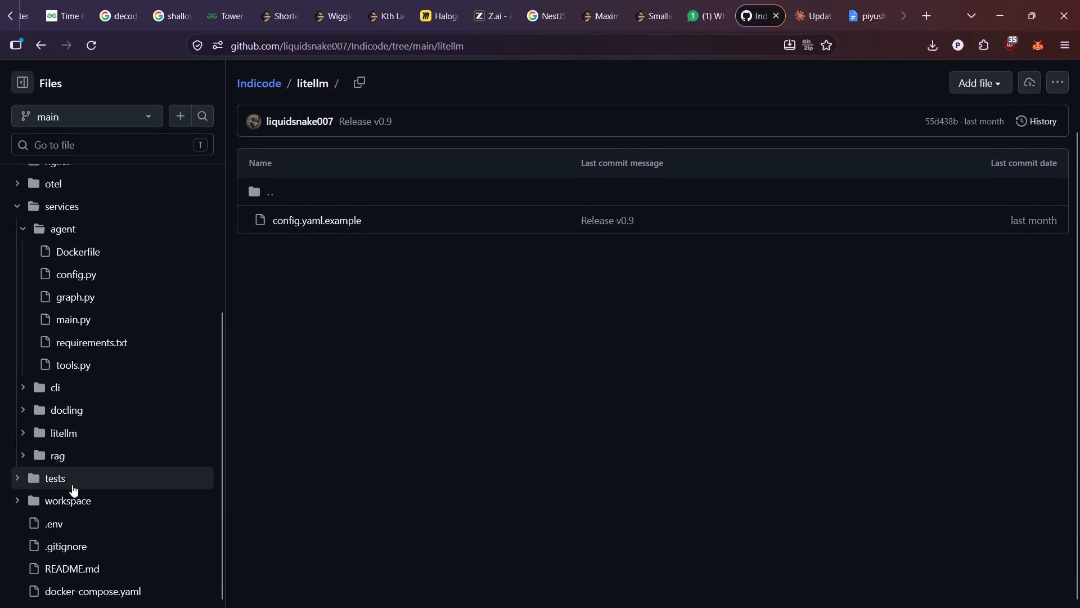
scroll(72, 485, down, 1)
click(56, 499)
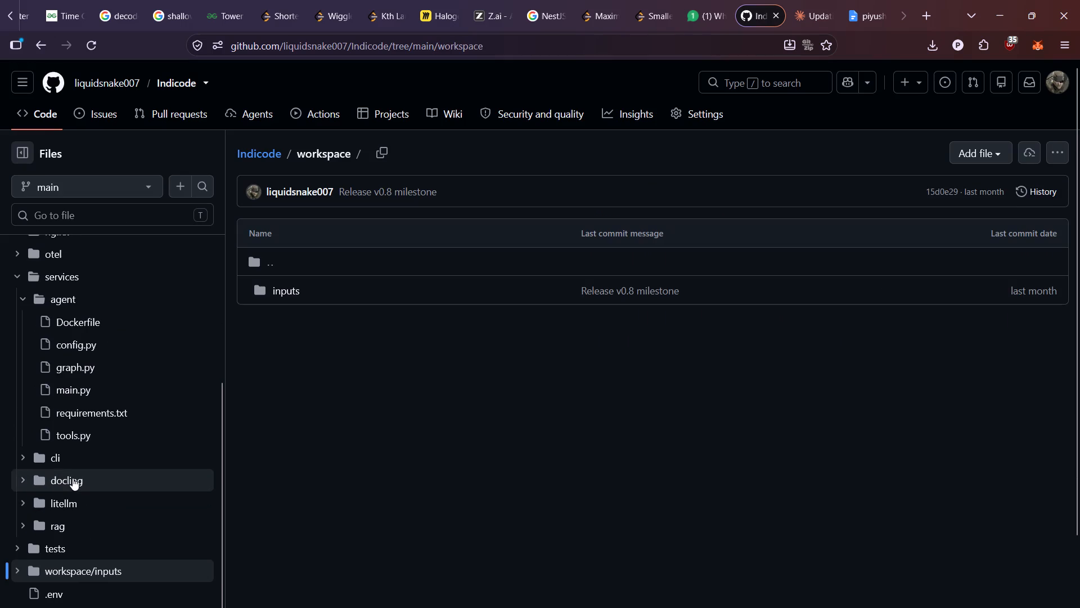
click(53, 550)
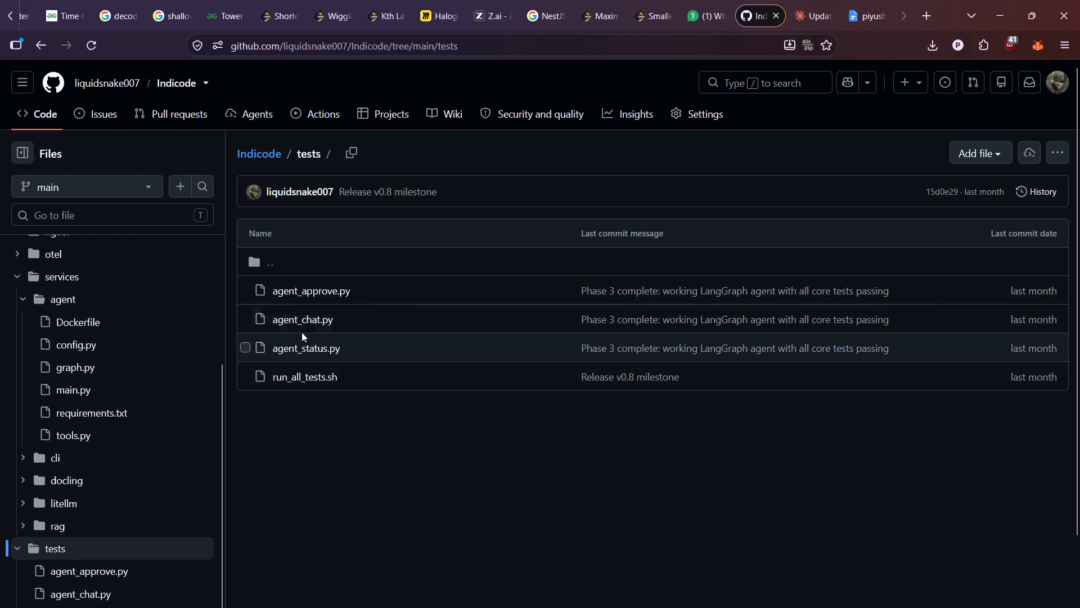
click(98, 484)
click(84, 462)
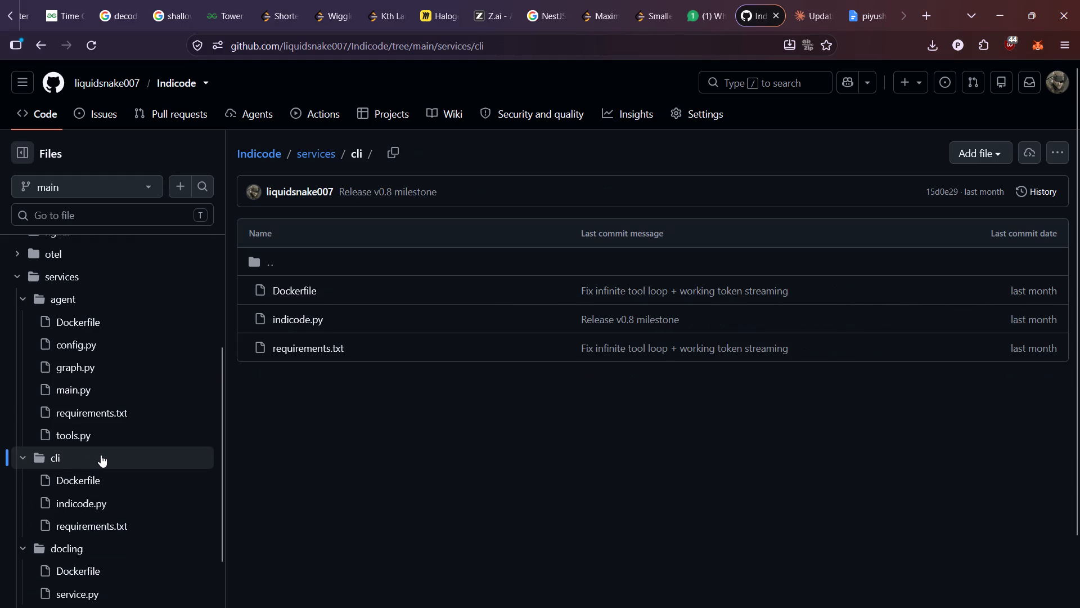
Expand the top-level dashboard and cli folders and look through the rest of the repository's file tree.
scroll(101, 455, up, 3)
scroll(96, 397, up, 1)
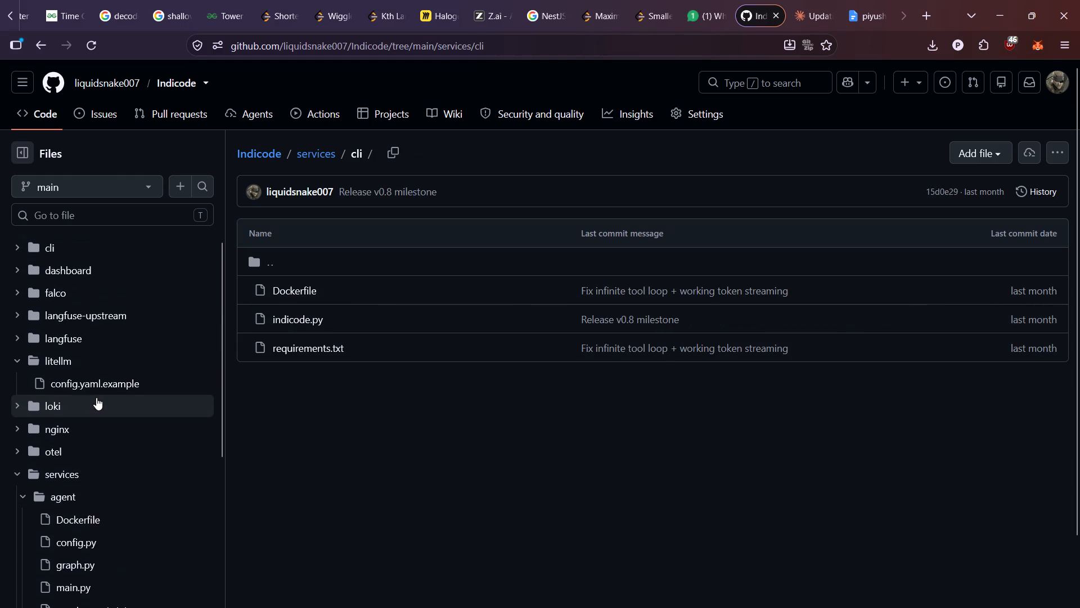
click(97, 262)
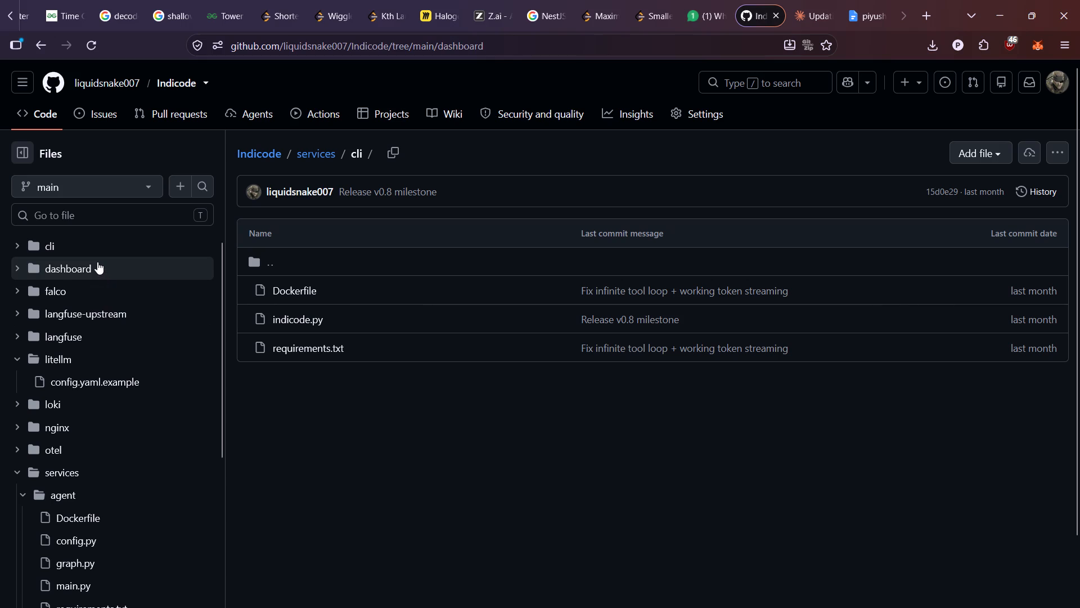
click(71, 248)
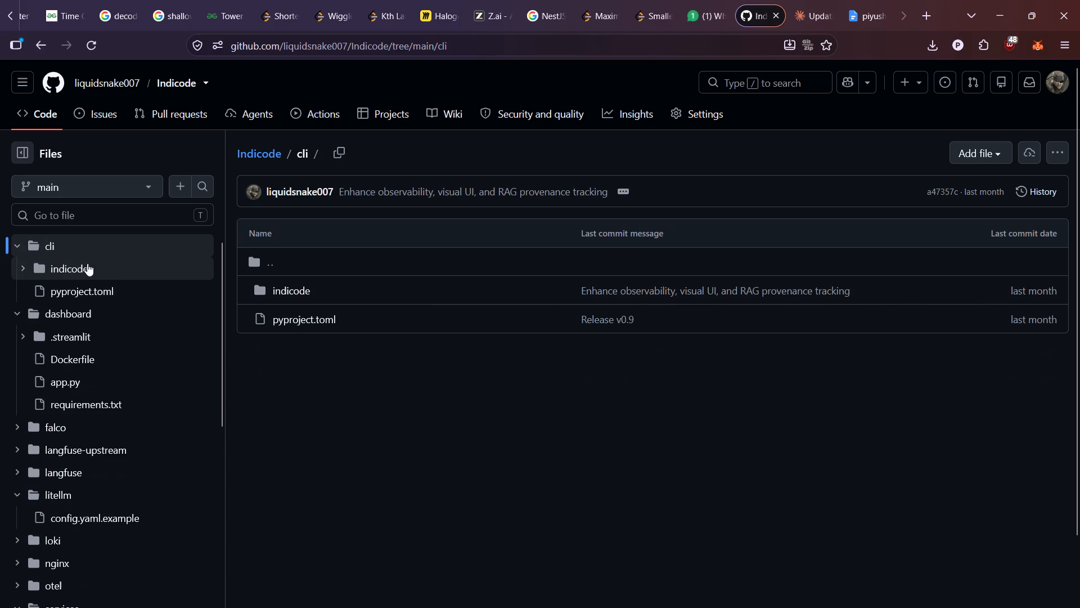
scroll(106, 302, down, 6)
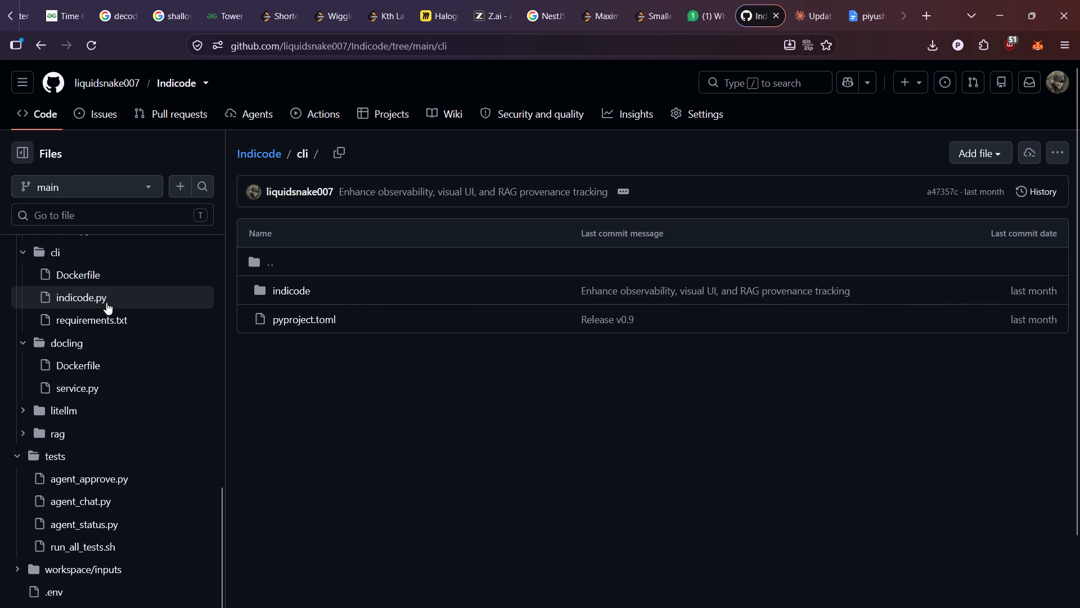
scroll(101, 374, down, 6)
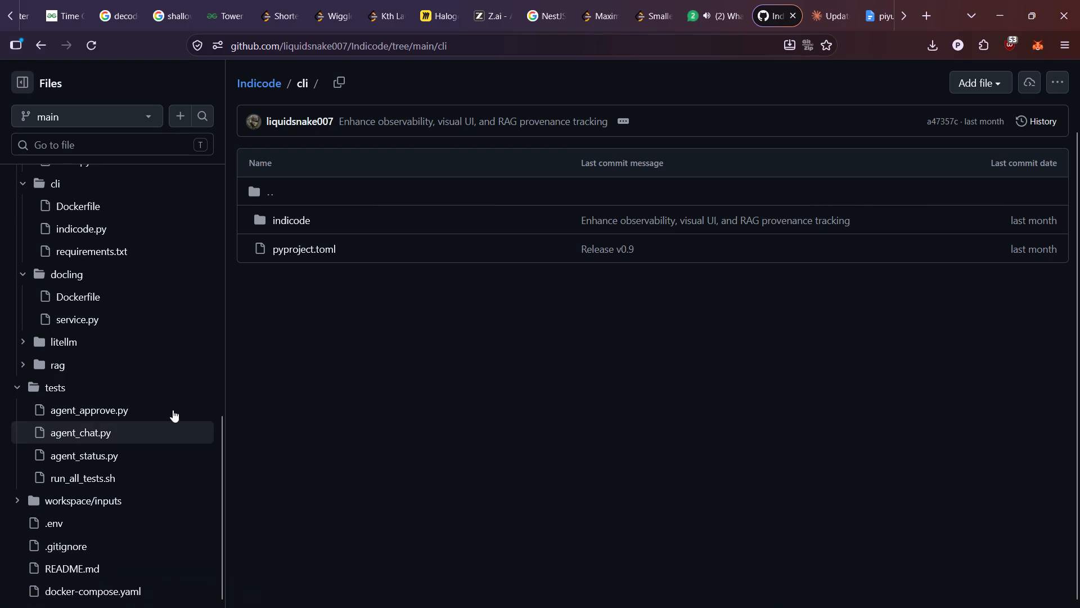
scroll(97, 321, up, 3)
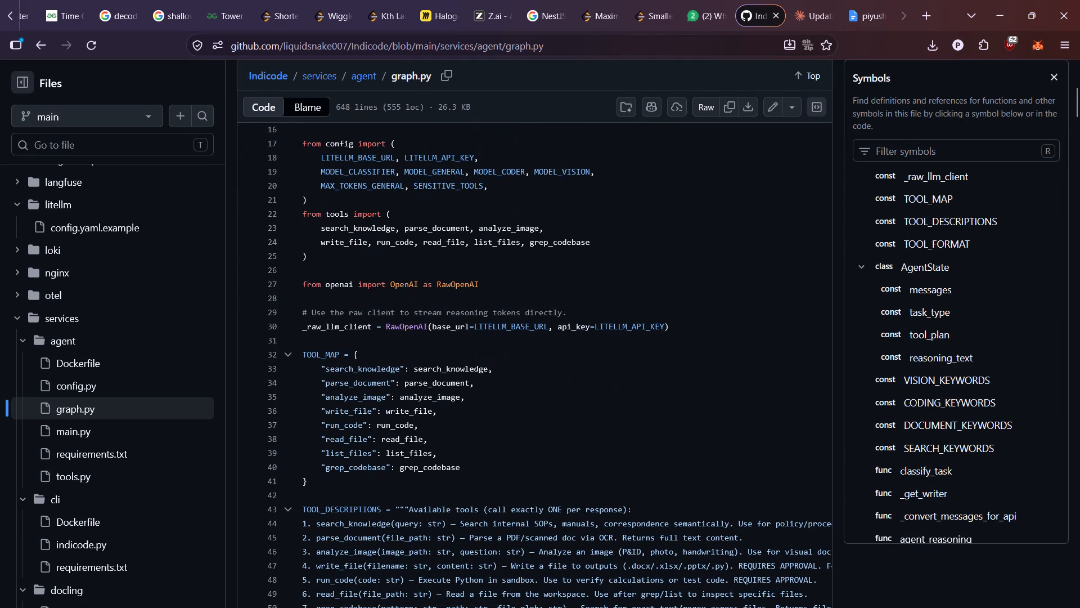
scroll(577, 445, down, 4)
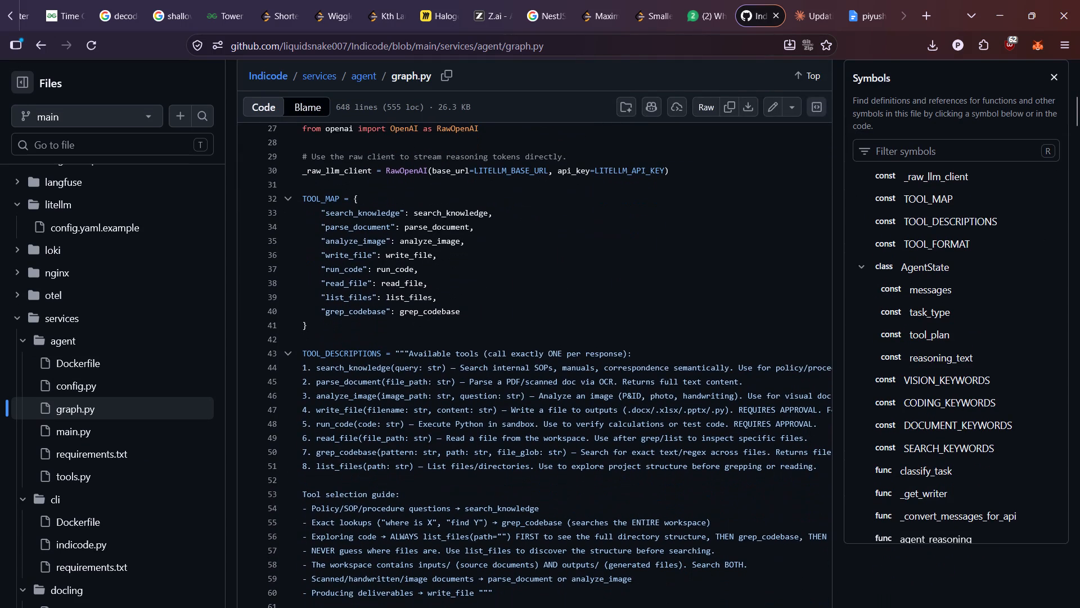
scroll(577, 445, down, 2)
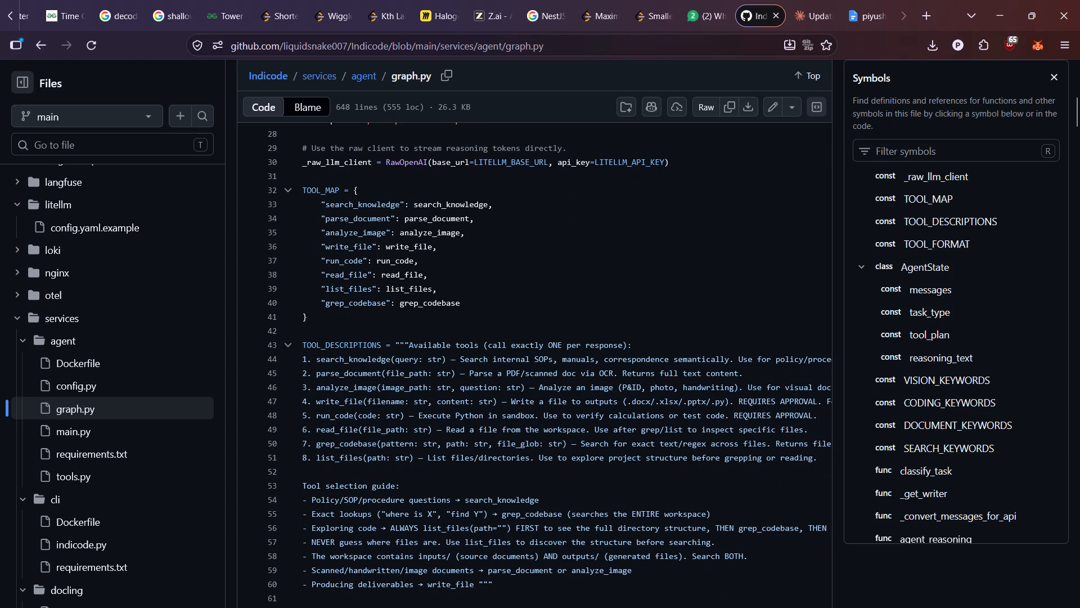
scroll(577, 445, down, 2)
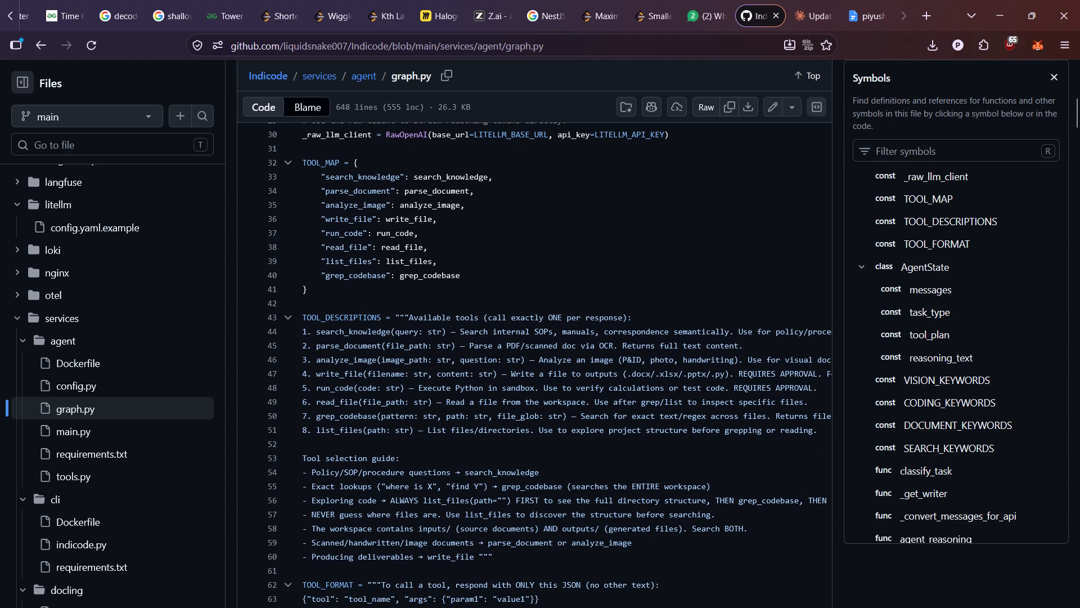
drag(724, 374, 656, 376)
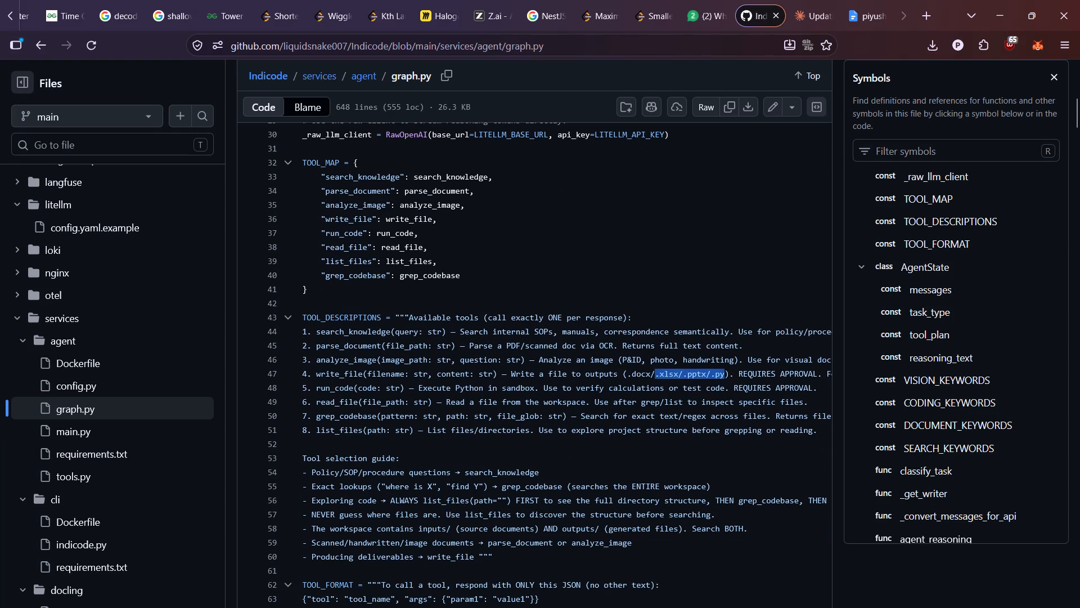
drag(656, 376, 636, 374)
click(636, 374)
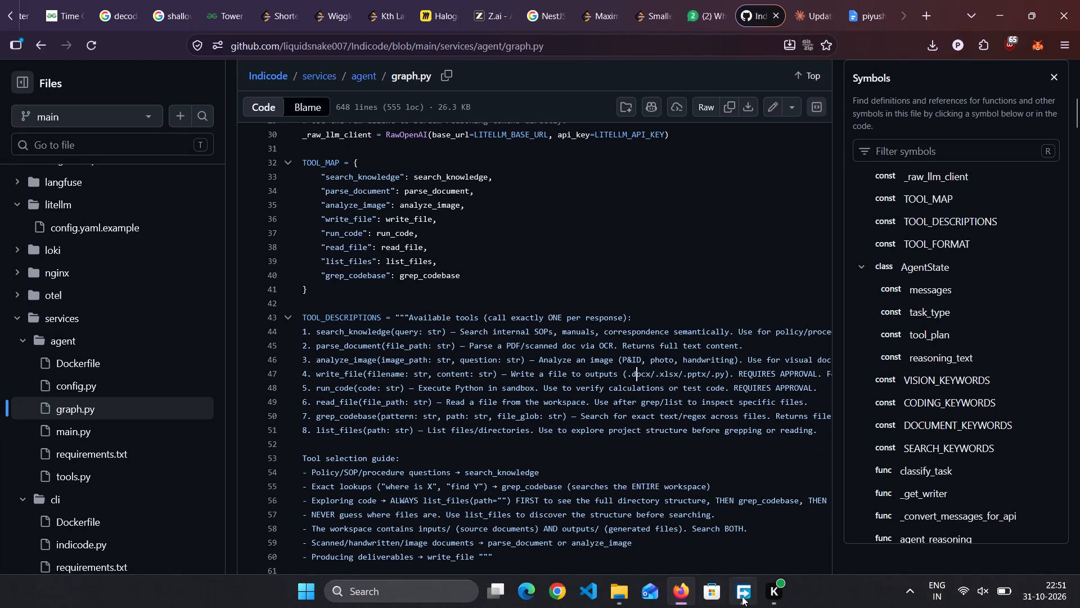
In the piyushcv document, add ", XLSX, Python Script" after PPTX in the Indicode file generation pipeline bullet.
click(857, 11)
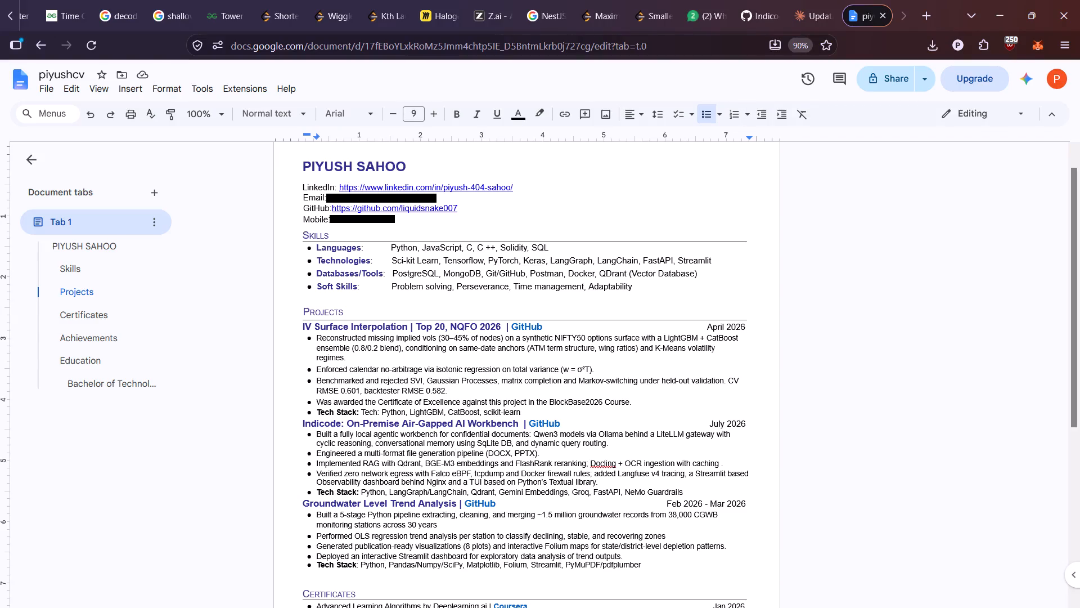
click(534, 455)
text(, XLSX)
text(,)
key(space)
key(shift+p)
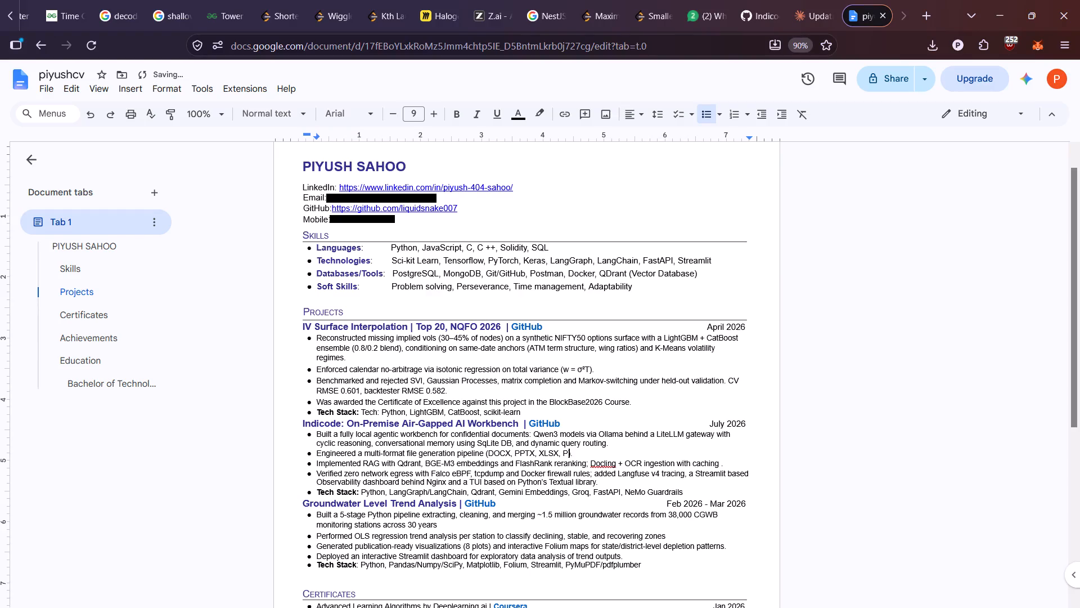
text(ython F)
key(BackSpace)
key(s)
key(BackSpace)
text(Script)
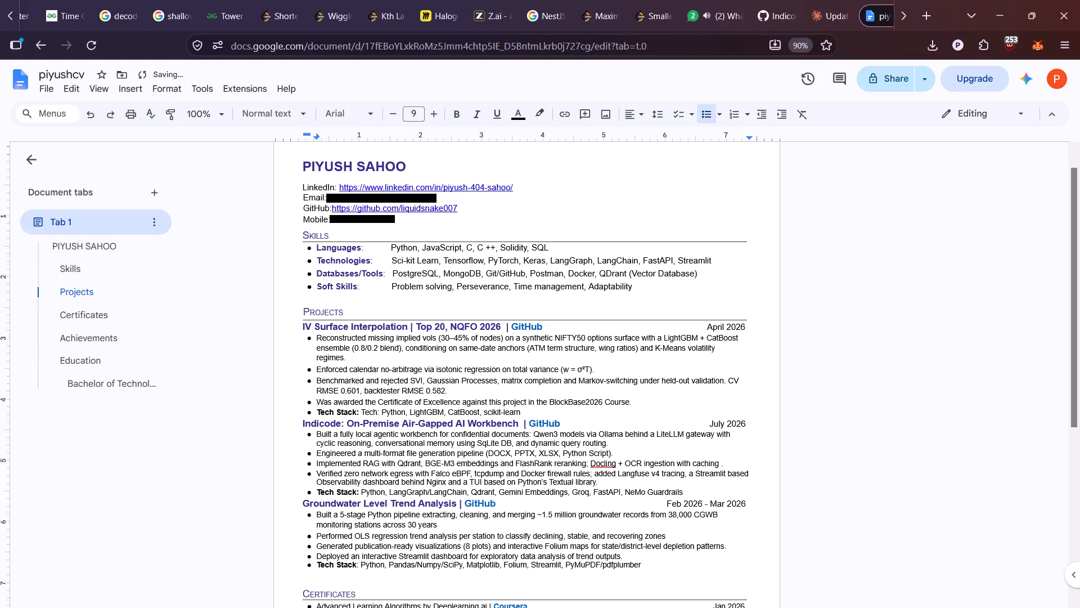
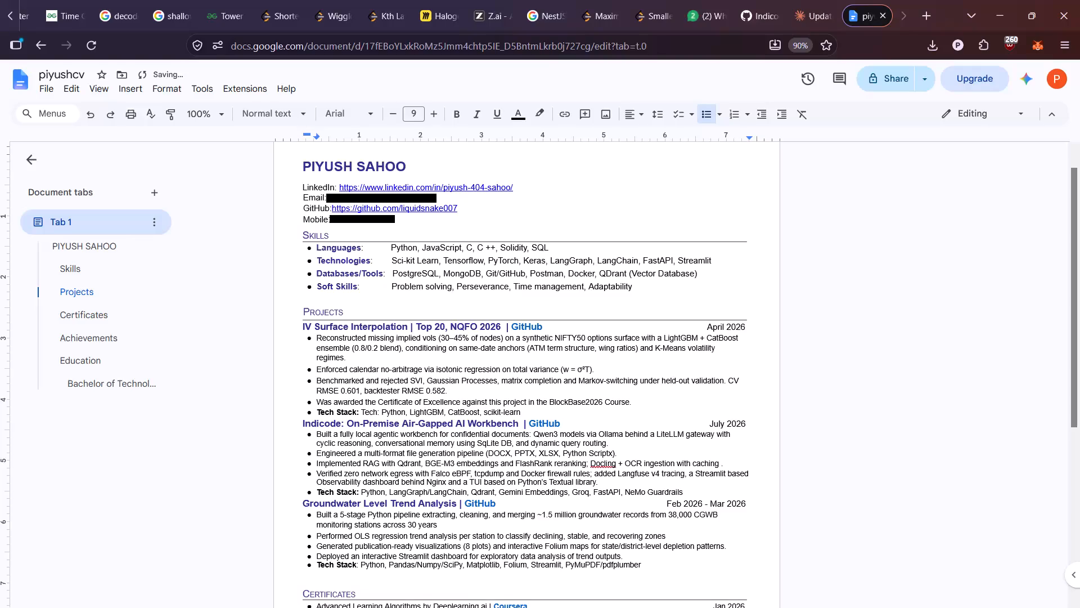
Correct the last item in the Indicode file generation pipeline bullet to read "Python Scripts".
key(BackSpace)
key(s)
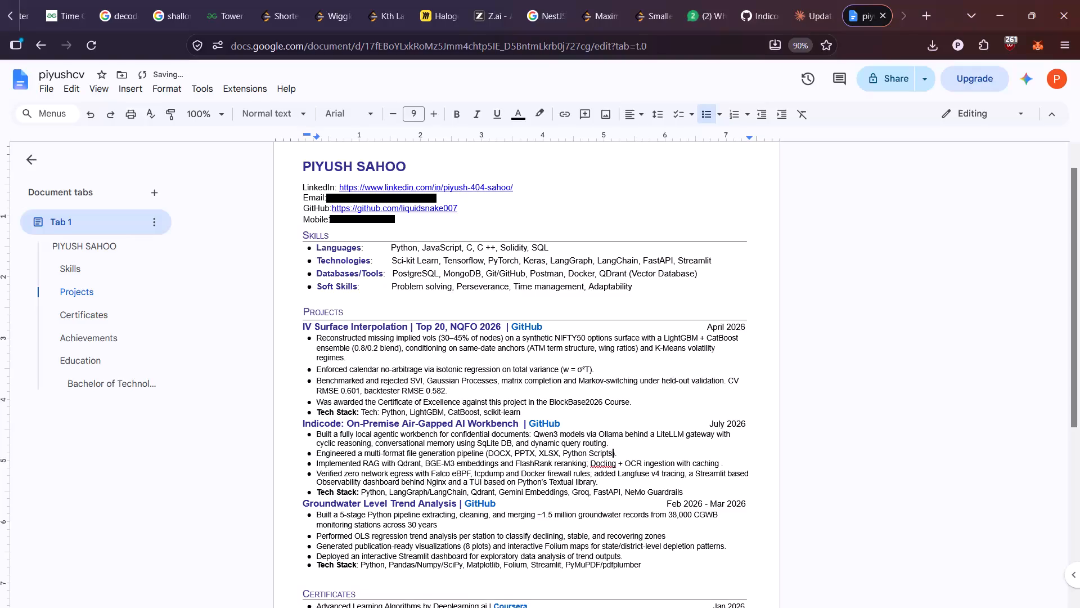
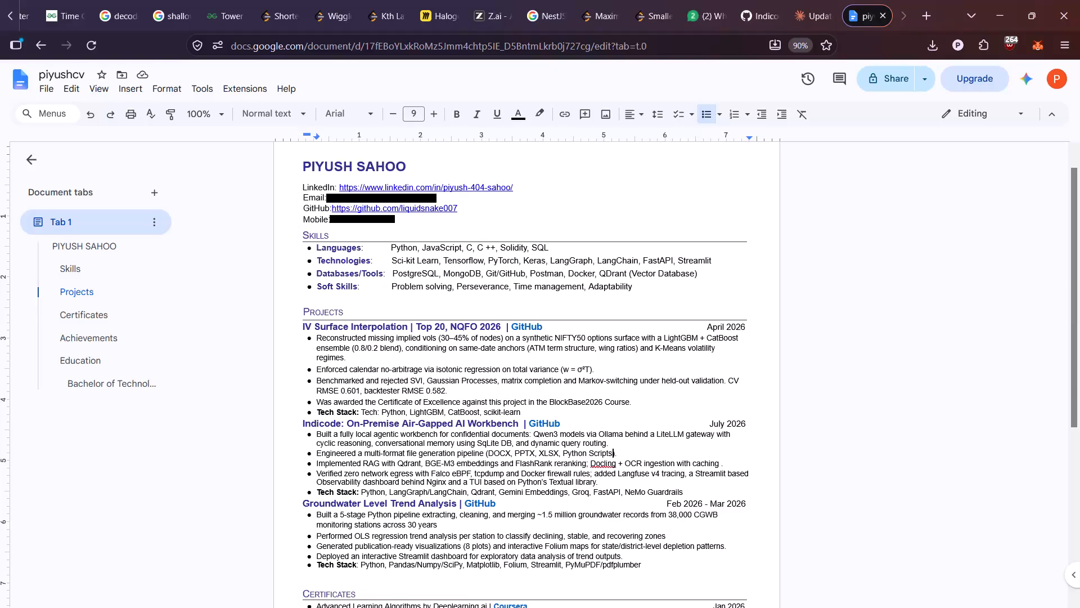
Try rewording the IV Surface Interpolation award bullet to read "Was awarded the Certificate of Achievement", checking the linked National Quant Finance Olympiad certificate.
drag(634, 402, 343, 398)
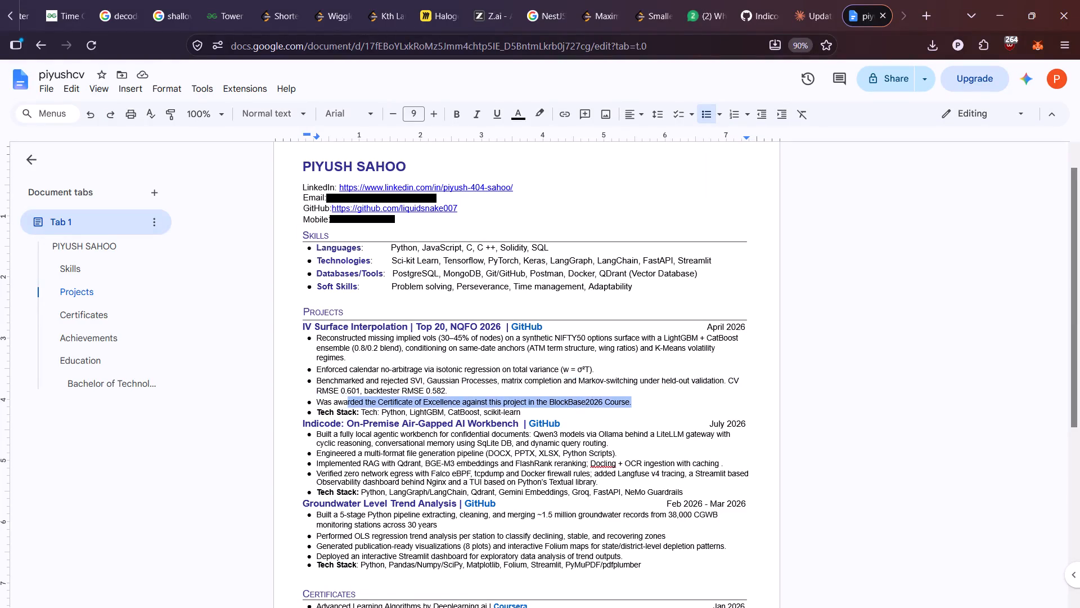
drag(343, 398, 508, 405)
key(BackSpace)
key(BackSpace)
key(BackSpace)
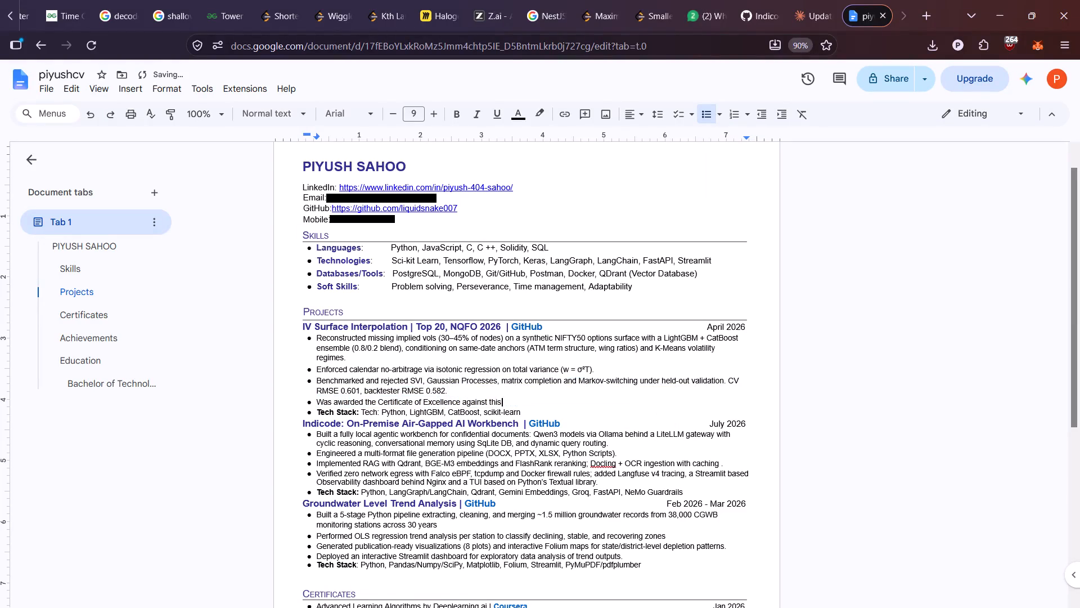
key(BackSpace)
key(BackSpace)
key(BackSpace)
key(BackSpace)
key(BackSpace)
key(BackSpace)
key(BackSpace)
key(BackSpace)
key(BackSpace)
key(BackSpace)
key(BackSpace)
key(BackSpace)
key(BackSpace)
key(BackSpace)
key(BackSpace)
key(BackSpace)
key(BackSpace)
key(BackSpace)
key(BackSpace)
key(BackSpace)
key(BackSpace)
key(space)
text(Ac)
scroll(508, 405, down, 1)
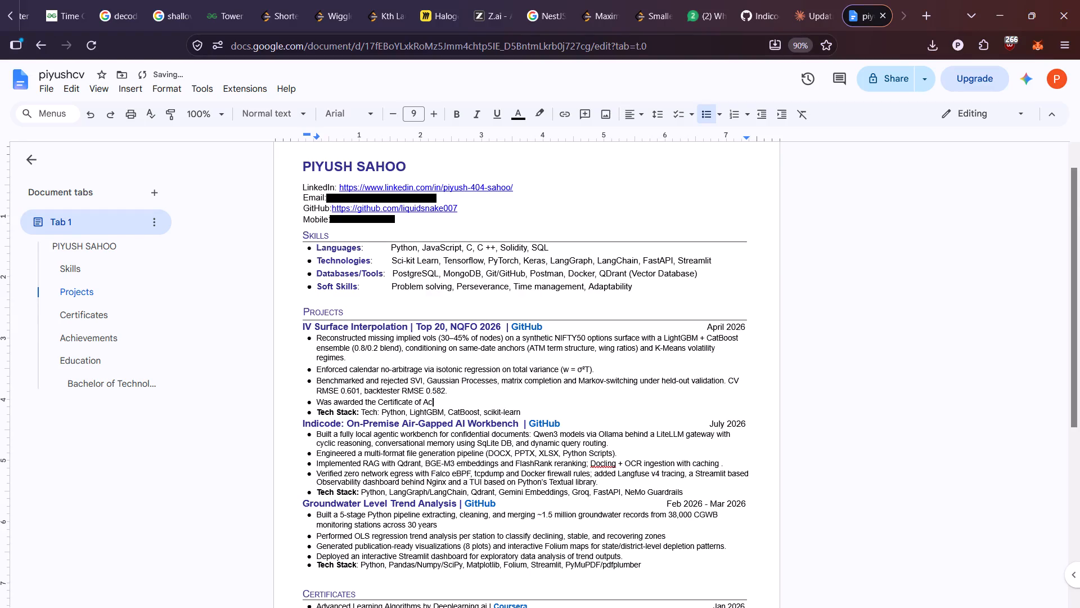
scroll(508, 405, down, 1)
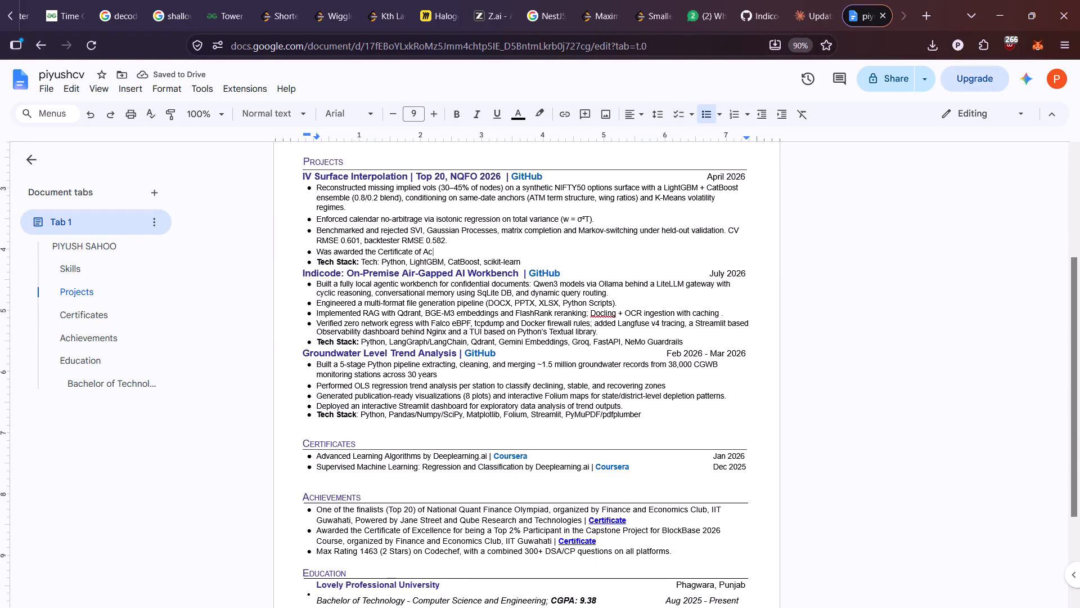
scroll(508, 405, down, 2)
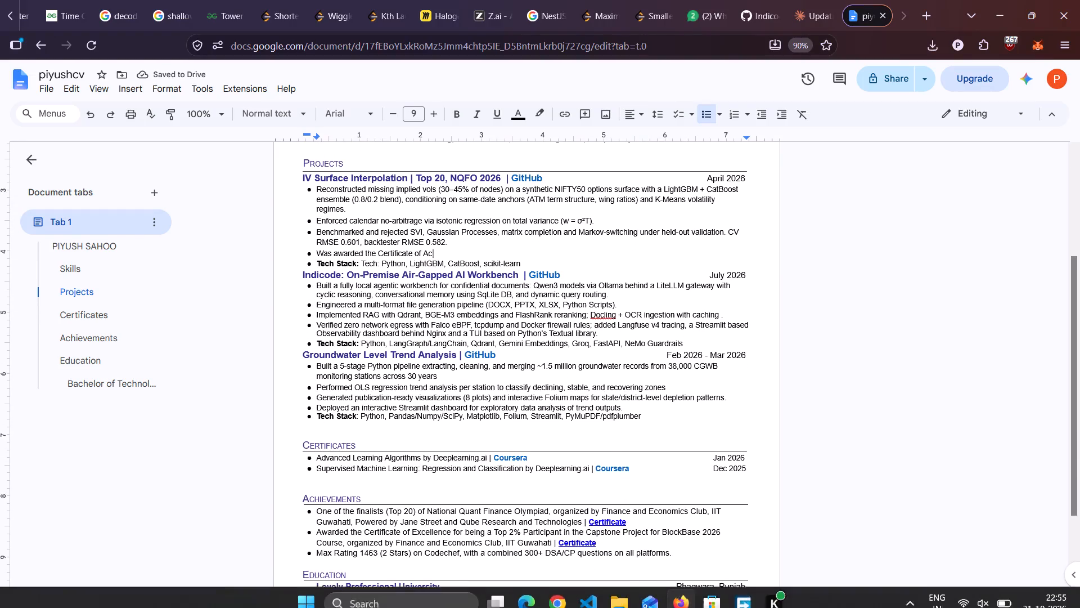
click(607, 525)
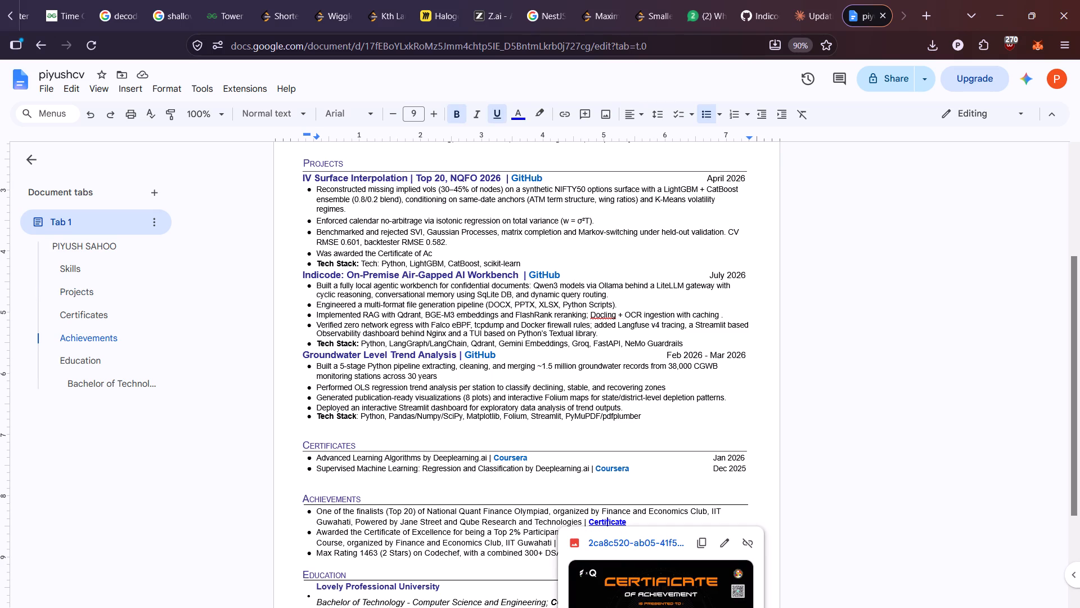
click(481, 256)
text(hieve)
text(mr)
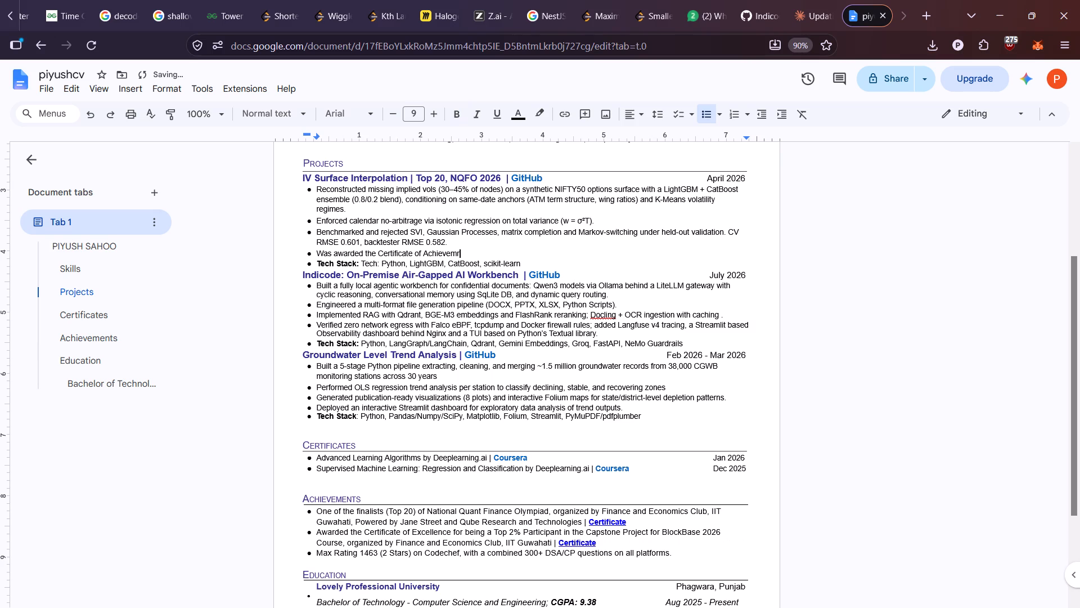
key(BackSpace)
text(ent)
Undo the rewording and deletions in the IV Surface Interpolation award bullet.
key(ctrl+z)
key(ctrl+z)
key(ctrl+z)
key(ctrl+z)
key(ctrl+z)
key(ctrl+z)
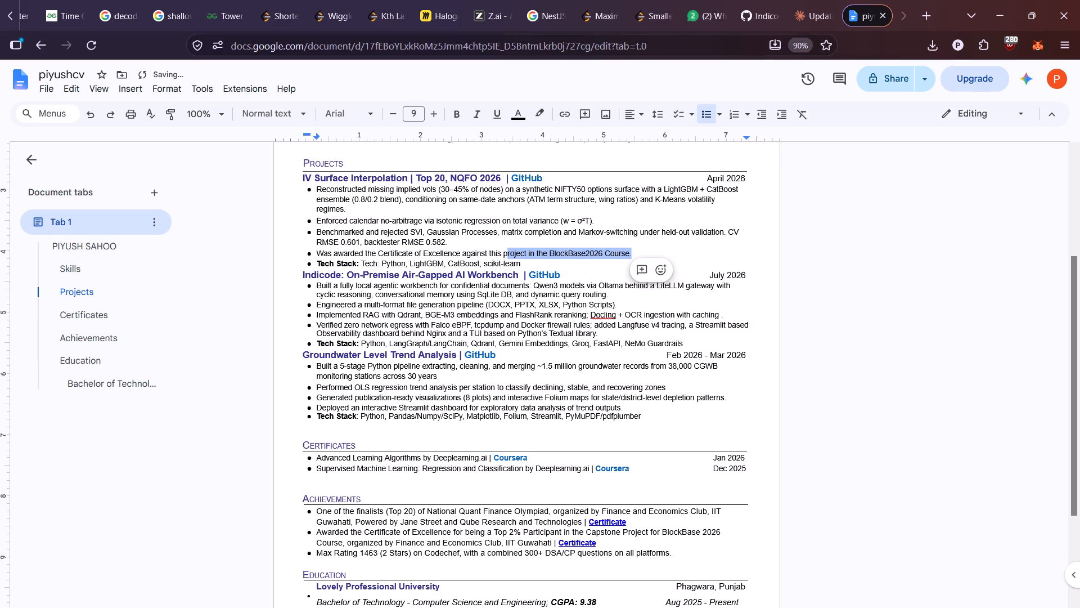
Replace everything following "Was awarded the Certificate of" in the IV Surface Interpolation award bullet with "Achievement".
click(628, 252)
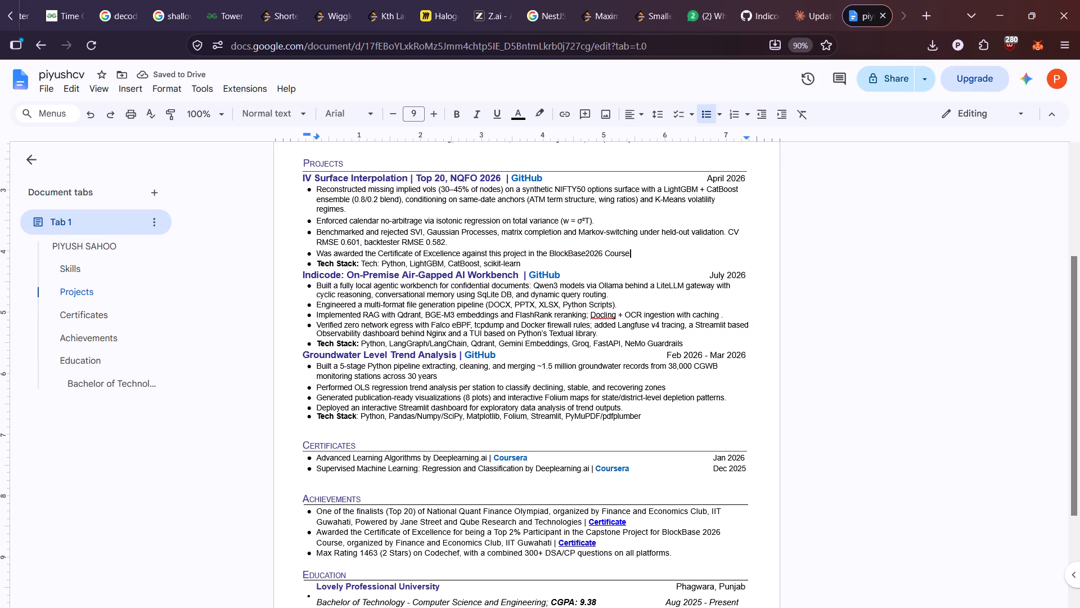
drag(633, 252, 424, 255)
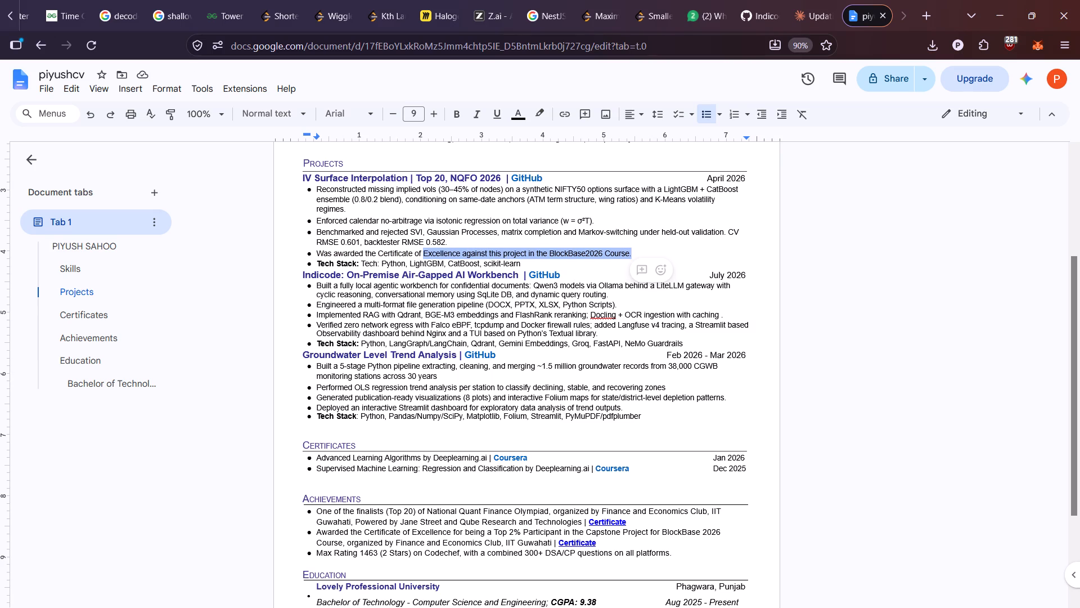
key(BackSpace)
text(Achieven)
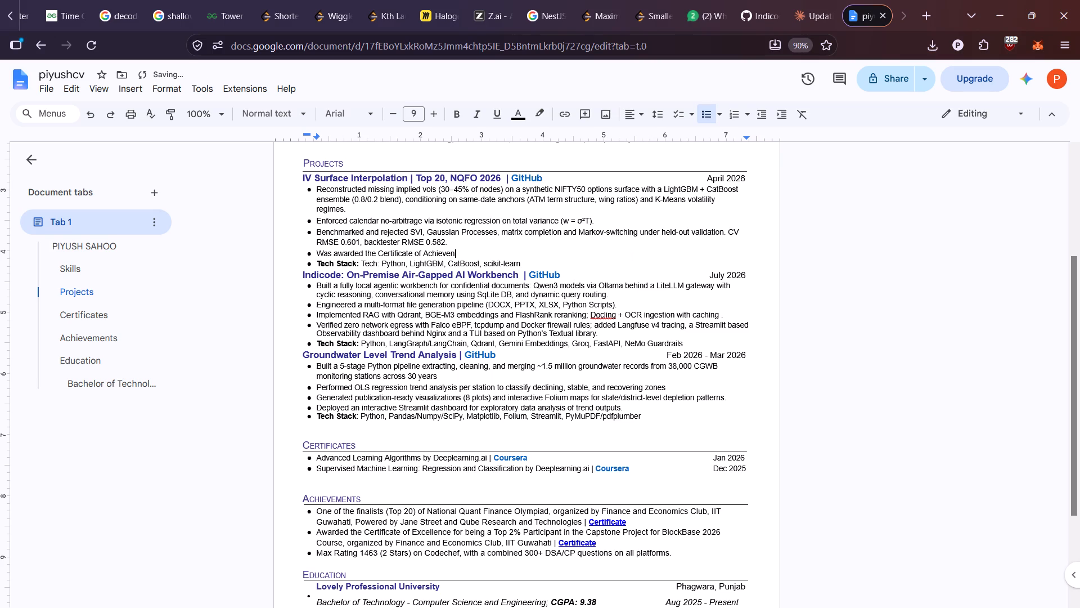
key(BackSpace)
text(ment)
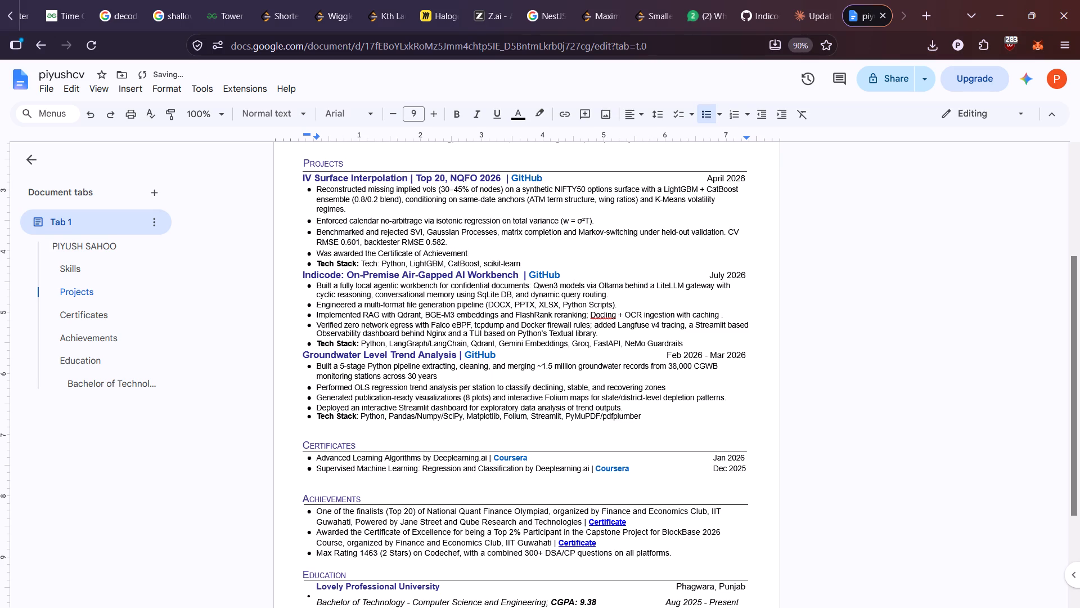
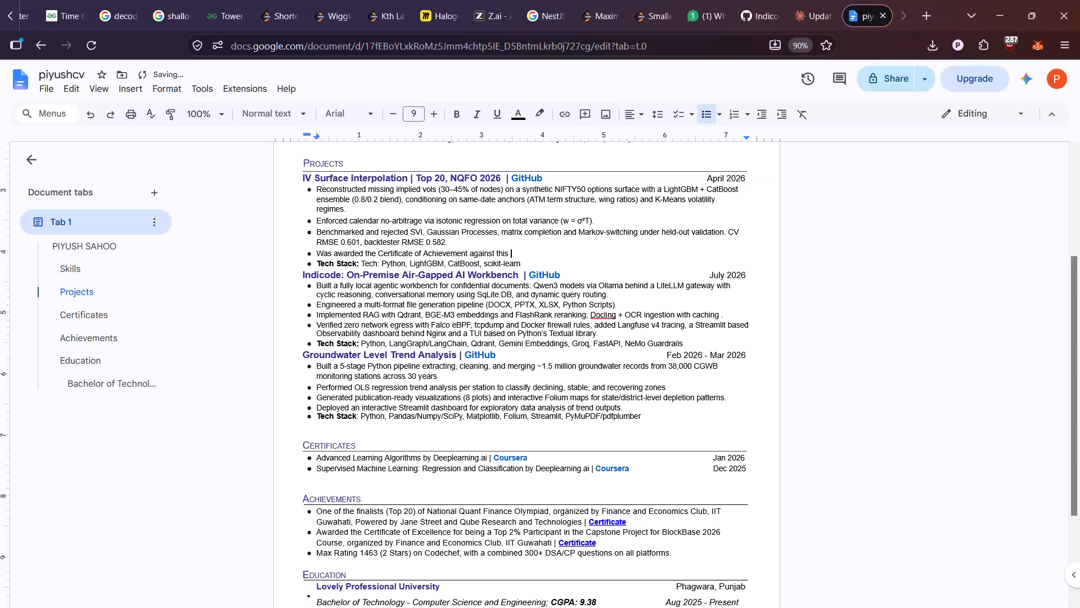
Complete the IV Surface Interpolation award bullet by adding "project for the NQFO 2026 competition." following "against this".
text(project)
key(space)
scroll(492, 396, down, 2)
scroll(492, 396, up, 4)
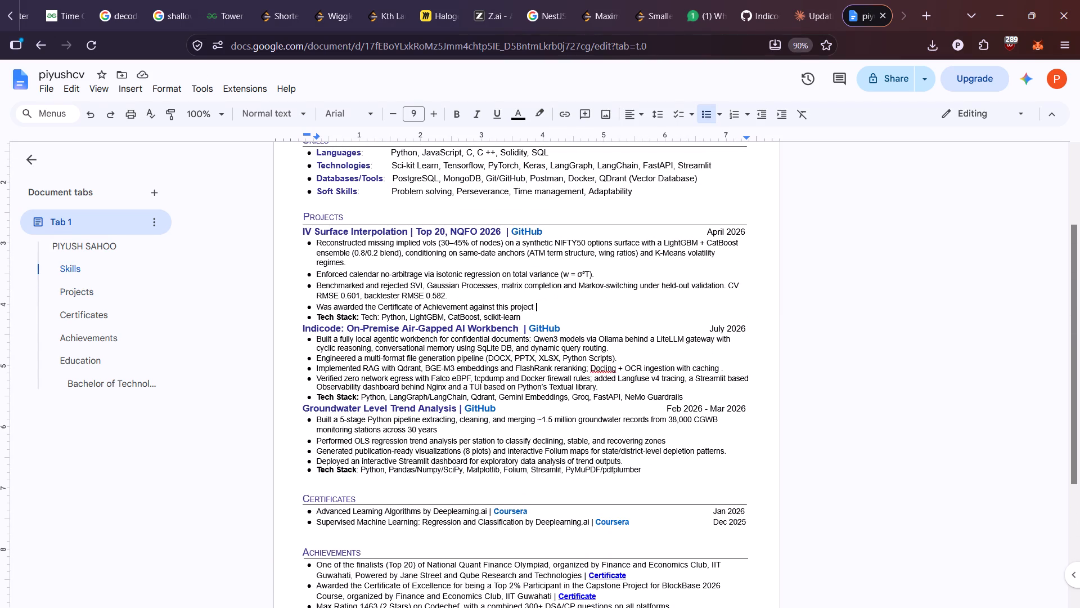
text(for tje)
key(BackSpace)
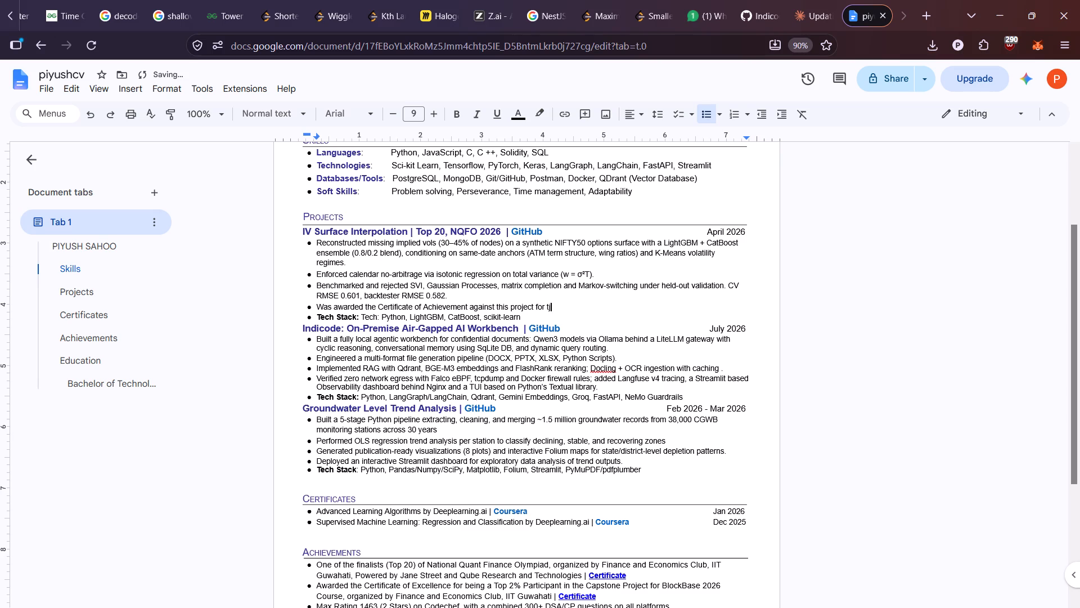
key(BackSpace)
text(he Nationa)
key(BackSpace)
key(BackSpace)
key(BackSpace)
key(BackSpace)
key(BackSpace)
key(BackSpace)
text(QFO)
key(space)
text(2)
text(02)
text(6 com)
text(petition.)
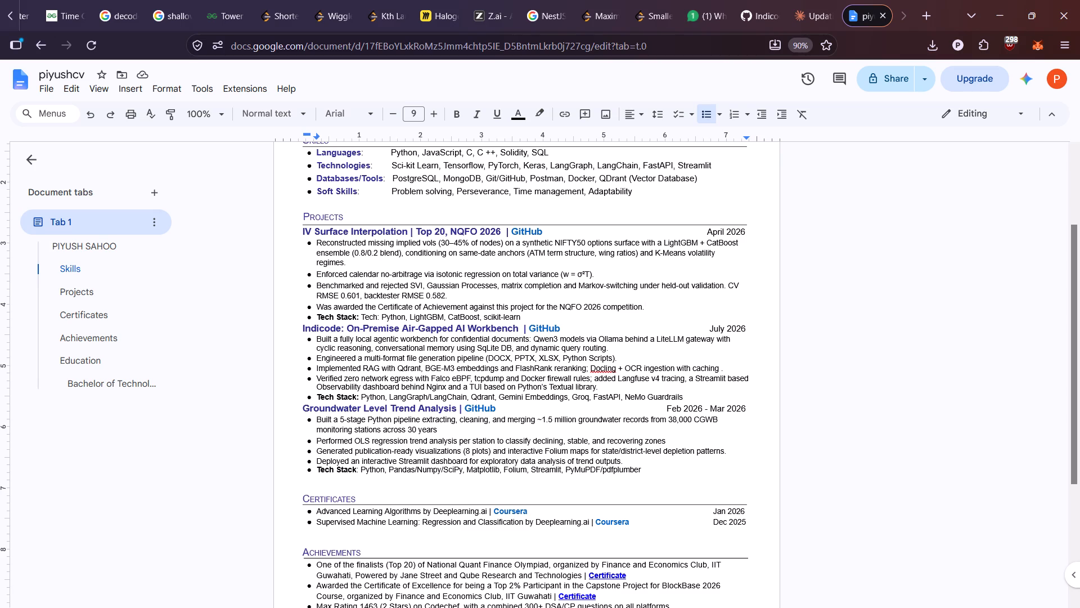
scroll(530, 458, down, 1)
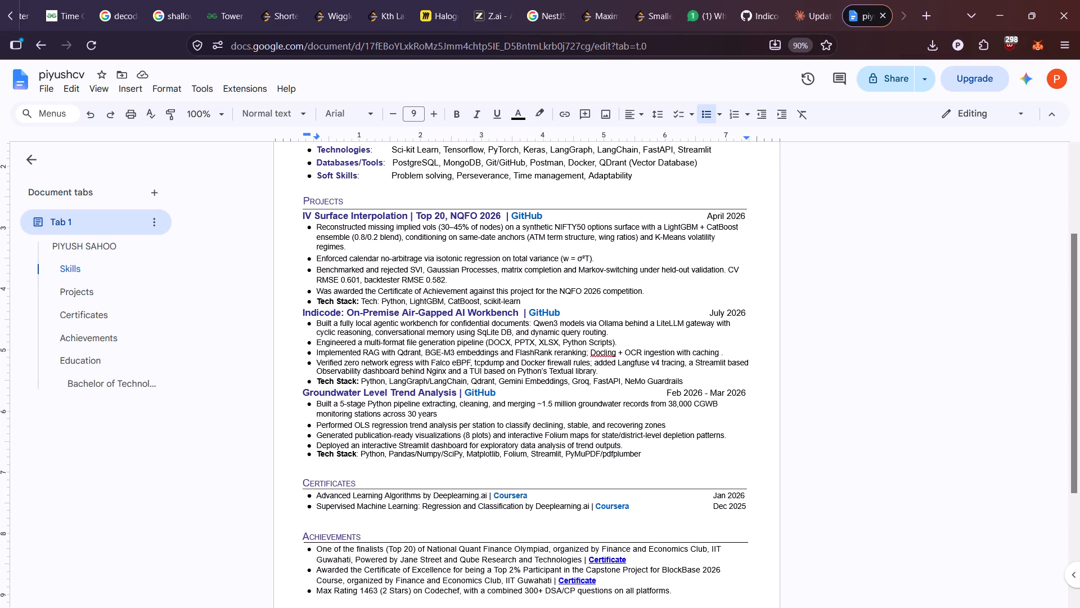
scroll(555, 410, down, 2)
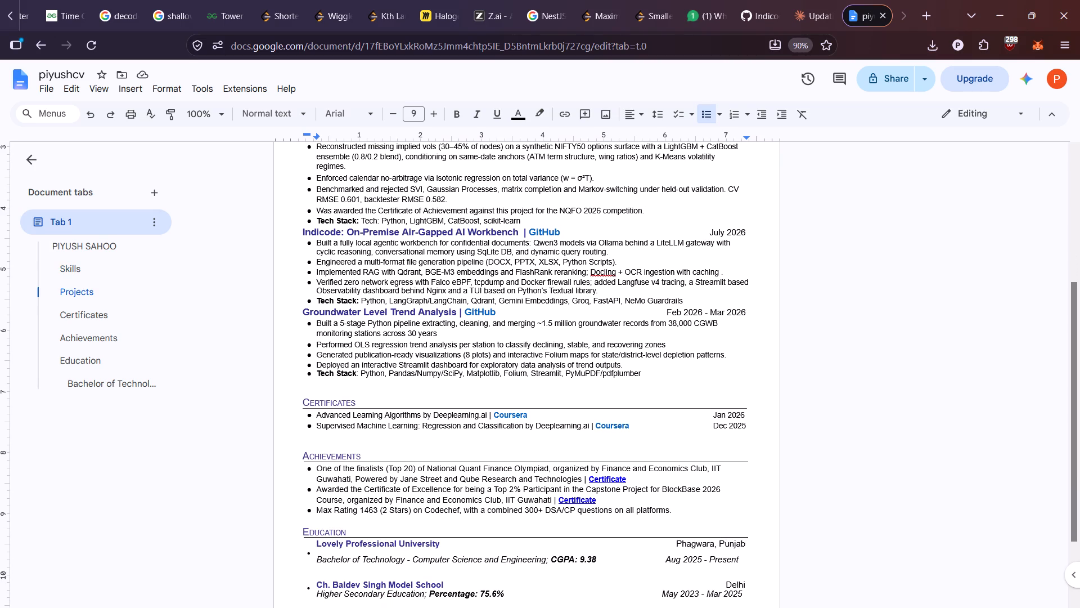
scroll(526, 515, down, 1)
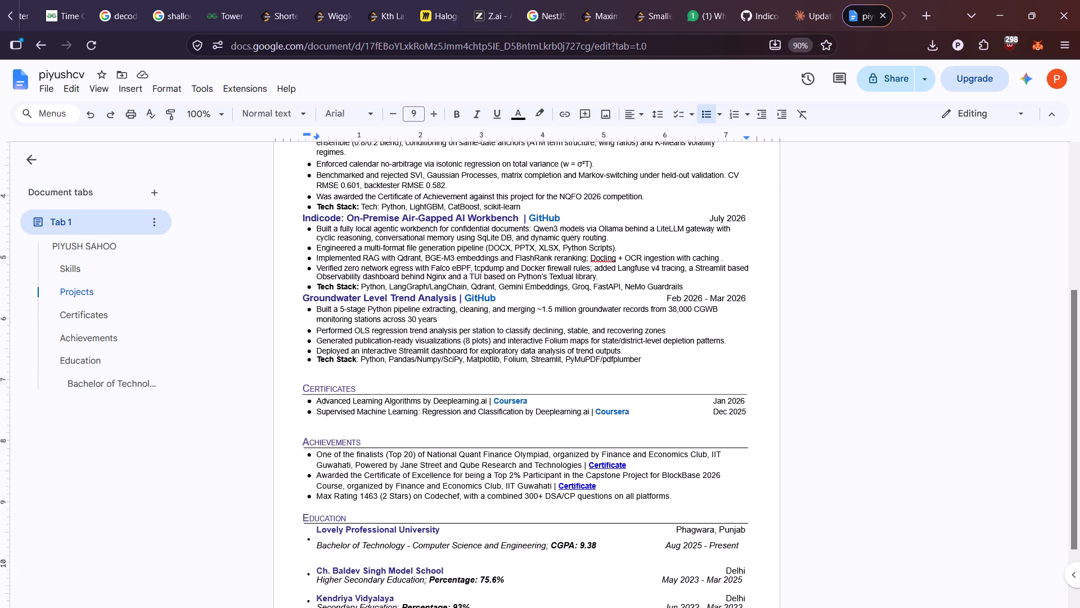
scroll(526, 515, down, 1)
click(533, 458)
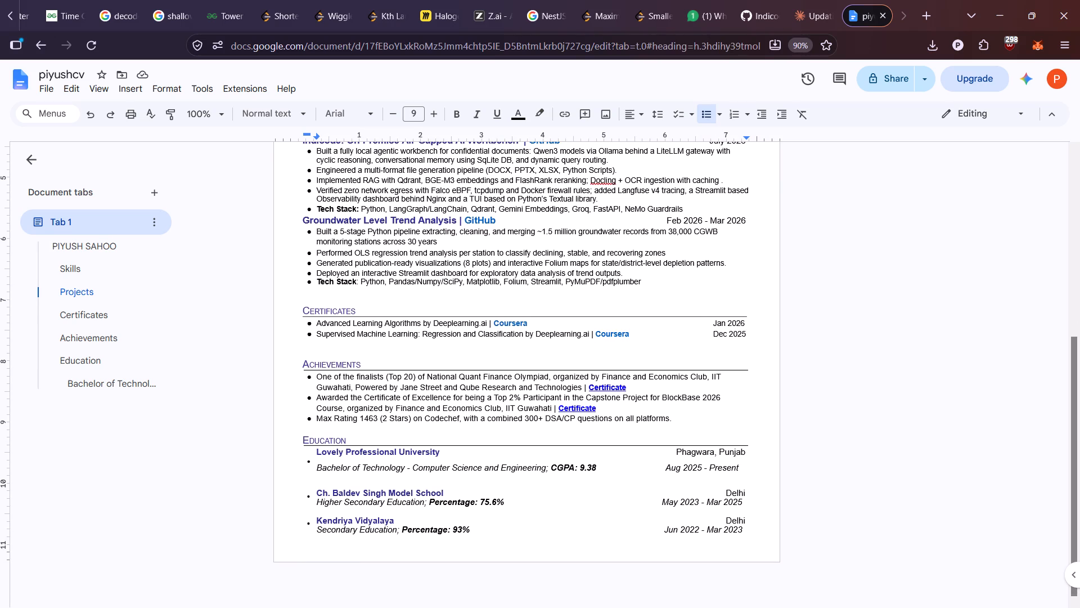
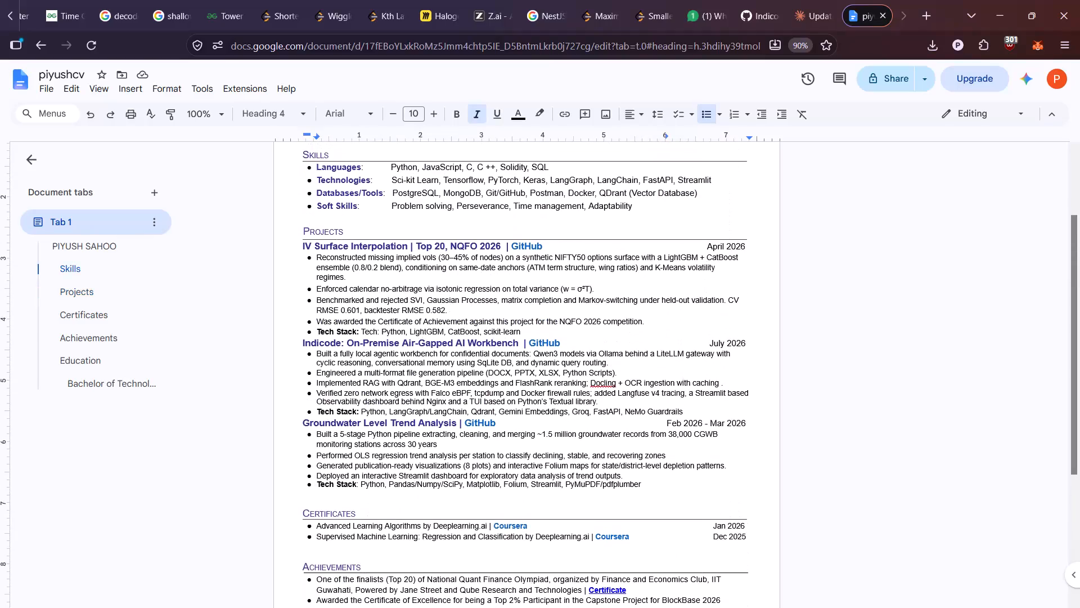
Add a bullet below Soft Skills labelled "Machine Learning:", reusing the bold coloured formatting of the Soft Skills label.
scroll(533, 458, up, 1)
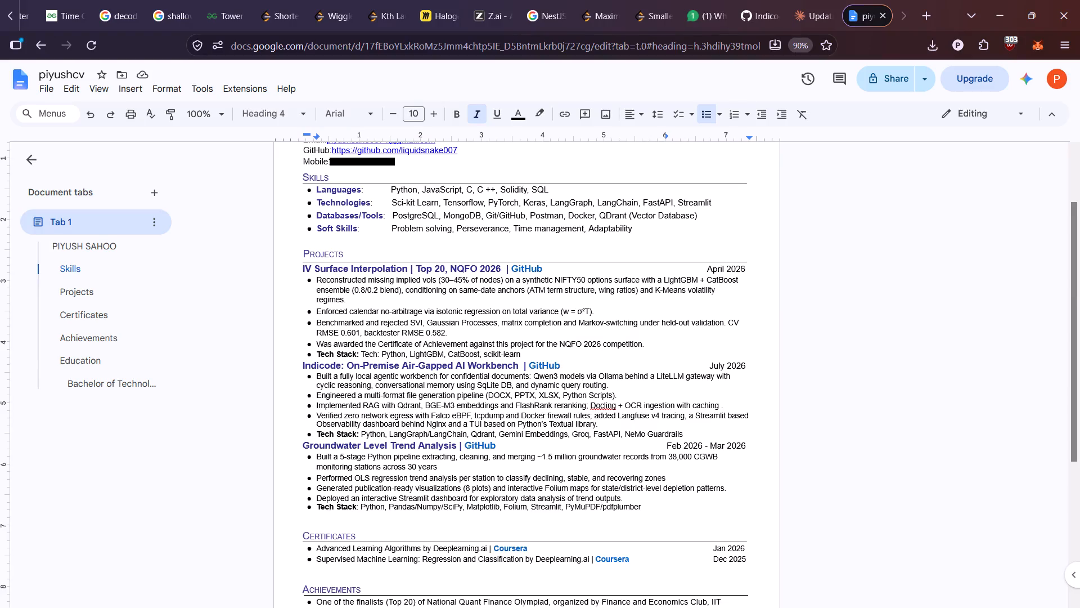
scroll(527, 249, up, 1)
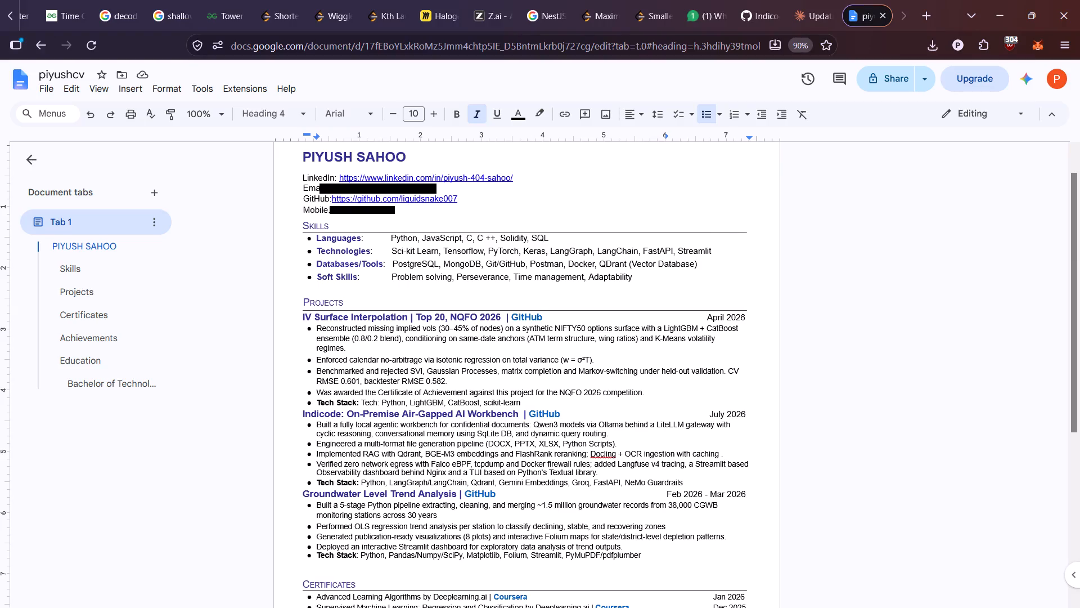
click(656, 281)
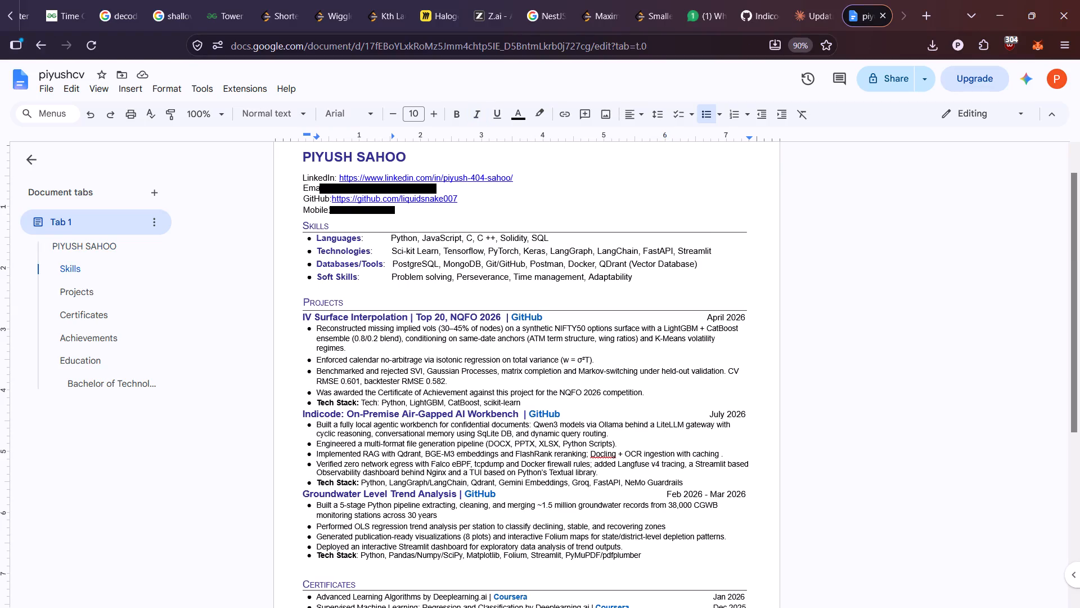
drag(356, 277, 307, 278)
key(ctrl+c)
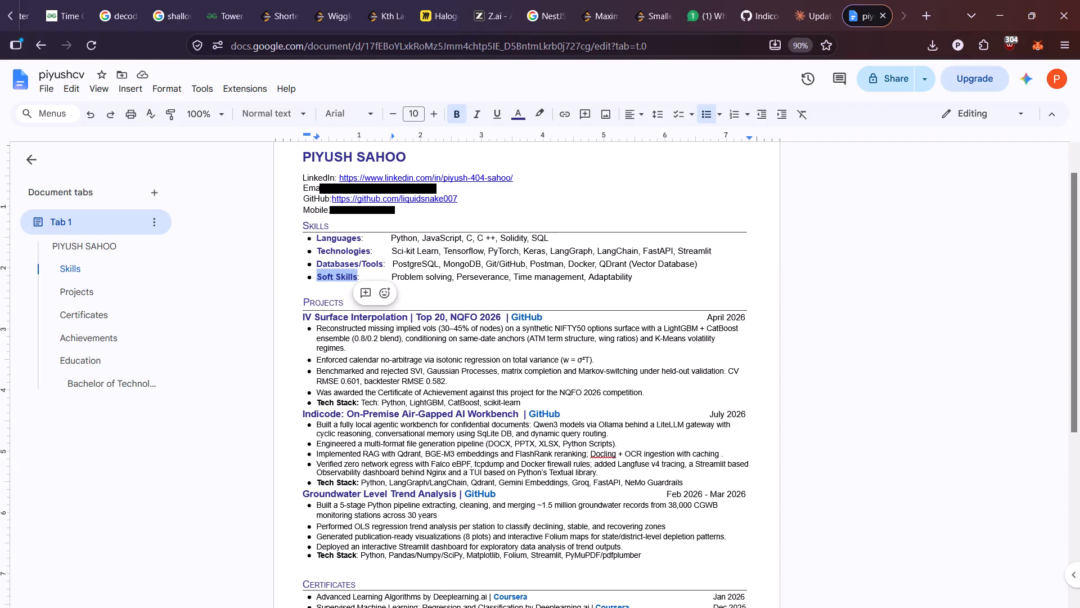
click(647, 275)
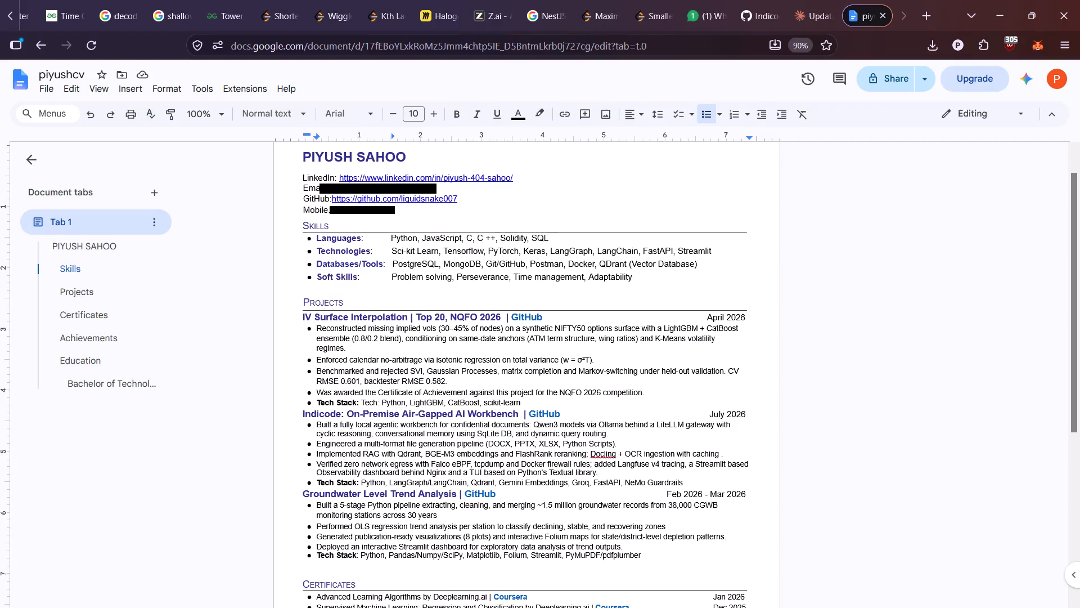
key(Return)
click(647, 275)
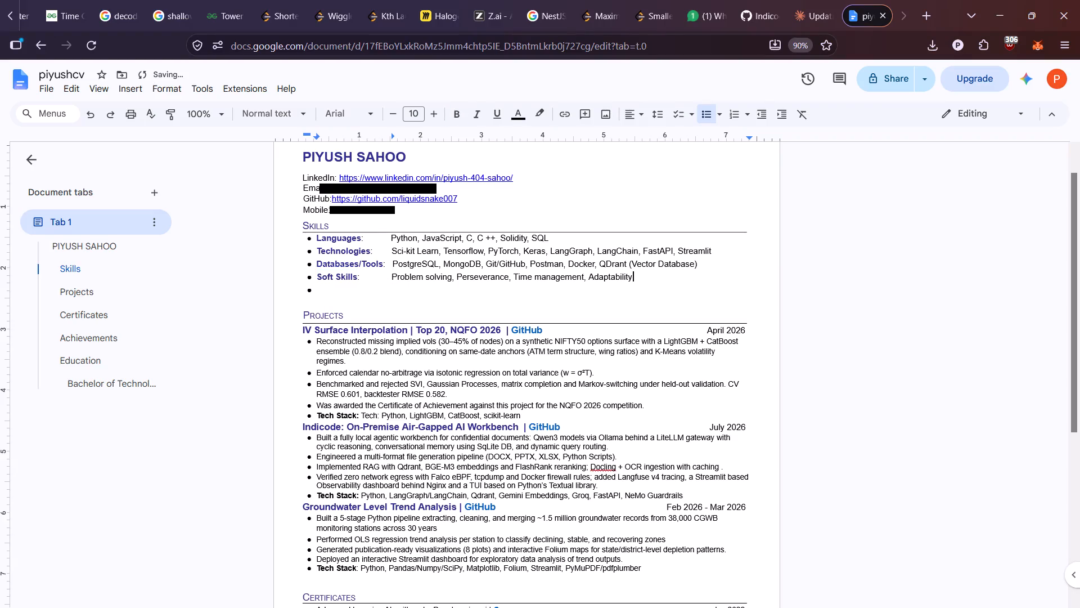
click(391, 292)
key(shift+m)
key(BackSpace)
key(ctrl+v)
key(BackSpace)
key(BackSpace)
key(BackSpace)
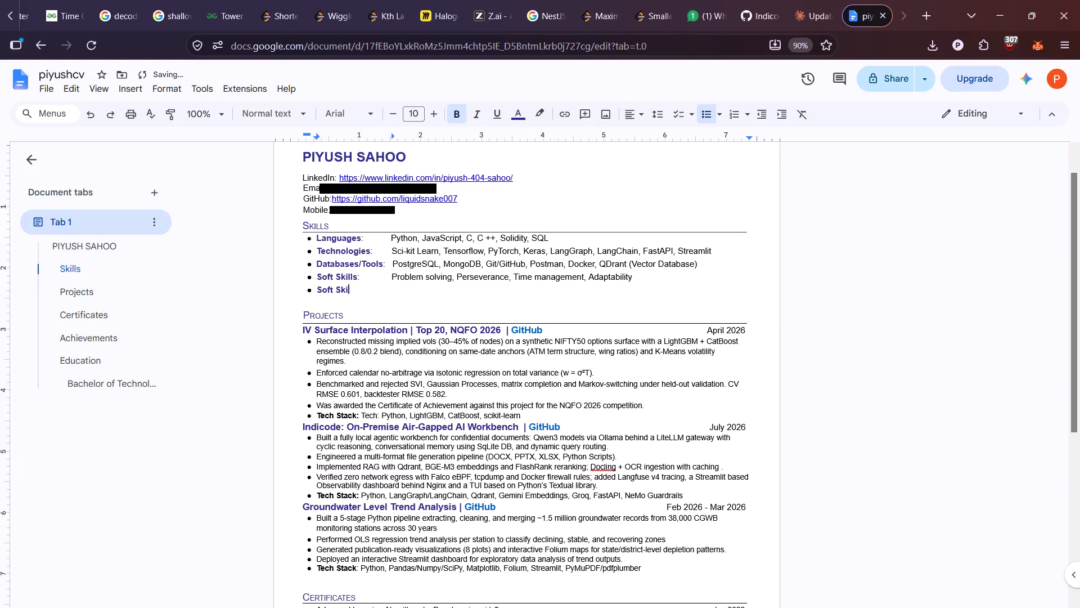
key(BackSpace)
key(BackSpace)
key(BackSpace)
key(BackSpace)
key(BackSpace)
key(BackSpace)
key(BackSpace)
scroll(391, 292, down, 5)
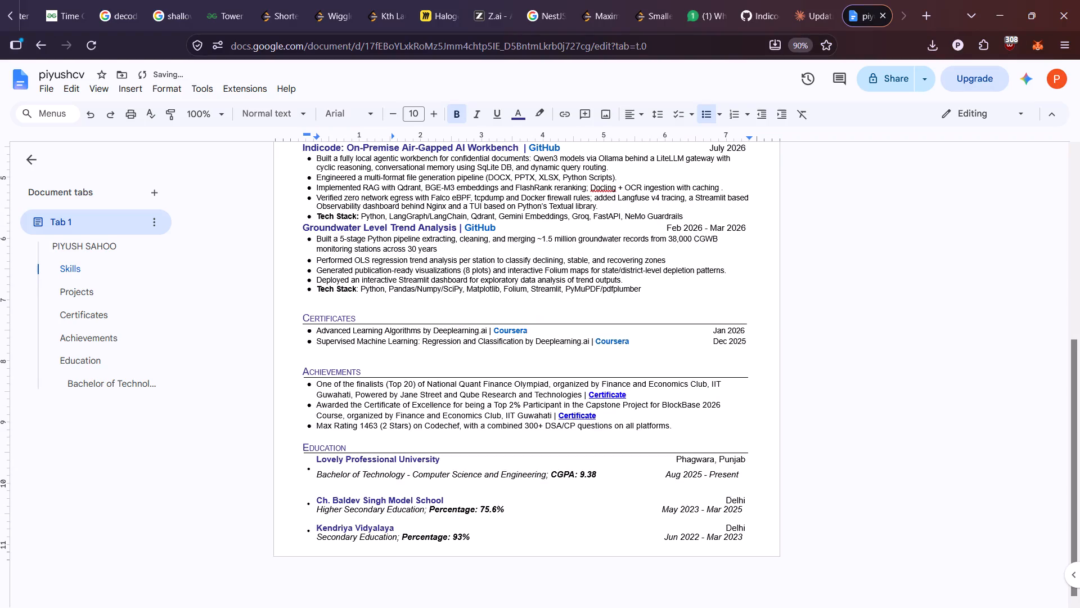
scroll(391, 292, up, 2)
key(BackSpace)
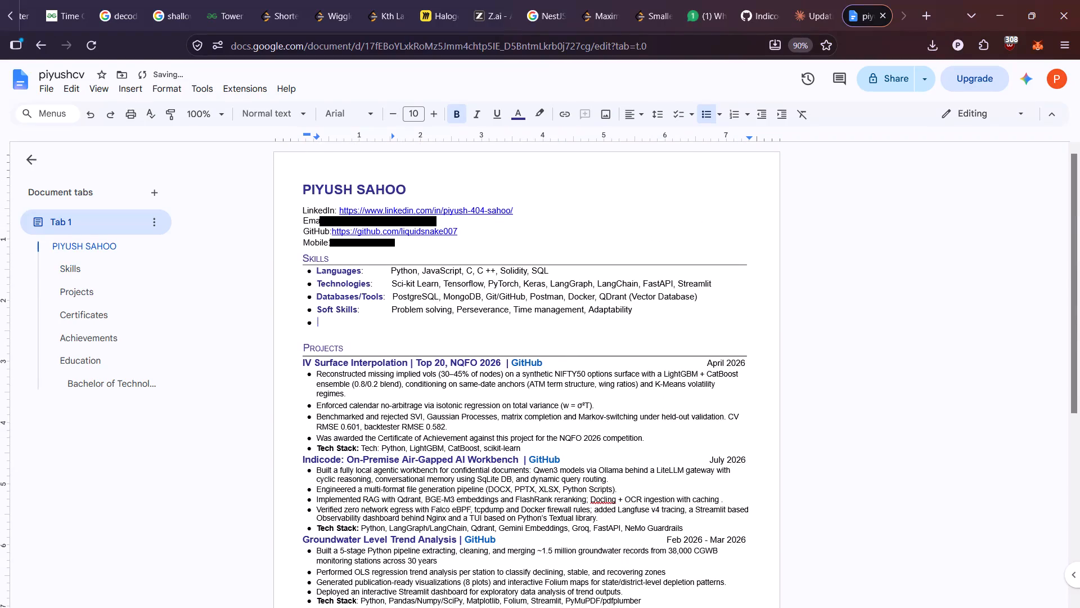
text(Macj)
key(BackSpace)
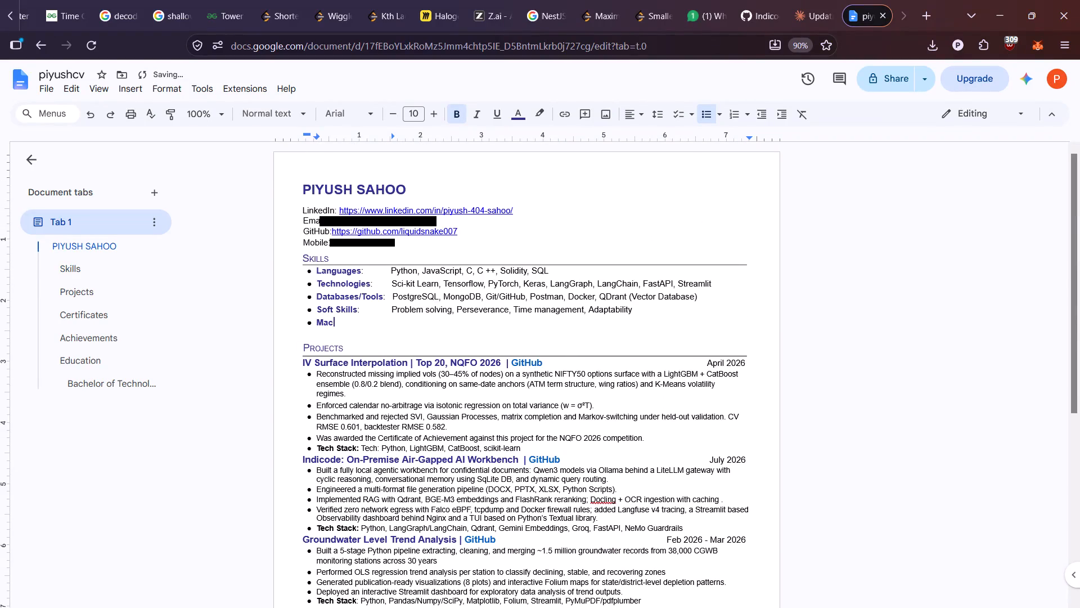
text(hine l)
key(BackSpace)
text(Learning:)
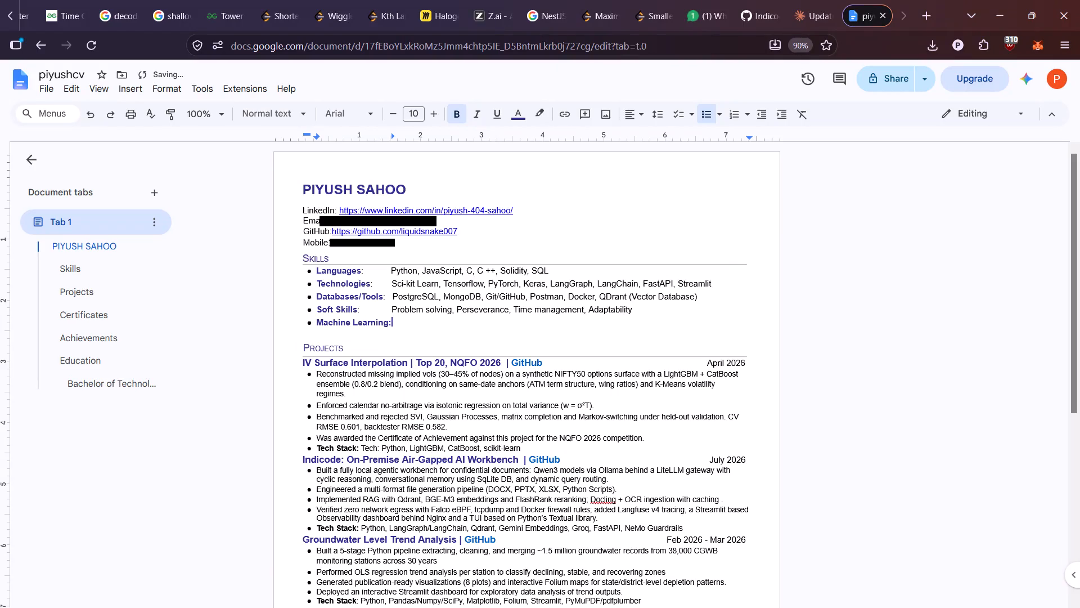
key(space)
Extend the new skills label to read "Machine Learning / AI:".
click(599, 296)
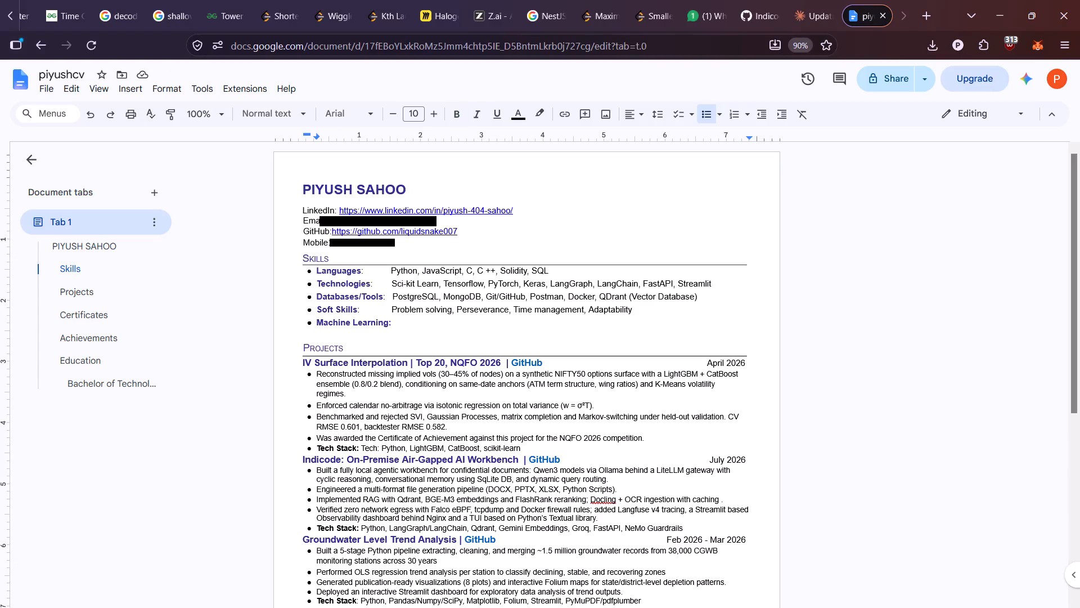
click(390, 324)
key(space)
text(/)
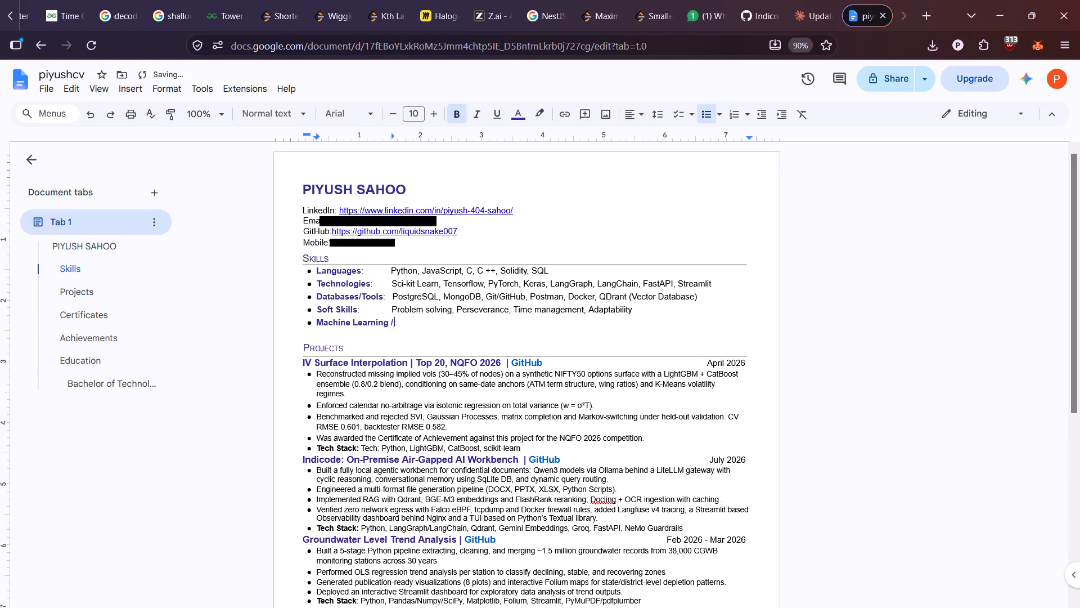
key(space)
text(AI)
Move "QDrant (Vector Database)" from the Databases/Tools line to the Machine Learning / AI line, removing the comma after Docker.
click(597, 299)
key(BackSpace)
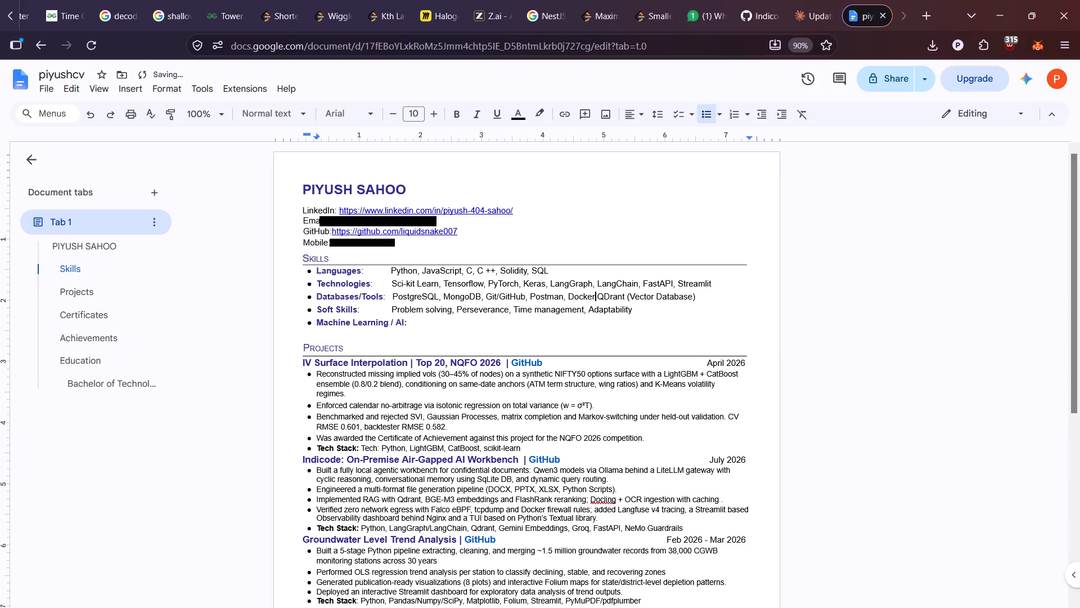
key(shift+Right)
key(shift+Right)
key(shift+Right)
key(shift+Right)
key(shift+Right)
key(shift+Right)
key(shift+Right)
key(shift+Right)
key(shift+Right)
key(shift+Right)
key(shift+Right)
key(shift+Right)
key(shift+Right)
key(shift+Right)
key(shift+Right)
key(shift+Right)
key(shift+Right)
key(shift+Right)
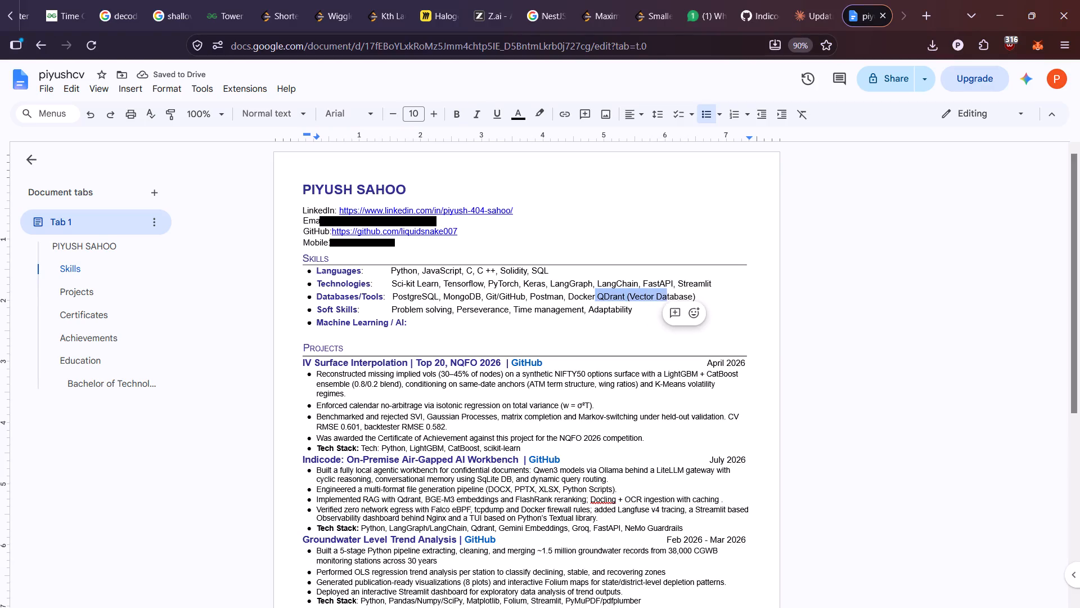
key(shift+Right)
key(shift+Right)
key(shift+Right)
key(shift+Right)
key(shift+Right)
key(shift+Right)
key(shift+Right)
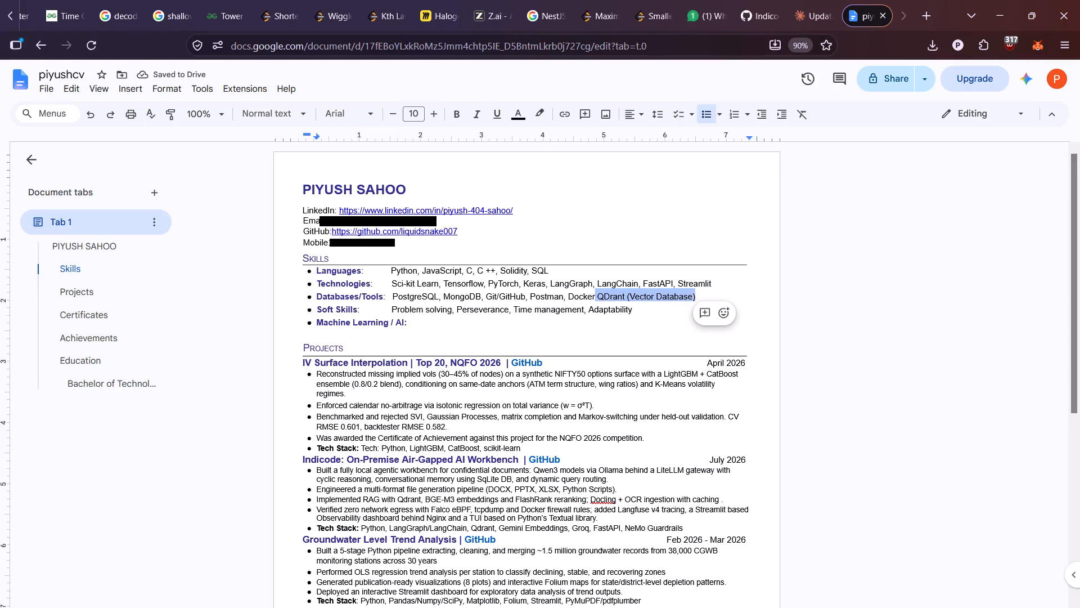
key(ctrl+c)
key(BackSpace)
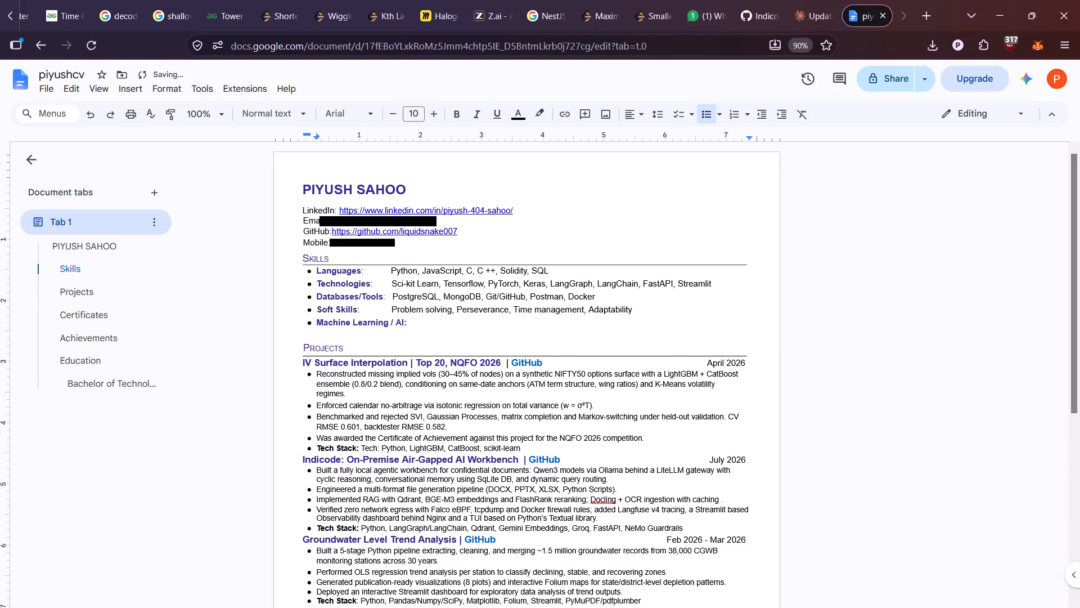
click(472, 321)
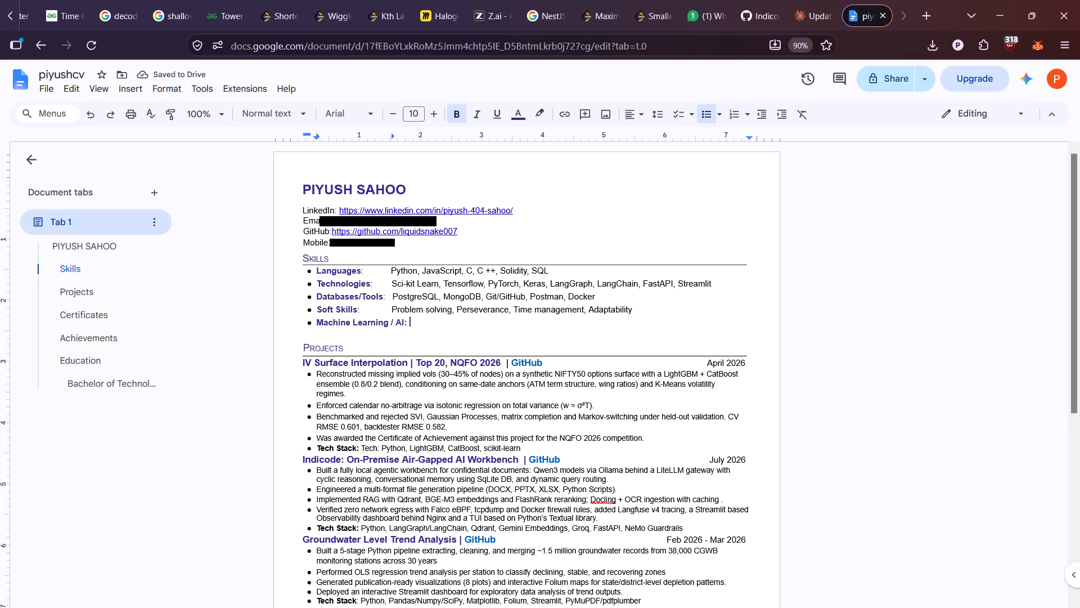
key(ctrl+v)
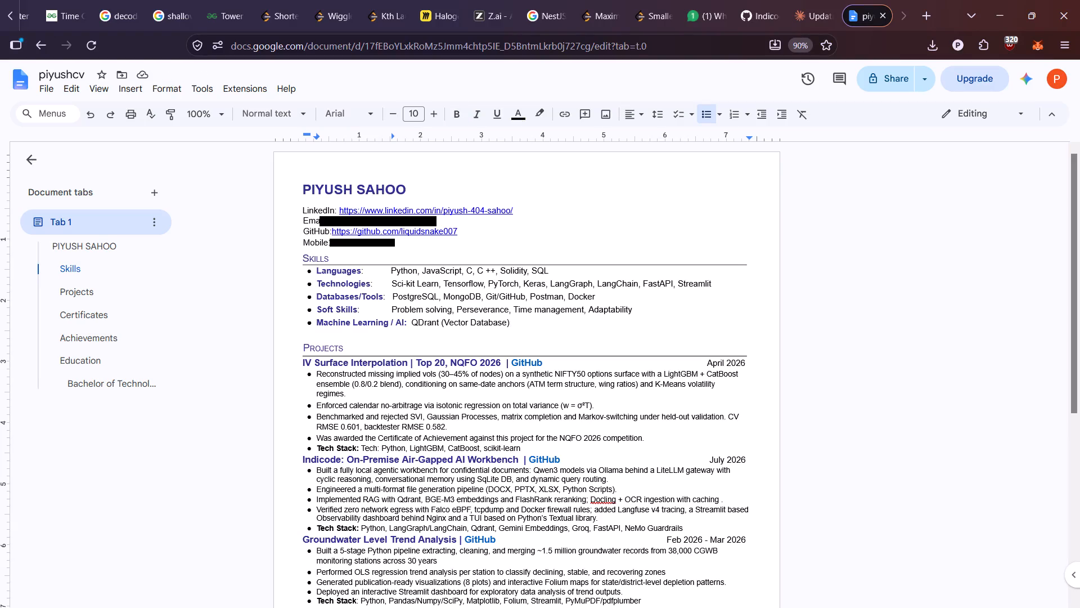
Append "Fine-Tuning (LoRA/QLoRA), Agentic Systems" after QDrant (Vector Database) in the Machine Learning / AI line, separated by a comma.
text(,)
key(space)
text(Fine)
text(-Tuning (LoRA)
text(/QLoRA)
key(shift+parenright)
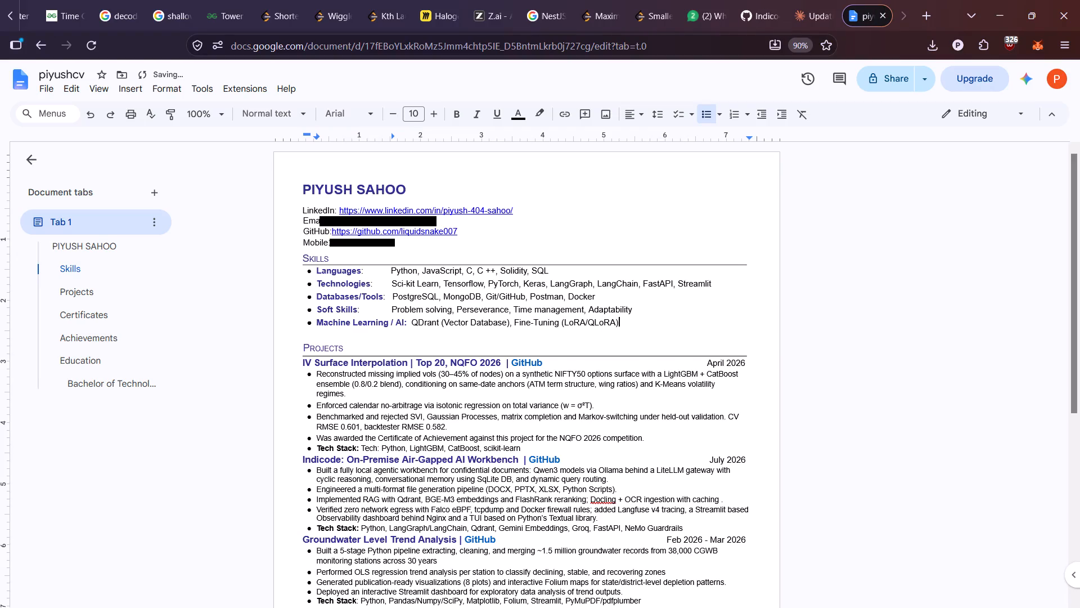
text(, Agentic Sys)
text(te)
text(ns)
key(BackSpace)
key(BackSpace)
text(ms)
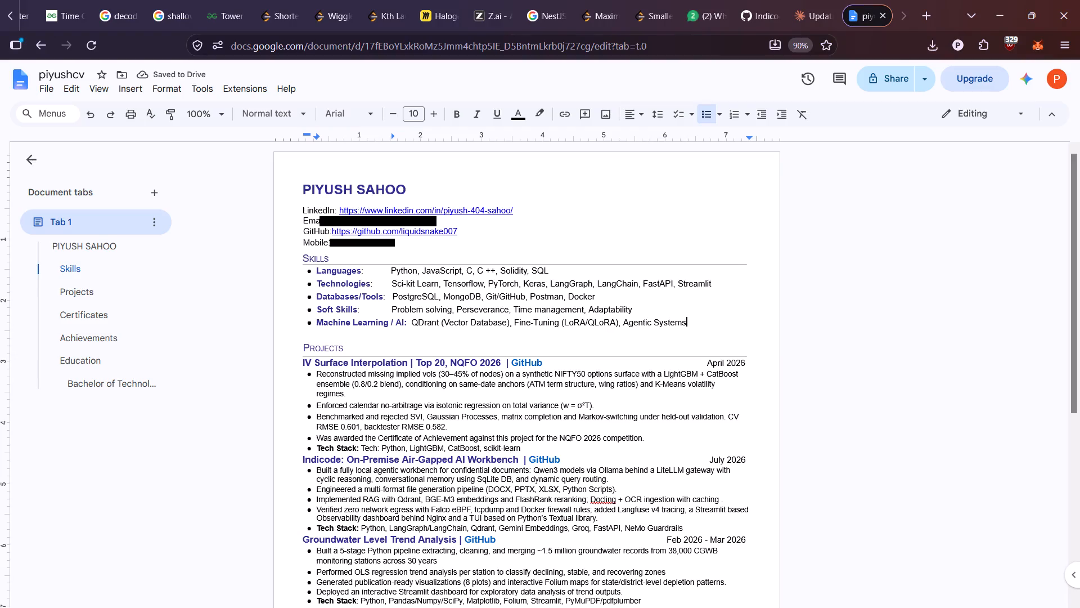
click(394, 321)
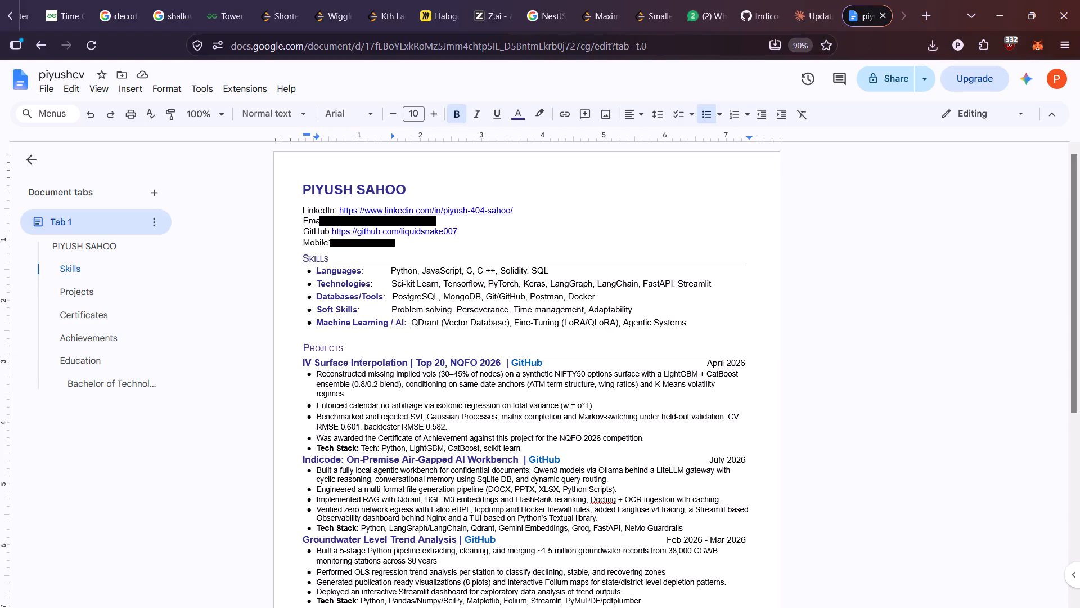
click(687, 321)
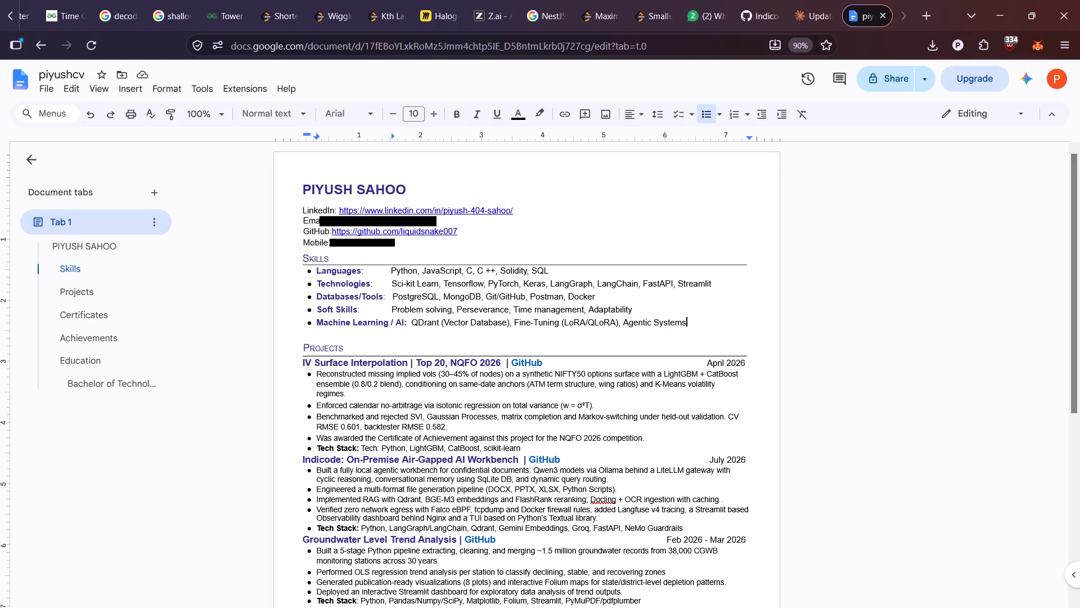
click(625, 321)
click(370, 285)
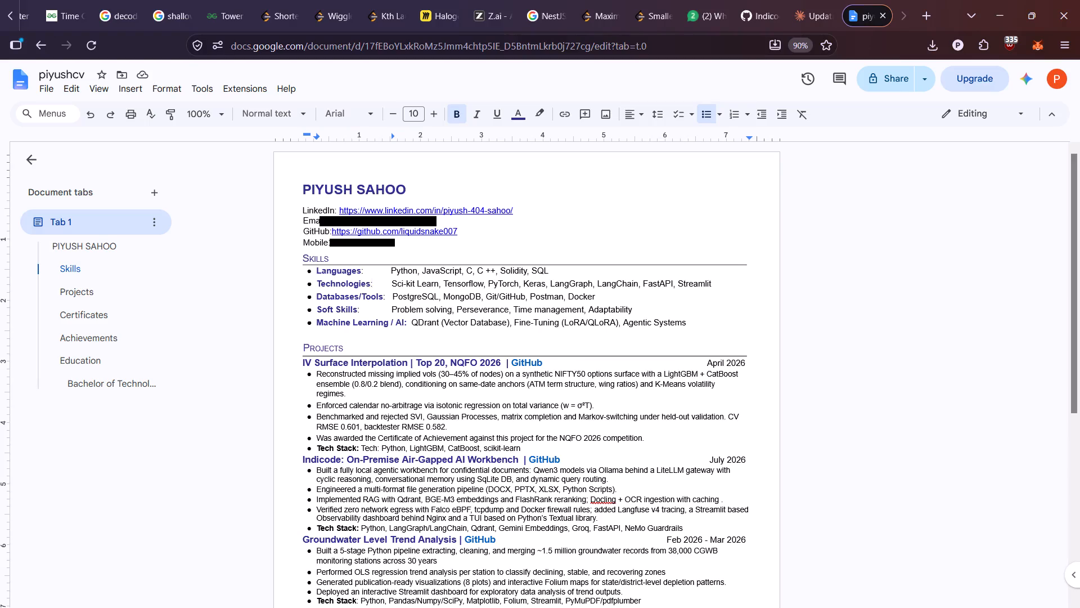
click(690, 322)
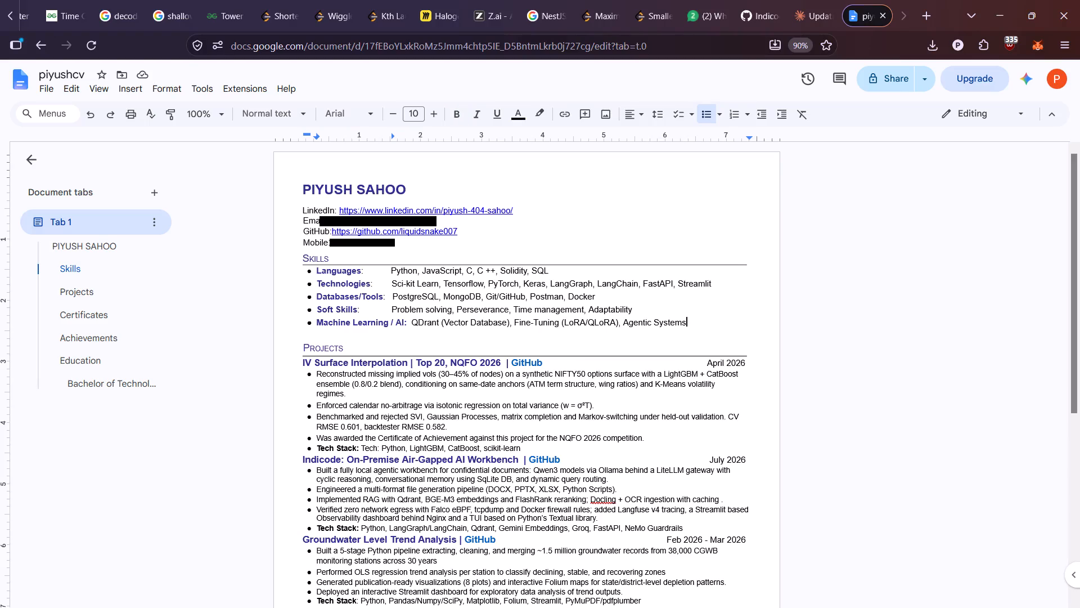
Remove the bullet and the indent from the Bachelor of Technology line under Lovely Professional University in Education.
scroll(465, 316, down, 1)
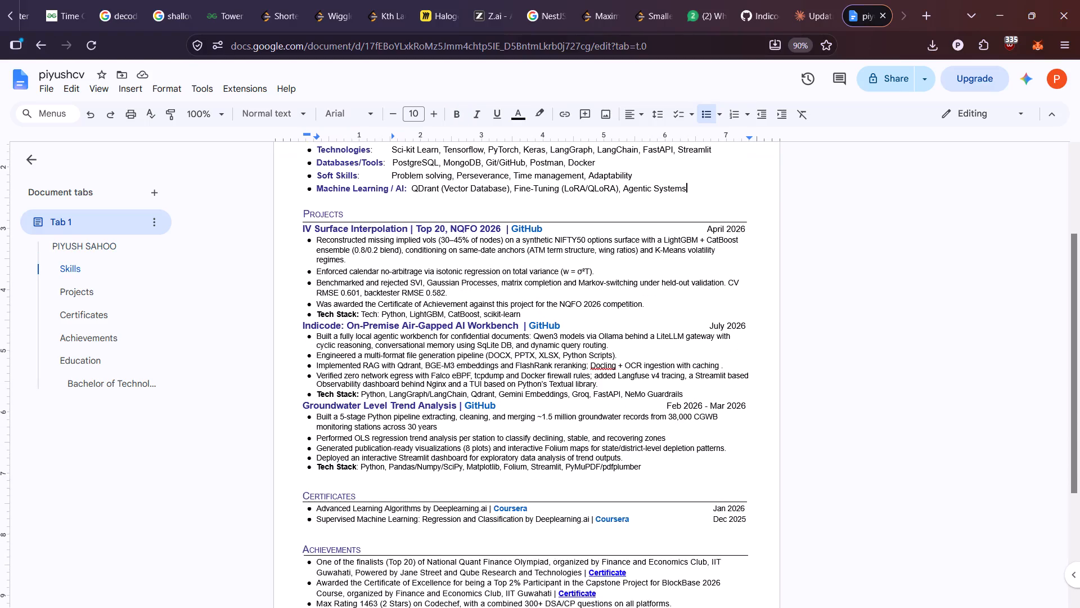
scroll(465, 316, down, 4)
scroll(445, 364, down, 1)
click(310, 476)
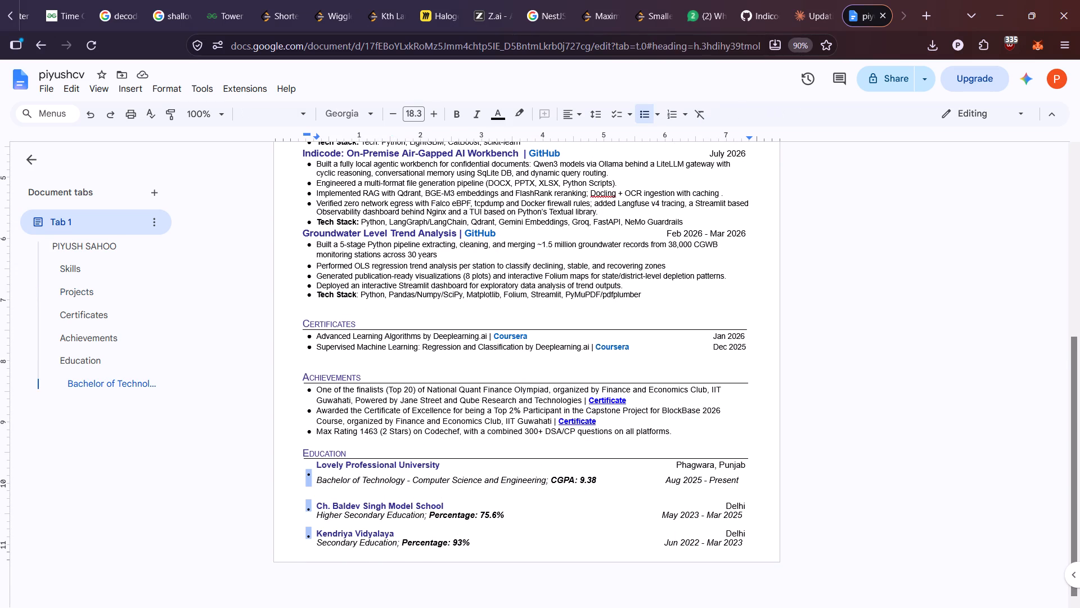
click(316, 485)
key(BackSpace)
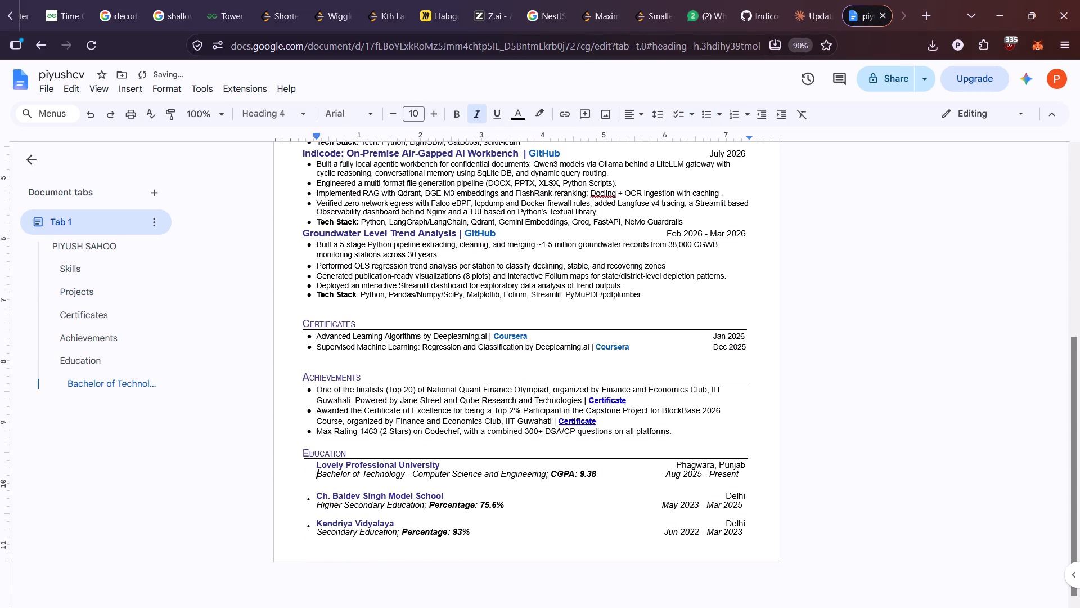
key(BackSpace)
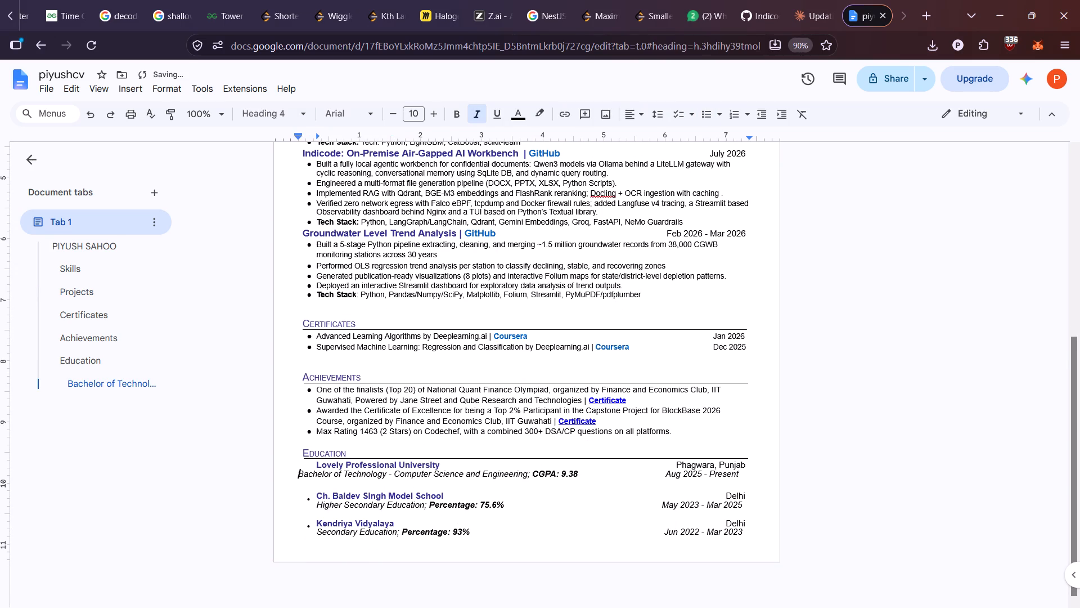
Undo the attempted merge and re-split of the Bachelor of Technology line, restoring its indent beneath Lovely Professional University.
key(BackSpace)
key(Return)
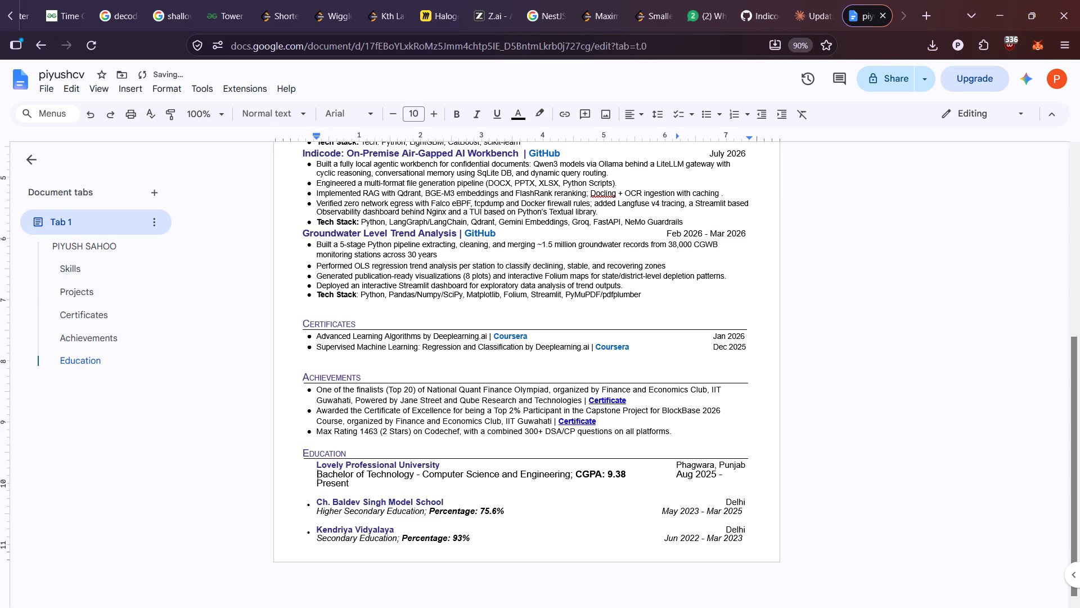
key(ctrl+z)
key(ctrl+z)
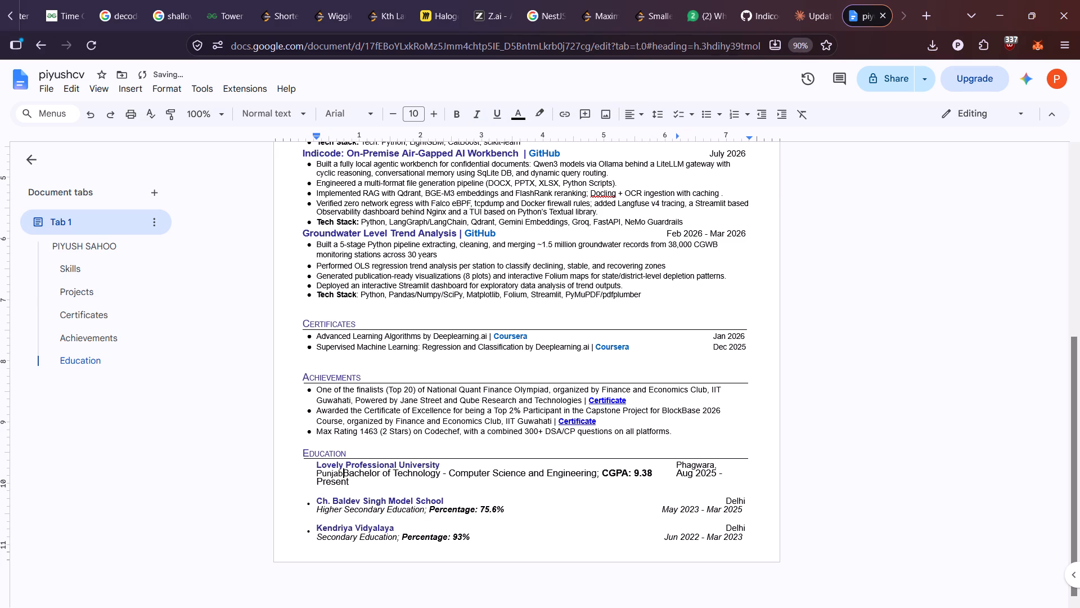
Align the Education date ranges with the locations above by adding three spaces before Aug 2025 and two before May 2023 and Jun 2022.
click(661, 476)
key(space)
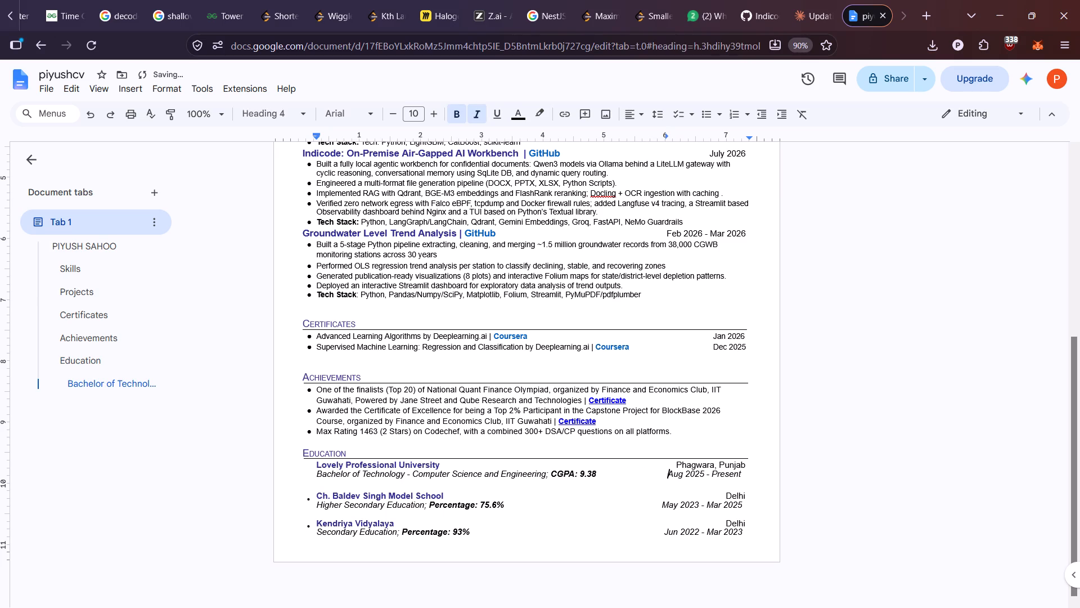
key(space)
key(space)
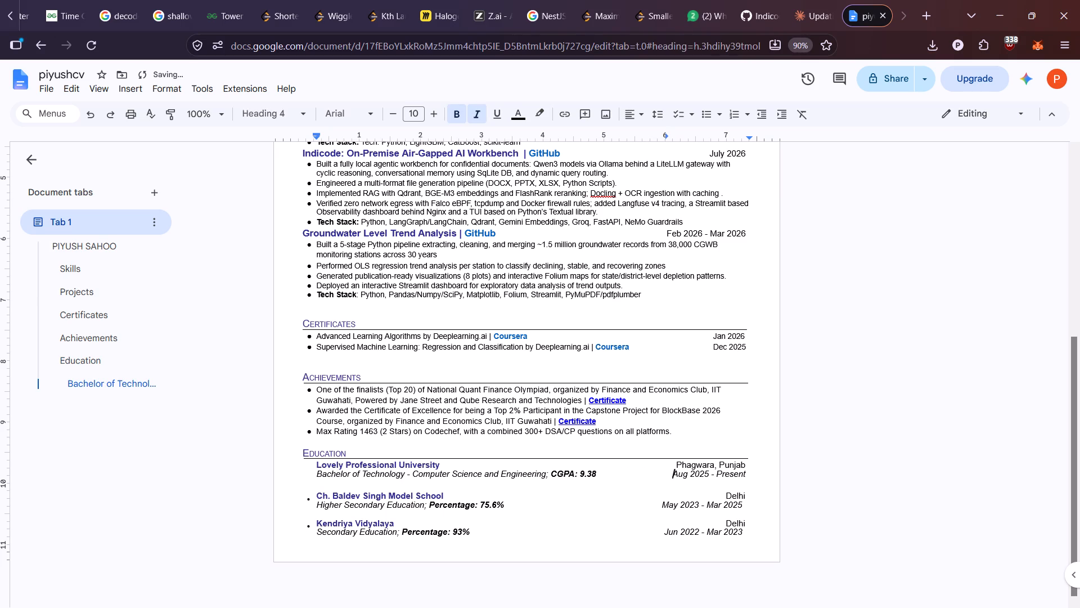
click(660, 504)
key(space)
key(space)
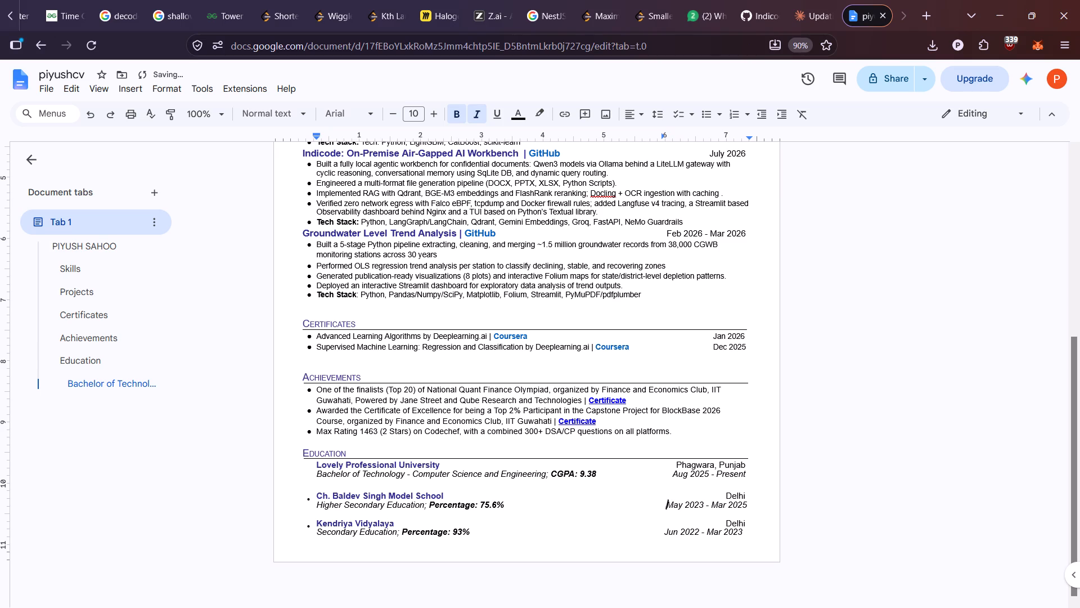
click(662, 533)
key(space)
key(space)
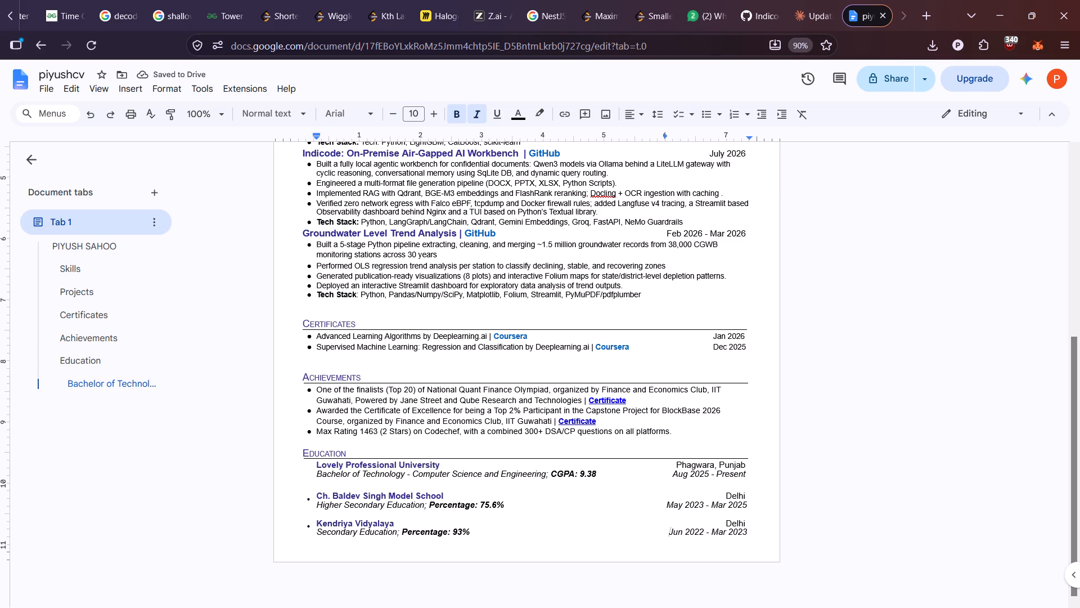
Remove the indent from the Higher Secondary Education line under Ch. Baldev Singh Model School and insert a tab space before its text.
click(310, 502)
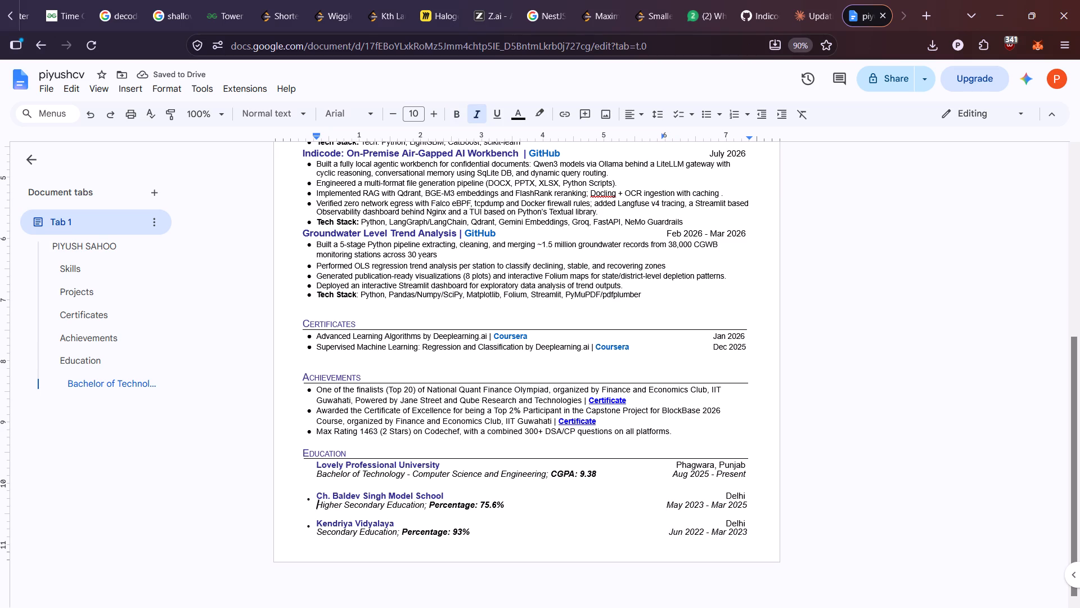
key(BackSpace)
key(Tab)
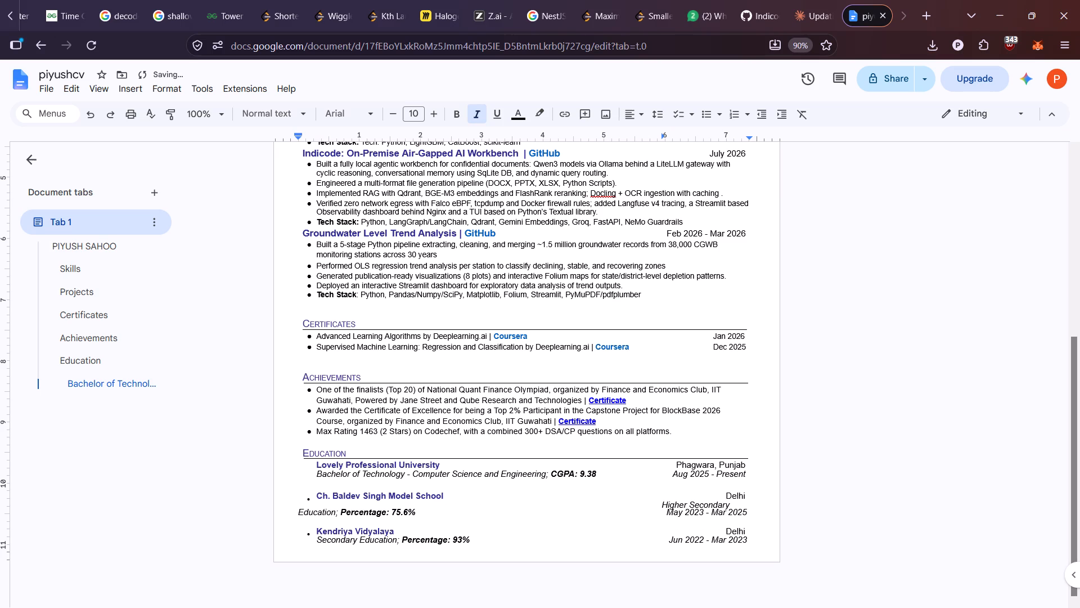
Undo the inserted tab and the indent removal on the Higher Secondary Education line under Ch. Baldev Singh Model School.
key(ctrl+z)
key(ctrl+z)
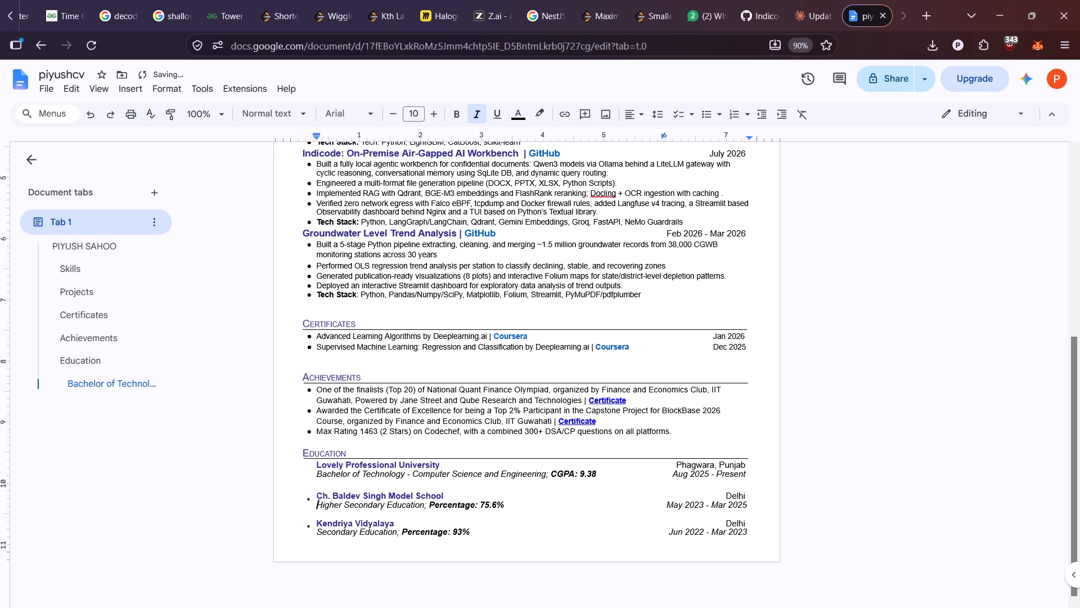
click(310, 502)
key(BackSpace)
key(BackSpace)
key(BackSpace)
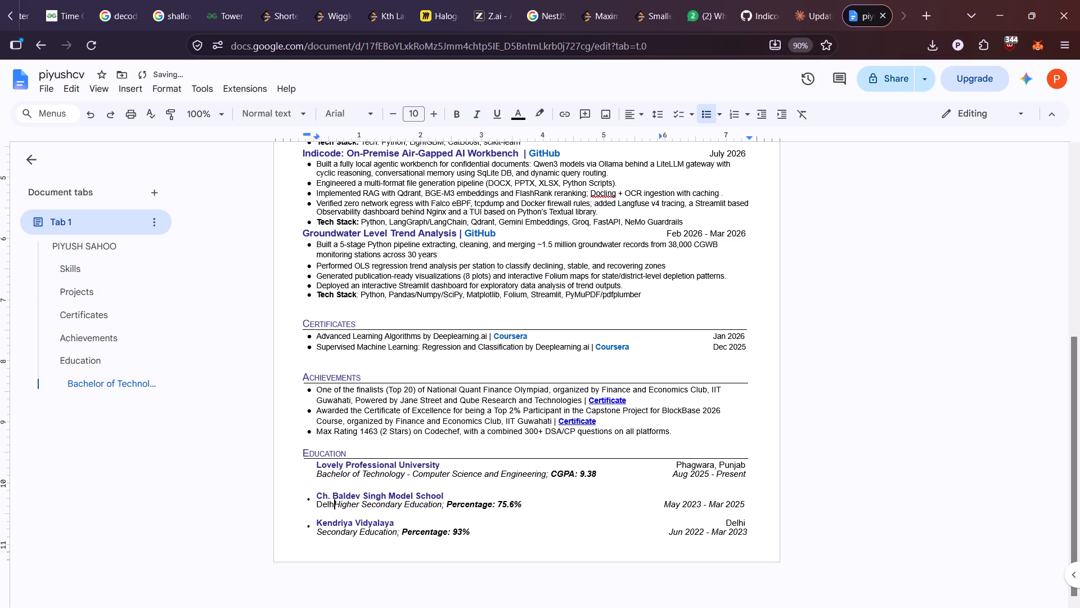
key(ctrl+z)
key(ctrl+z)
Remove the bullets from the Ch. Baldev Singh Model School and Kendriya Vidyalaya lines in Education, keeping their indent.
click(311, 502)
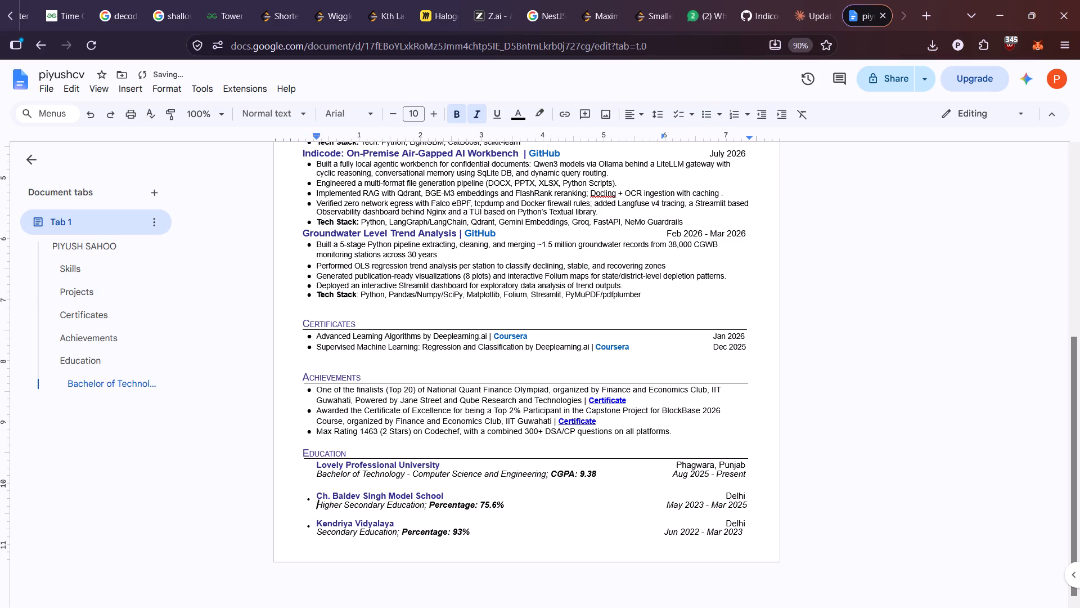
click(316, 499)
key(BackSpace)
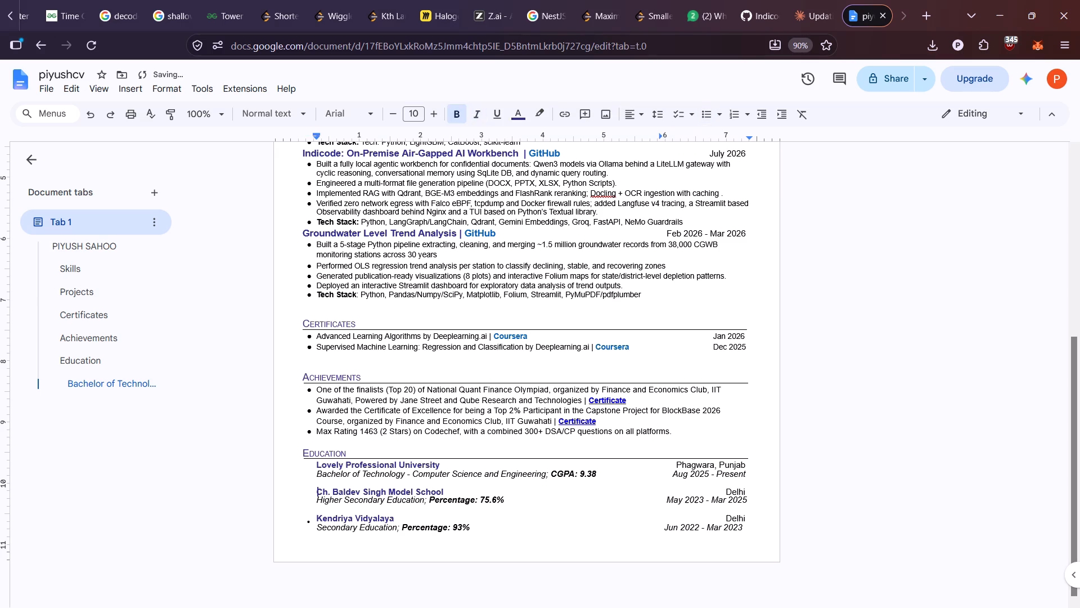
click(316, 520)
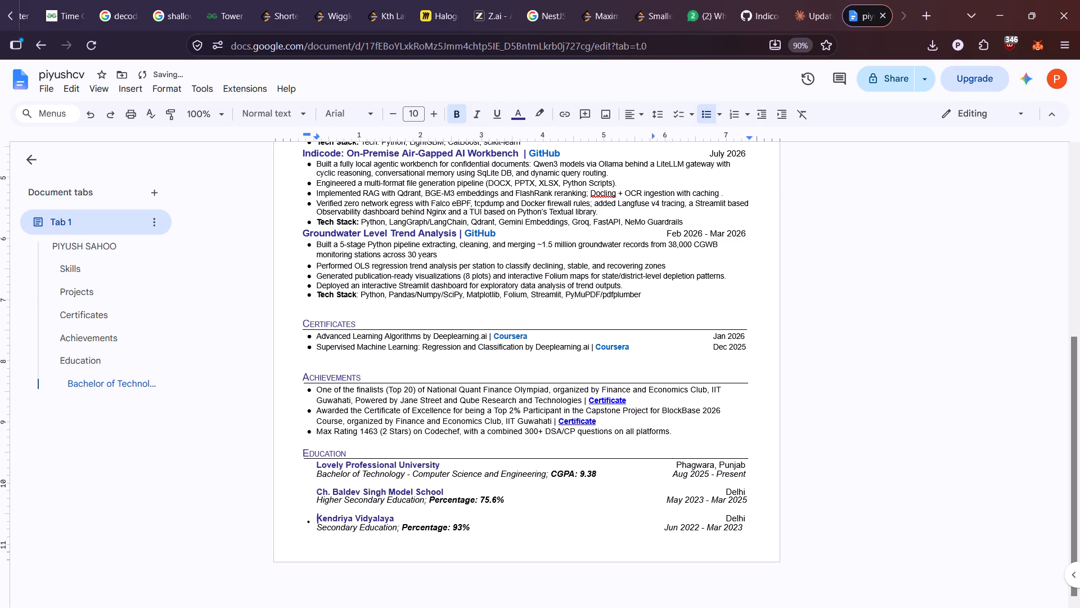